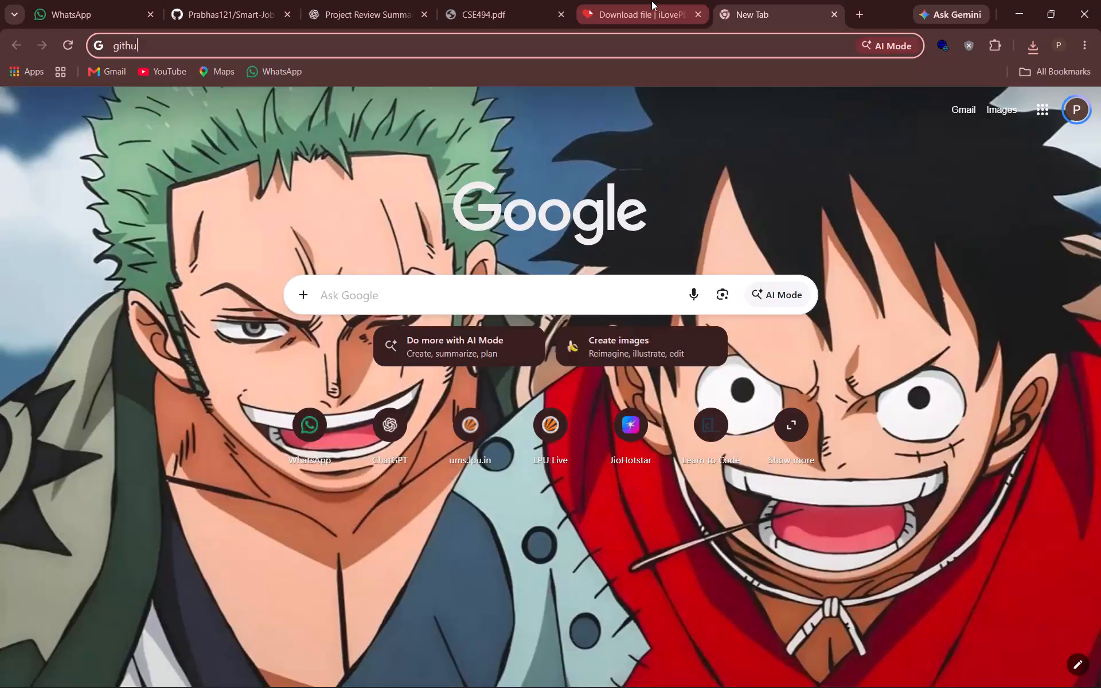
Load CSE494 Prabhas.pdf from Downloads into iLovePDF's PDF to Word converter.
left_click(651, 1)
scroll(526, 213, "right", 6)
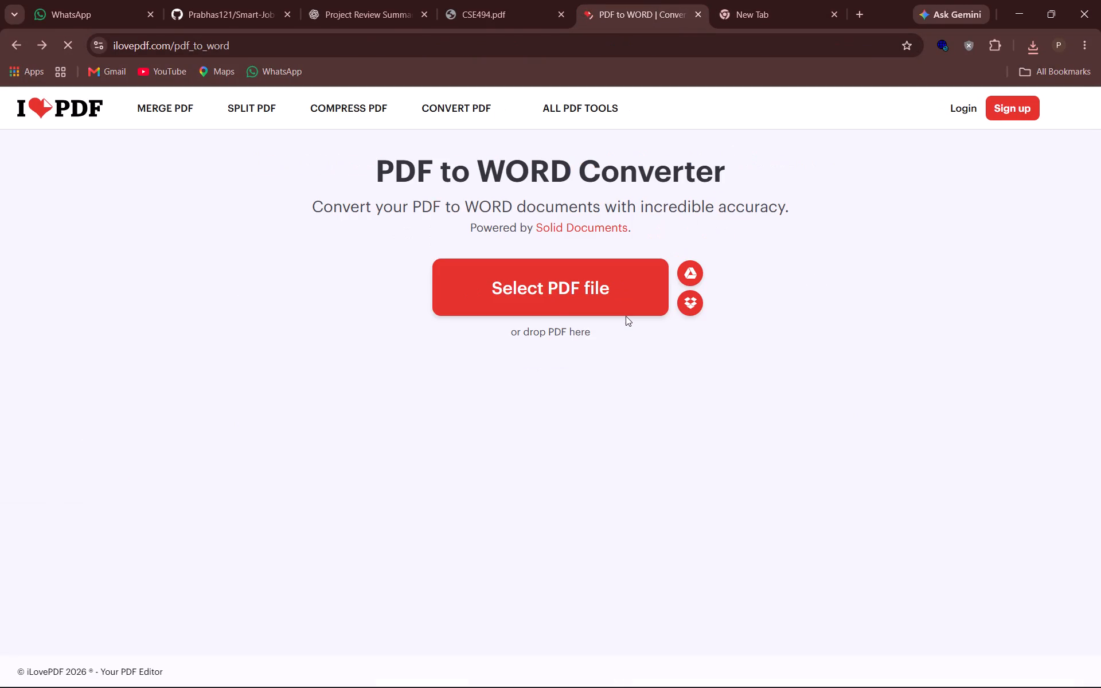
left_click(558, 294)
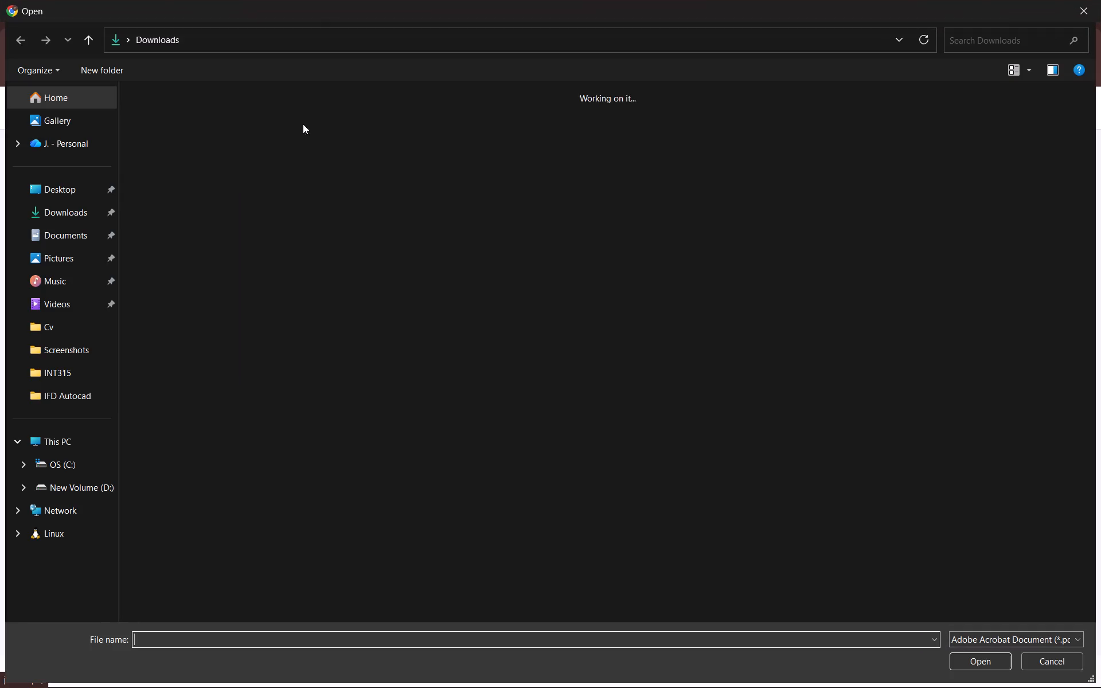
left_click(201, 130)
key("Return")
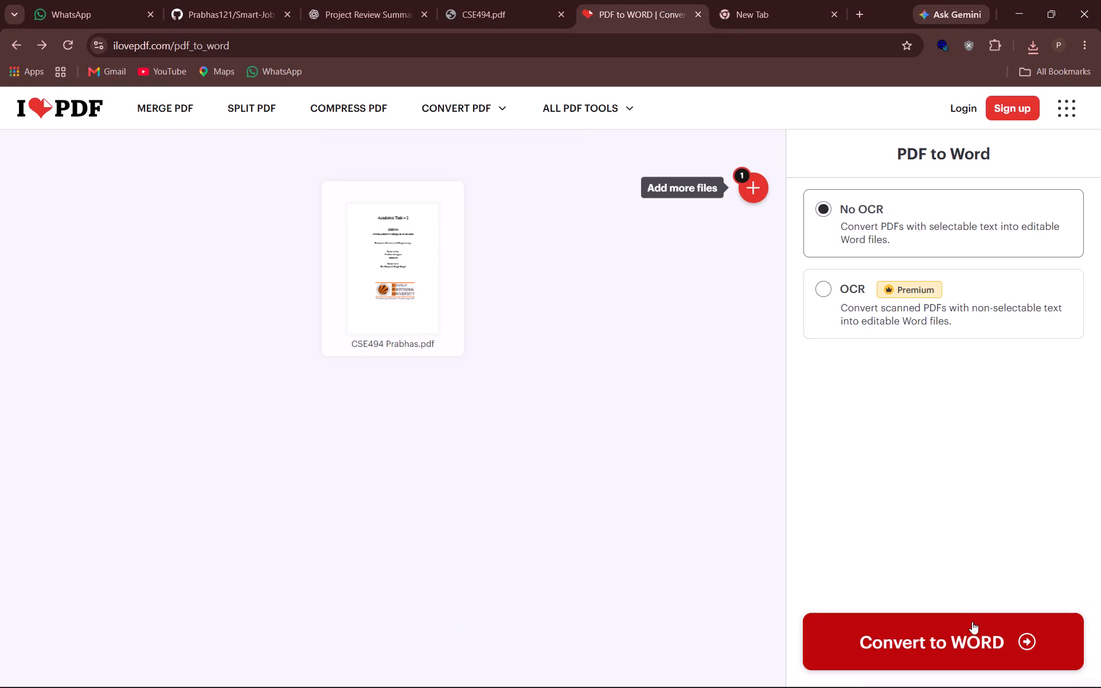
Convert the loaded PDF to Word with No OCR and download the resulting document.
left_click(971, 629)
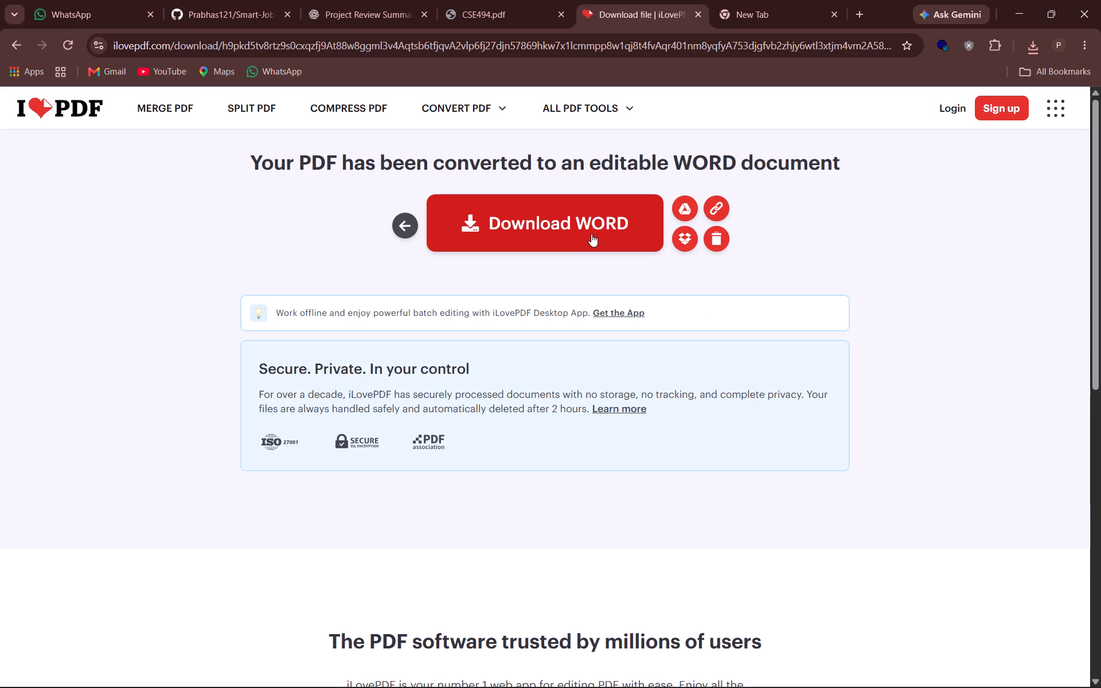
left_click(591, 231)
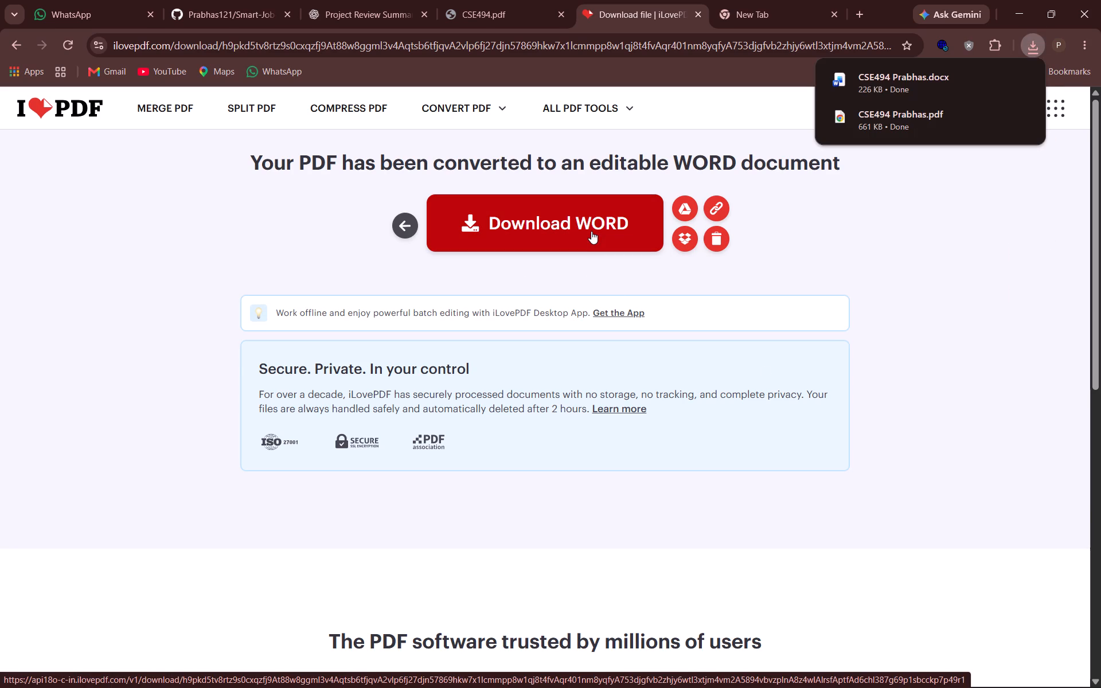
Open the downloaded CSE494 Prabhas.docx in Word and enable editing.
double_click(920, 80)
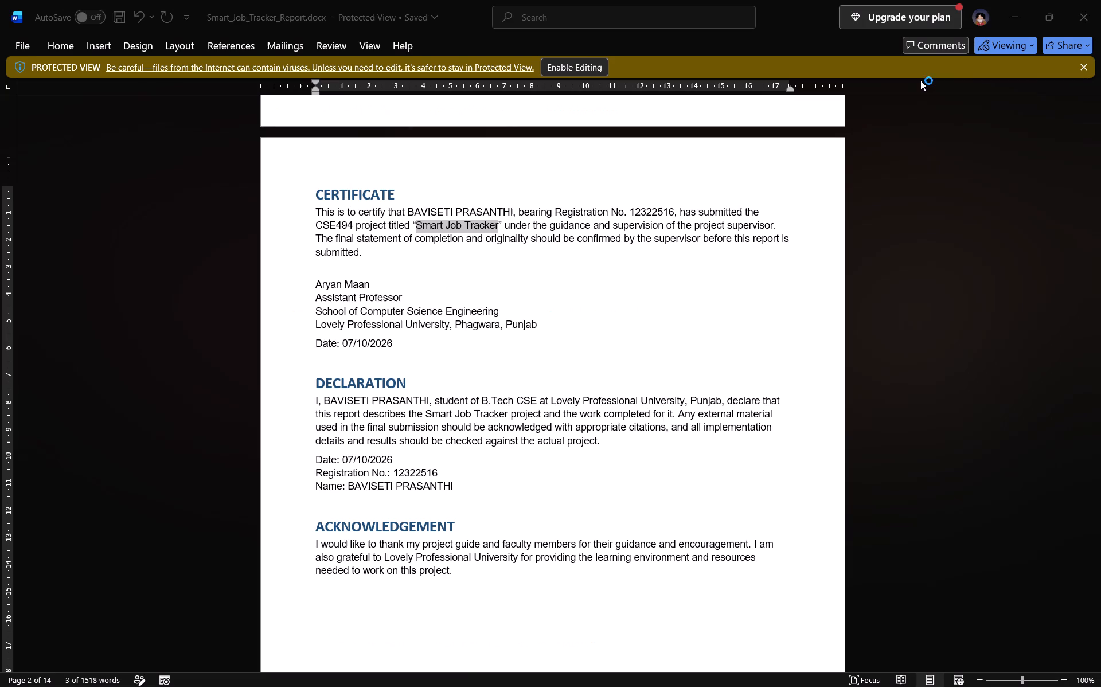
scroll(661, 399, "down", 1)
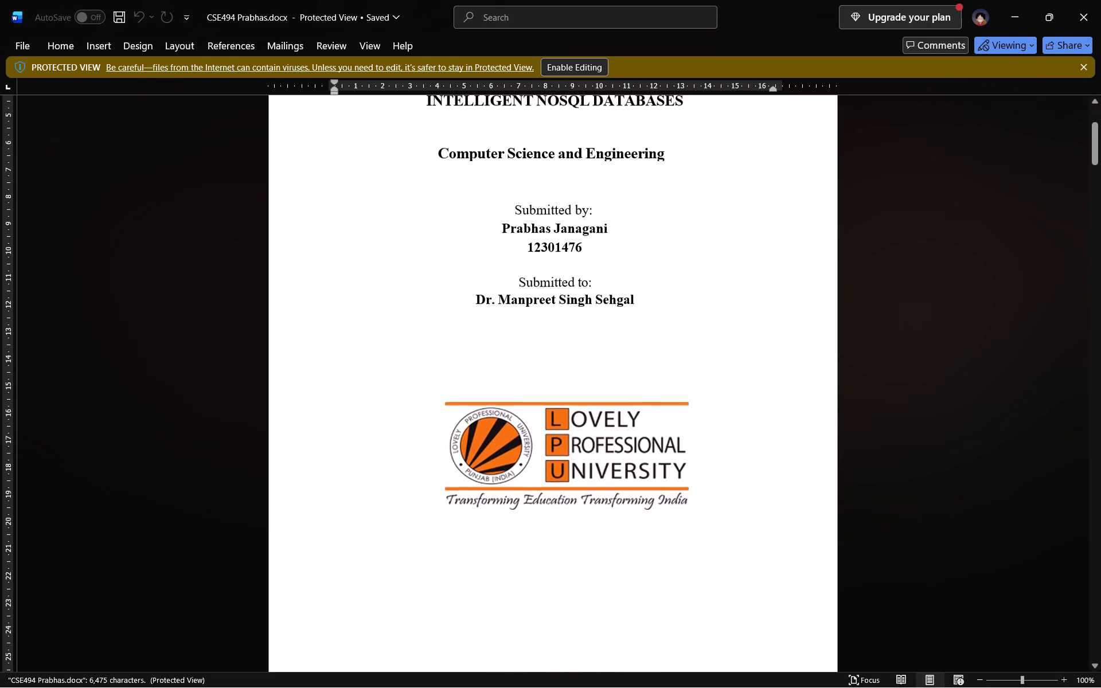
scroll(661, 399, "down", 3)
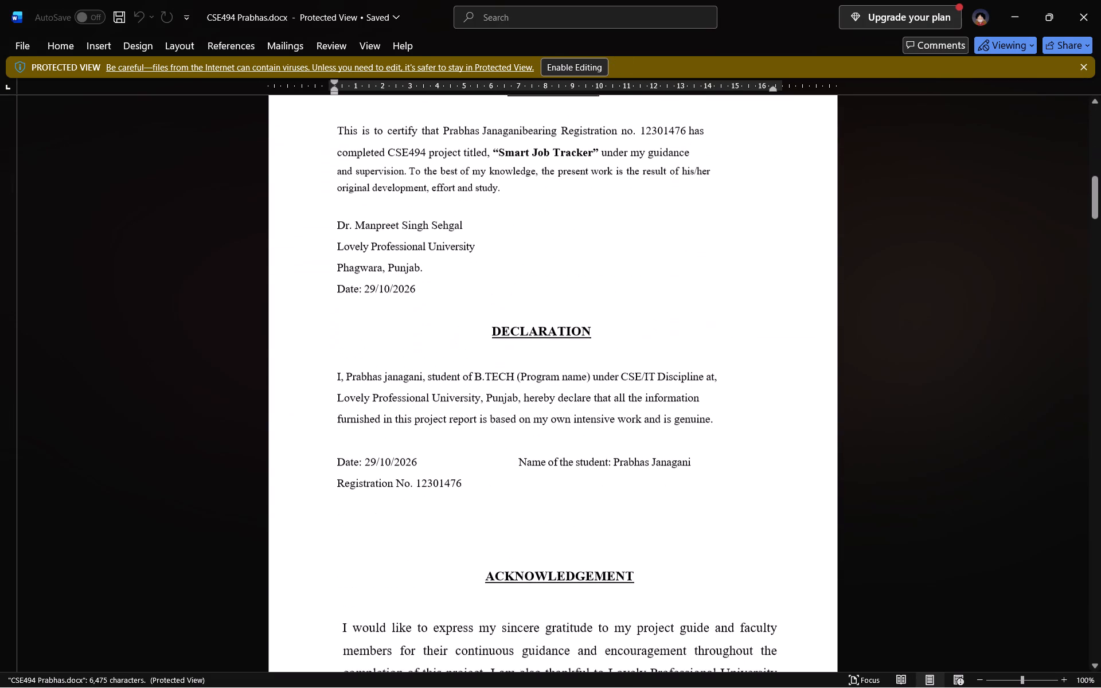
double_click(733, 122)
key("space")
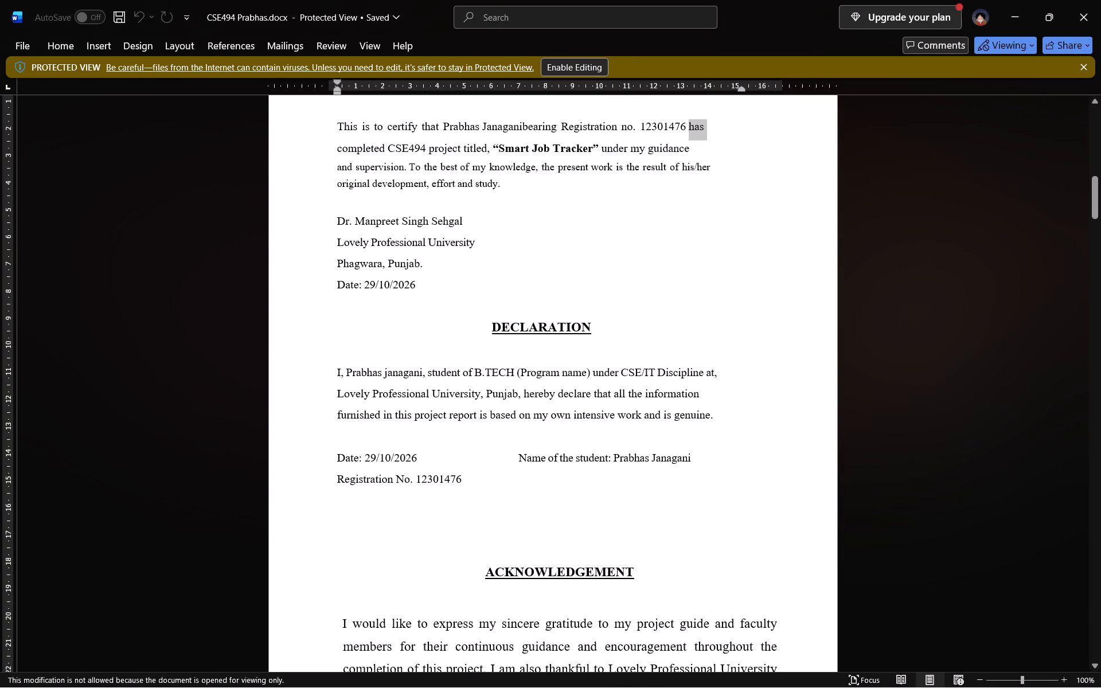
left_click(715, 125)
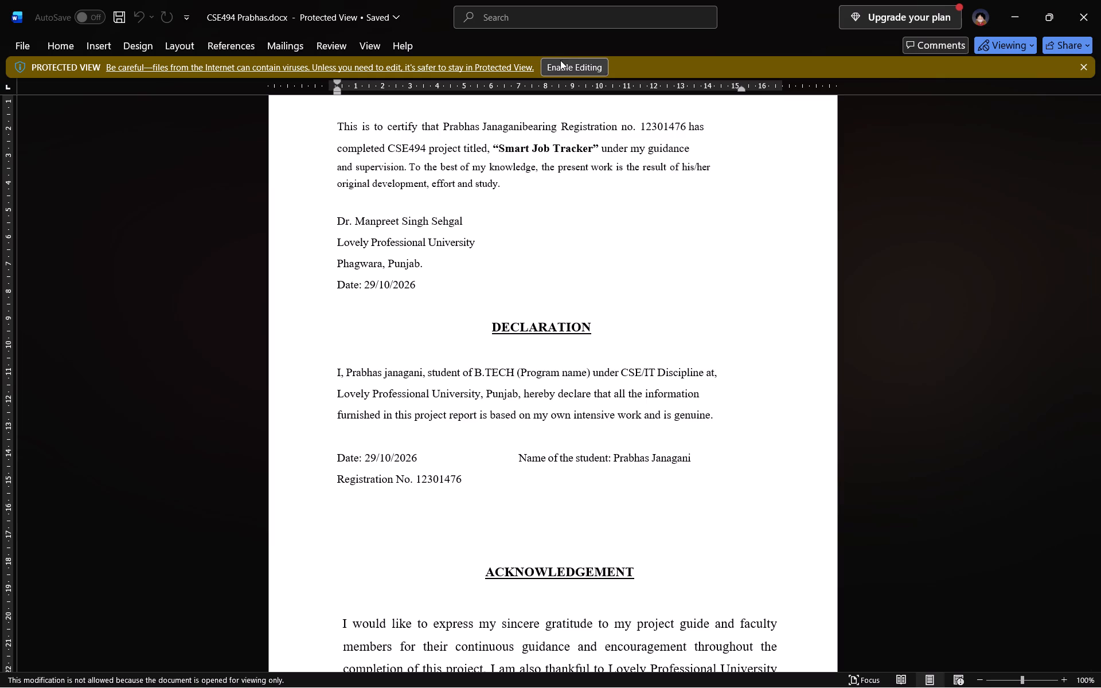
left_click(560, 60)
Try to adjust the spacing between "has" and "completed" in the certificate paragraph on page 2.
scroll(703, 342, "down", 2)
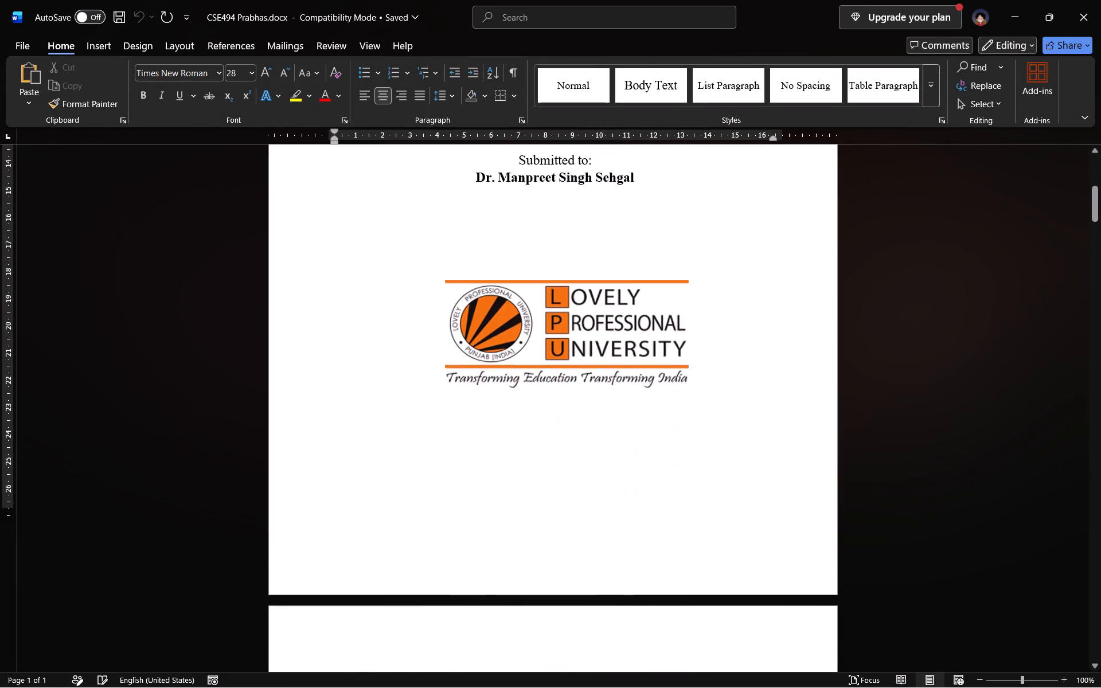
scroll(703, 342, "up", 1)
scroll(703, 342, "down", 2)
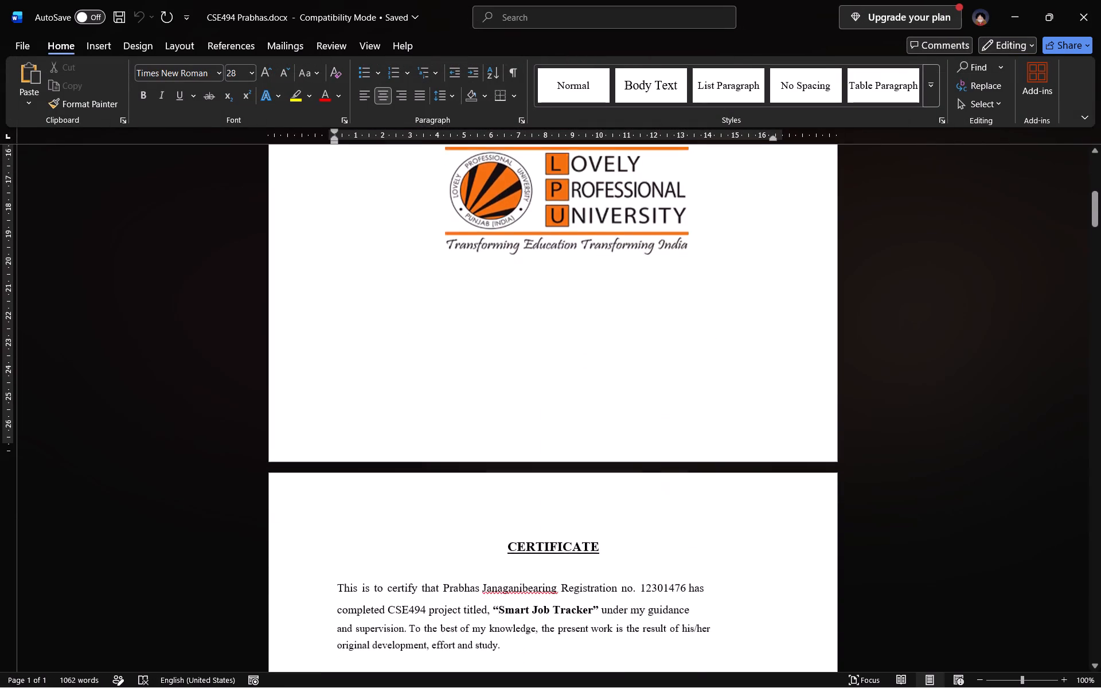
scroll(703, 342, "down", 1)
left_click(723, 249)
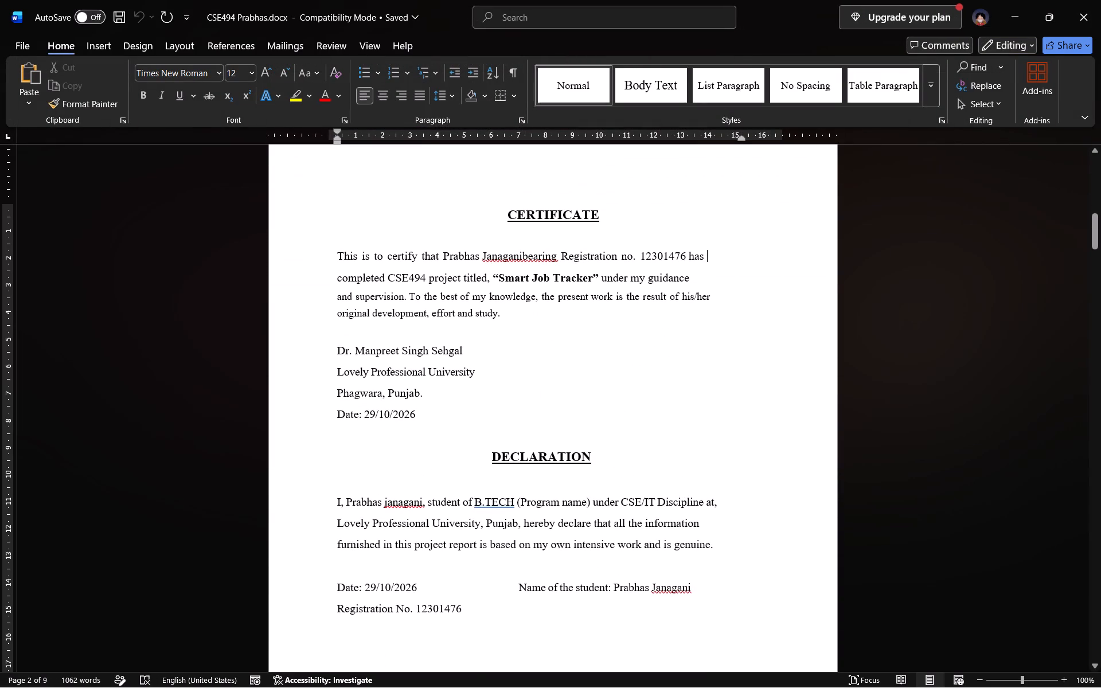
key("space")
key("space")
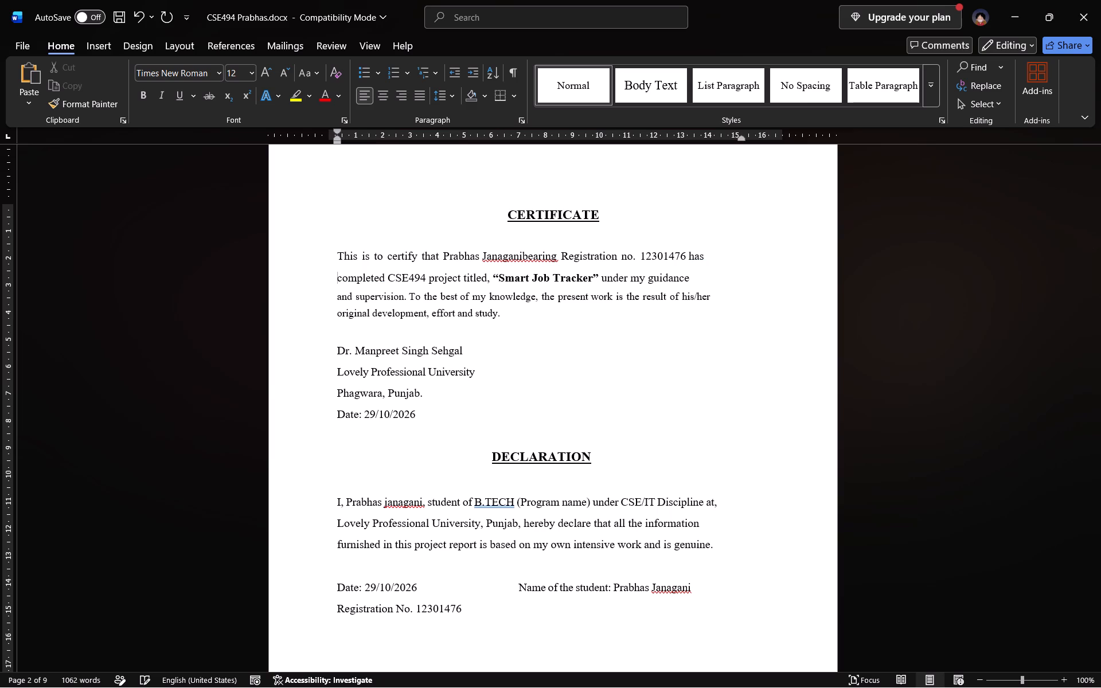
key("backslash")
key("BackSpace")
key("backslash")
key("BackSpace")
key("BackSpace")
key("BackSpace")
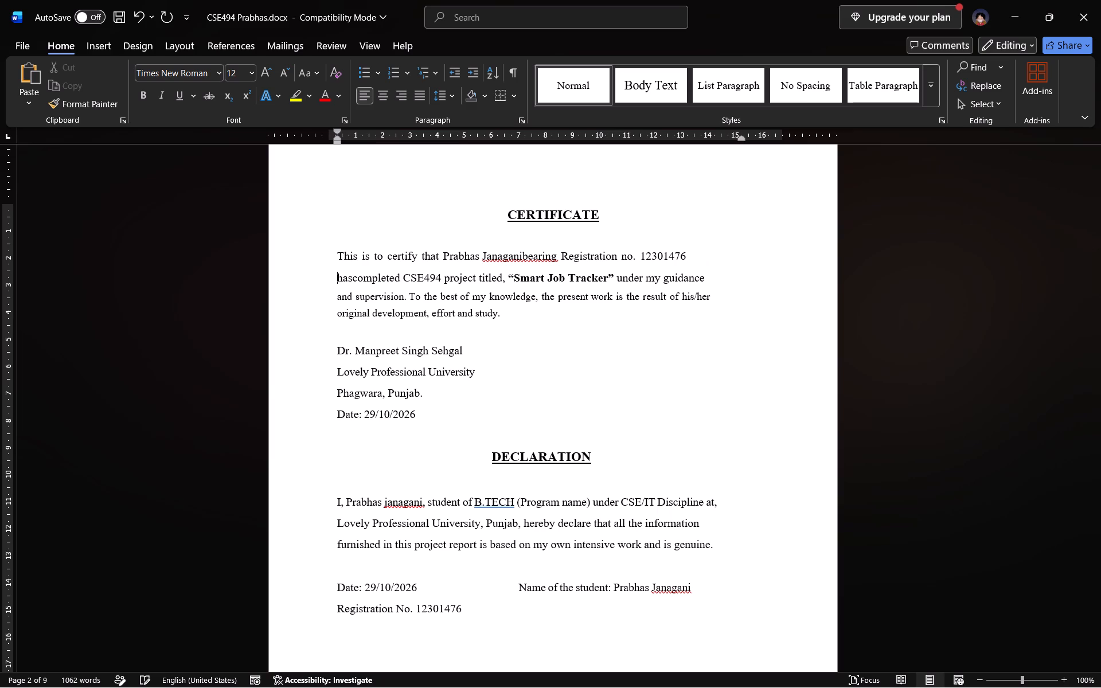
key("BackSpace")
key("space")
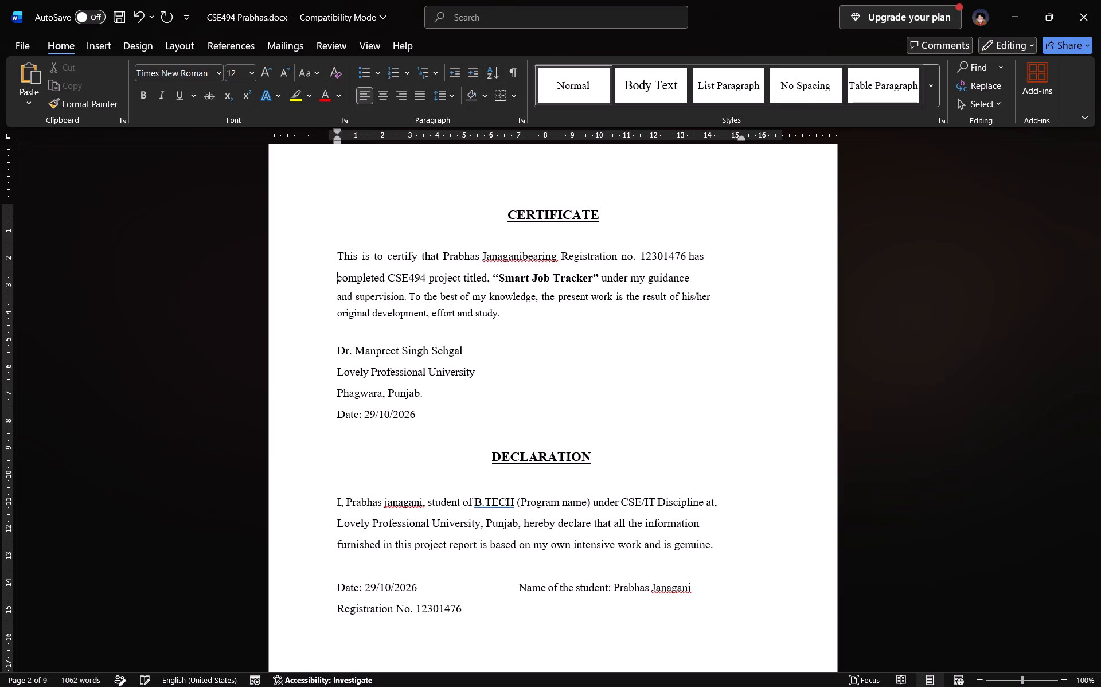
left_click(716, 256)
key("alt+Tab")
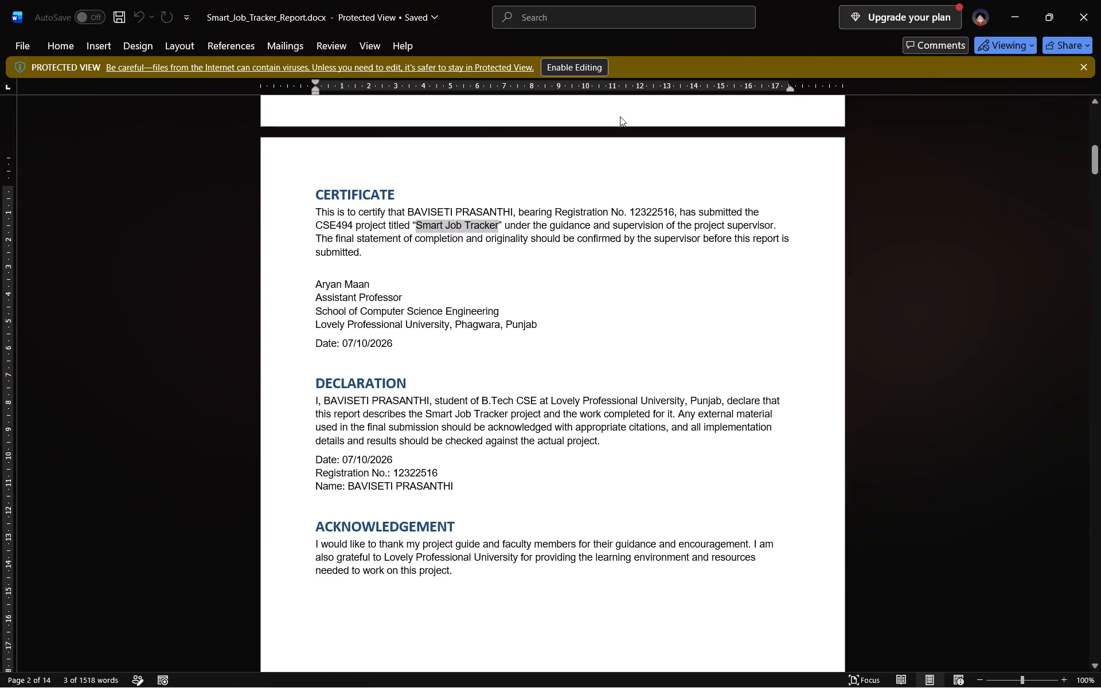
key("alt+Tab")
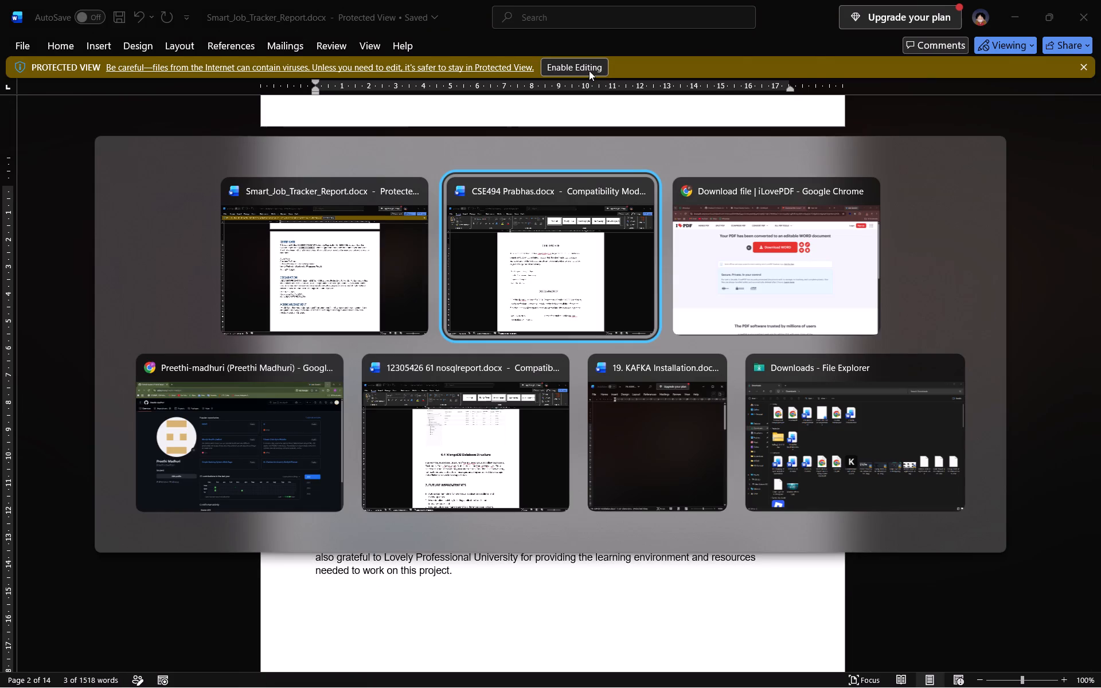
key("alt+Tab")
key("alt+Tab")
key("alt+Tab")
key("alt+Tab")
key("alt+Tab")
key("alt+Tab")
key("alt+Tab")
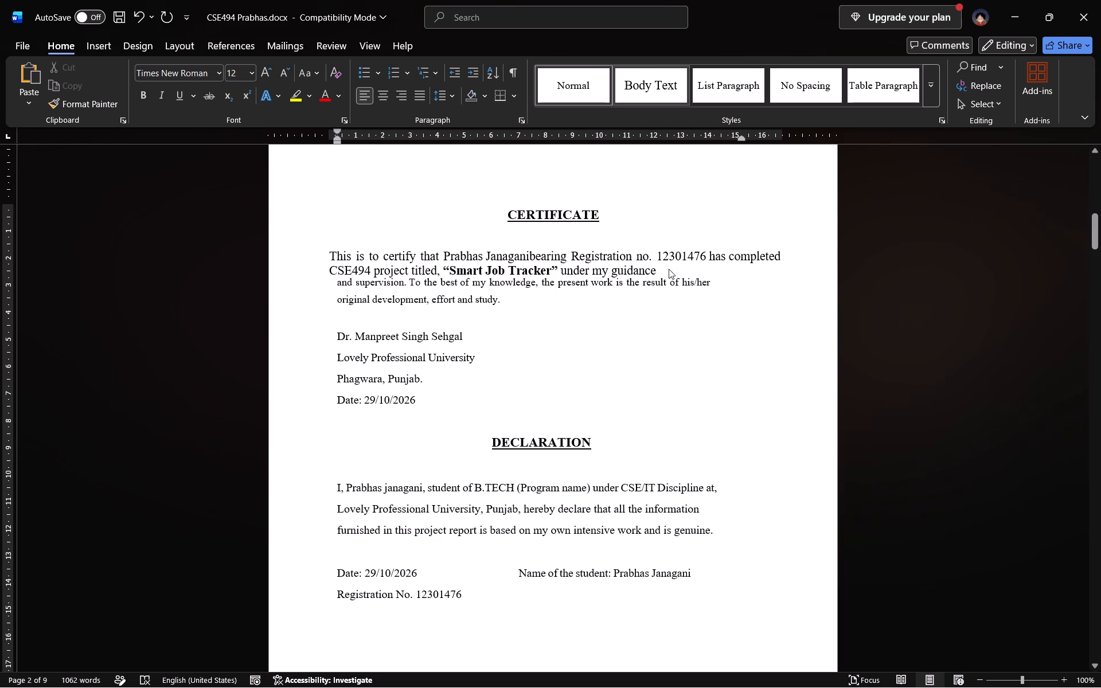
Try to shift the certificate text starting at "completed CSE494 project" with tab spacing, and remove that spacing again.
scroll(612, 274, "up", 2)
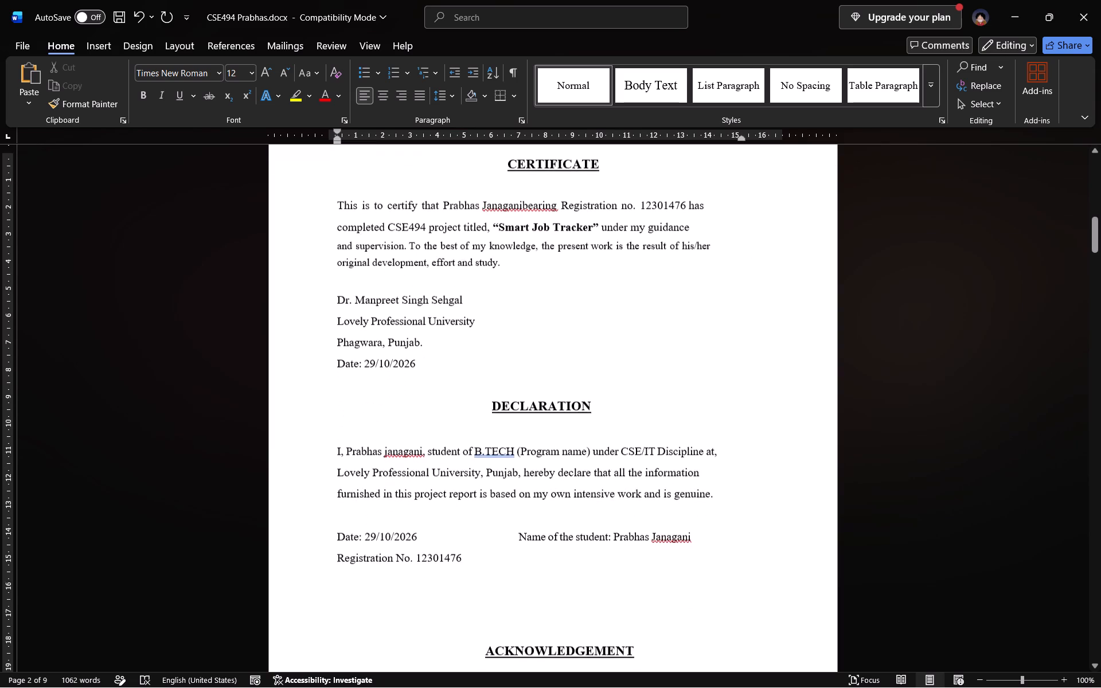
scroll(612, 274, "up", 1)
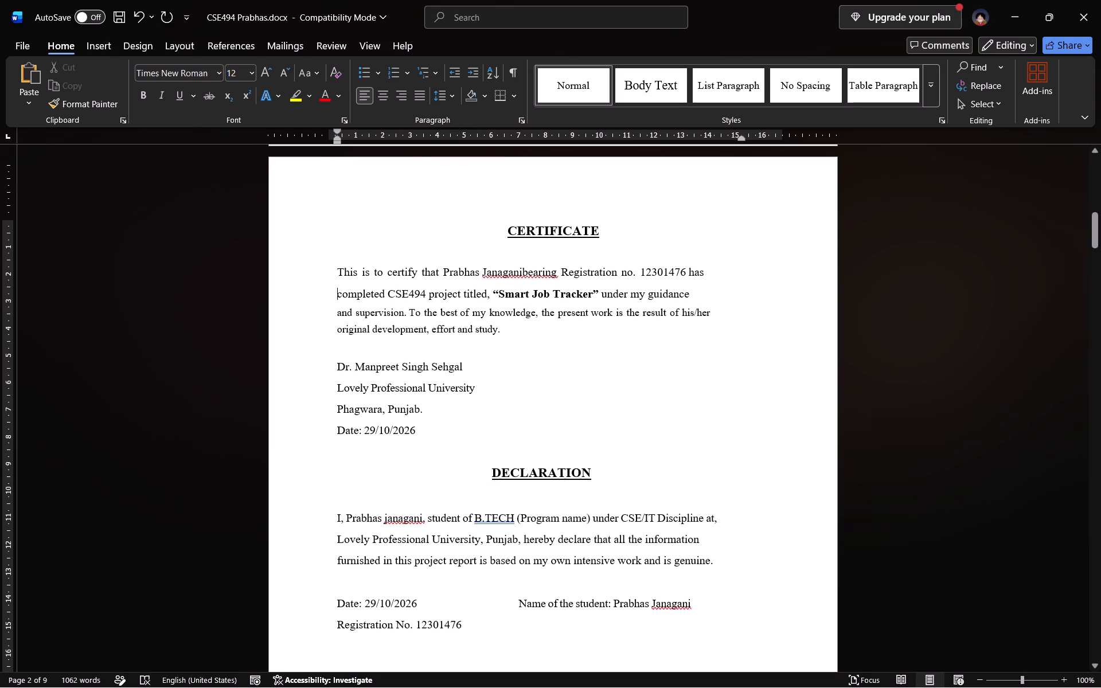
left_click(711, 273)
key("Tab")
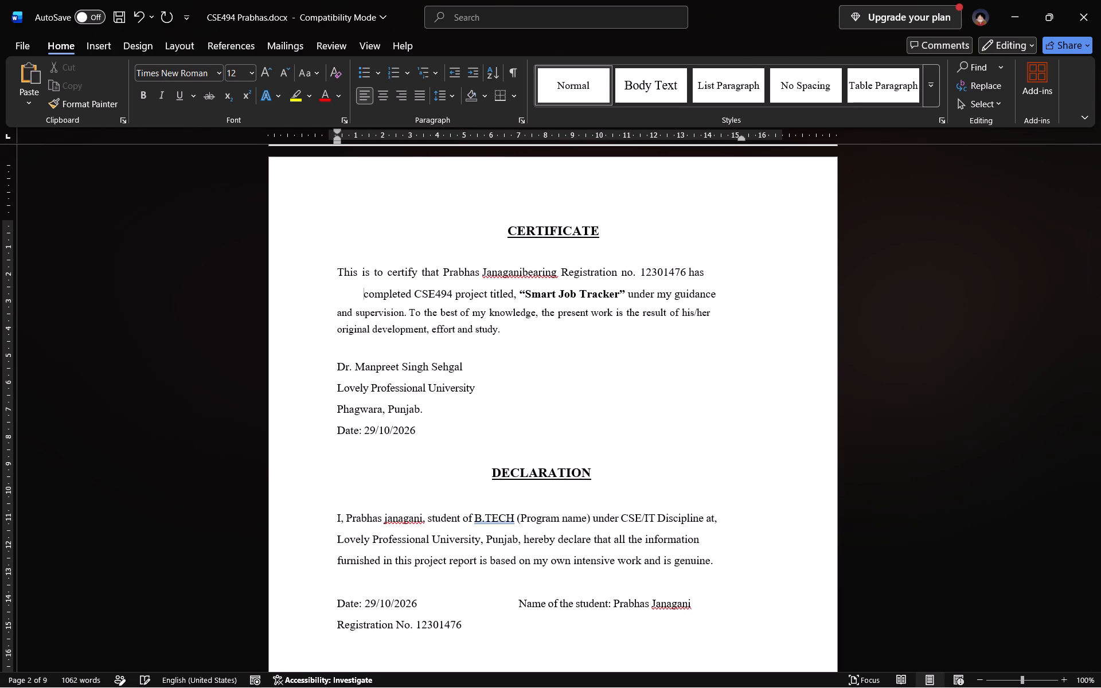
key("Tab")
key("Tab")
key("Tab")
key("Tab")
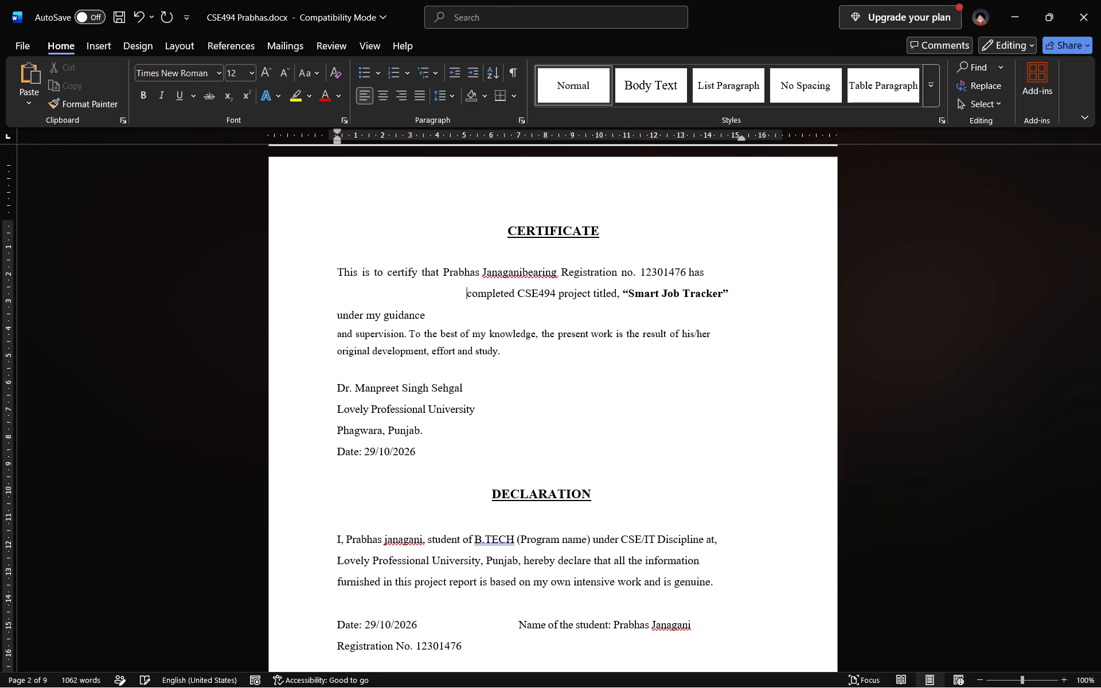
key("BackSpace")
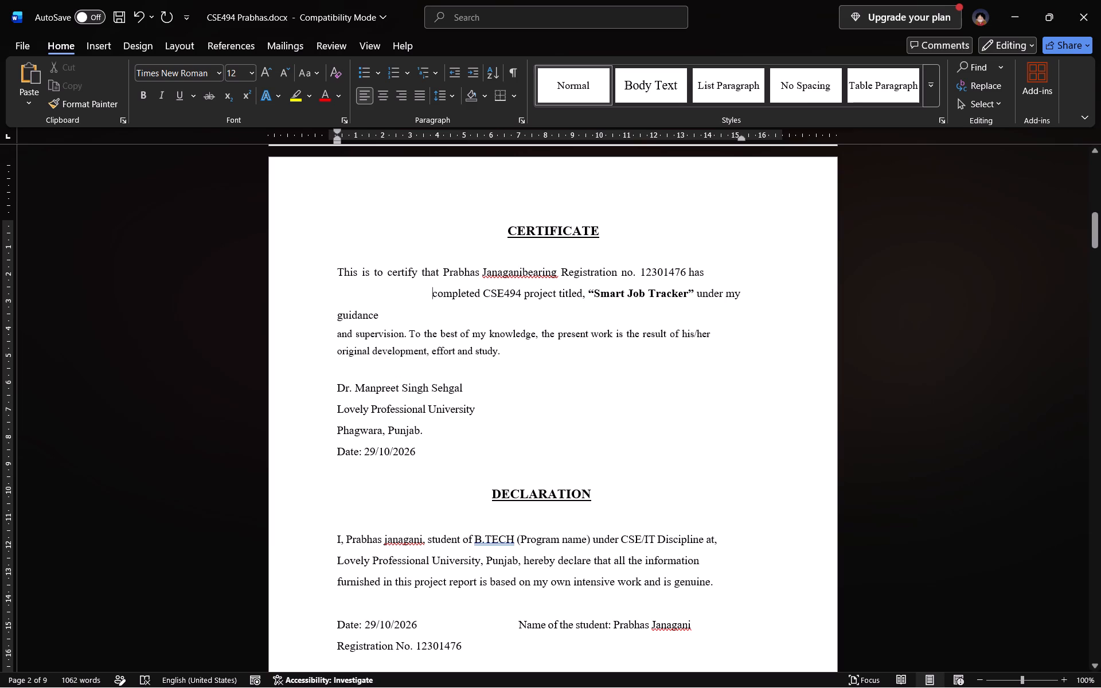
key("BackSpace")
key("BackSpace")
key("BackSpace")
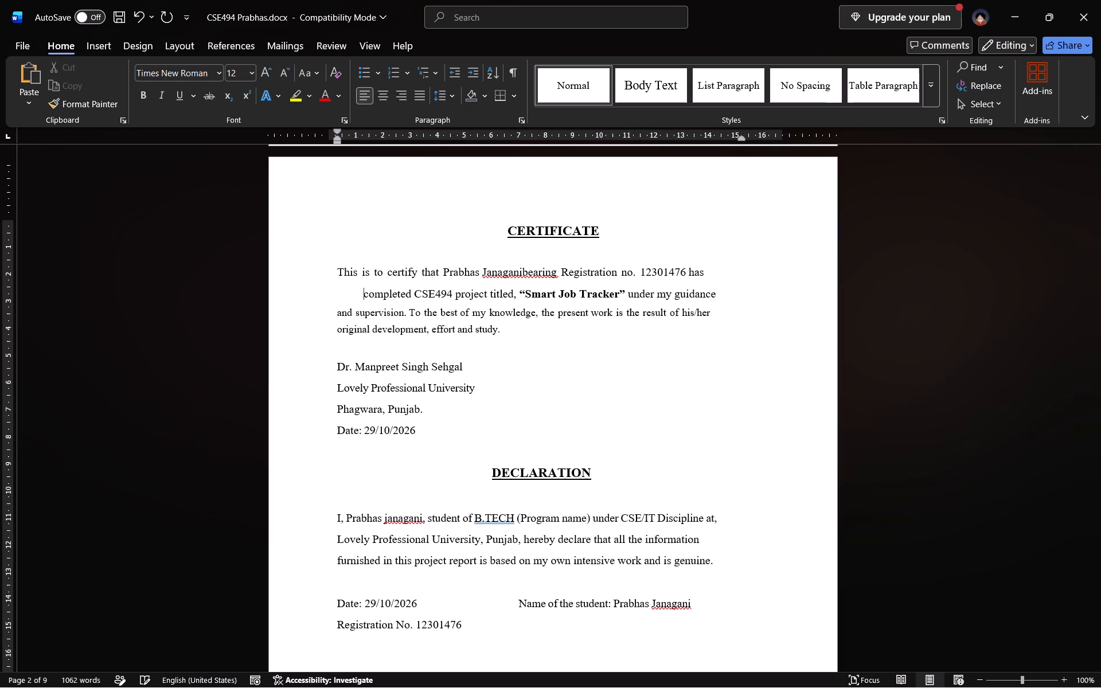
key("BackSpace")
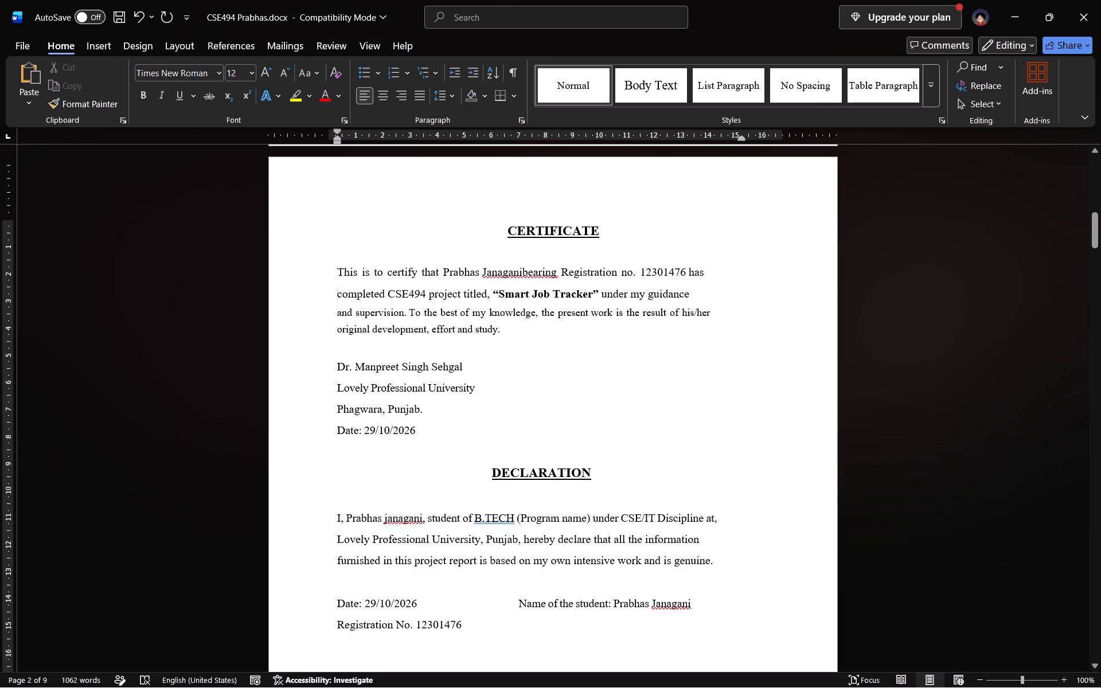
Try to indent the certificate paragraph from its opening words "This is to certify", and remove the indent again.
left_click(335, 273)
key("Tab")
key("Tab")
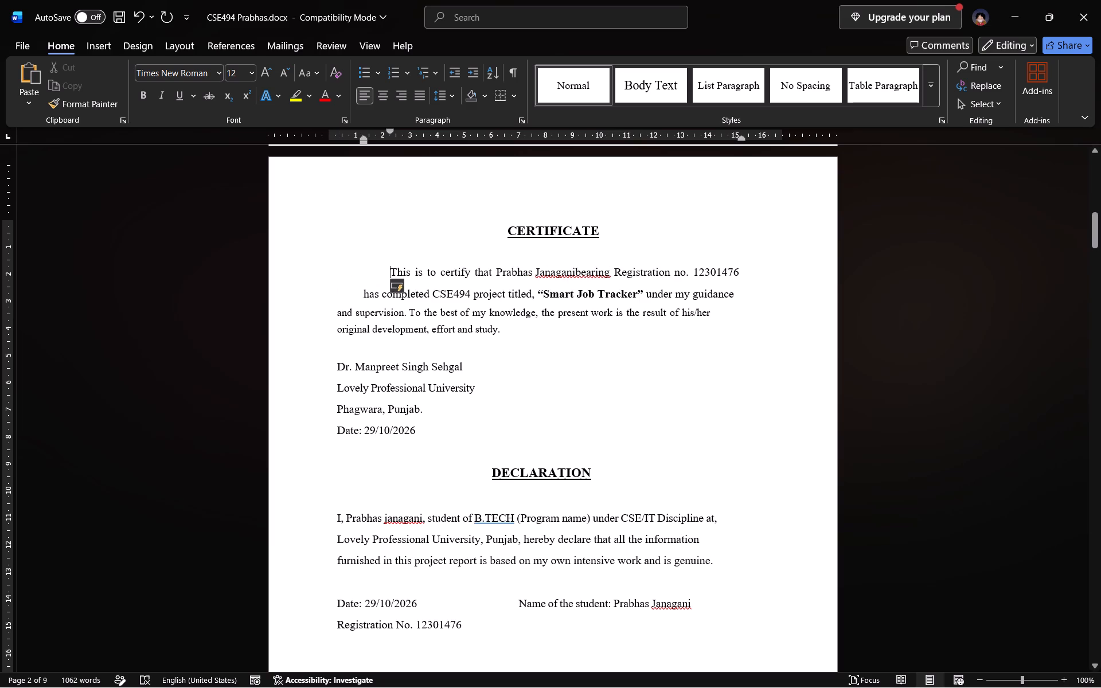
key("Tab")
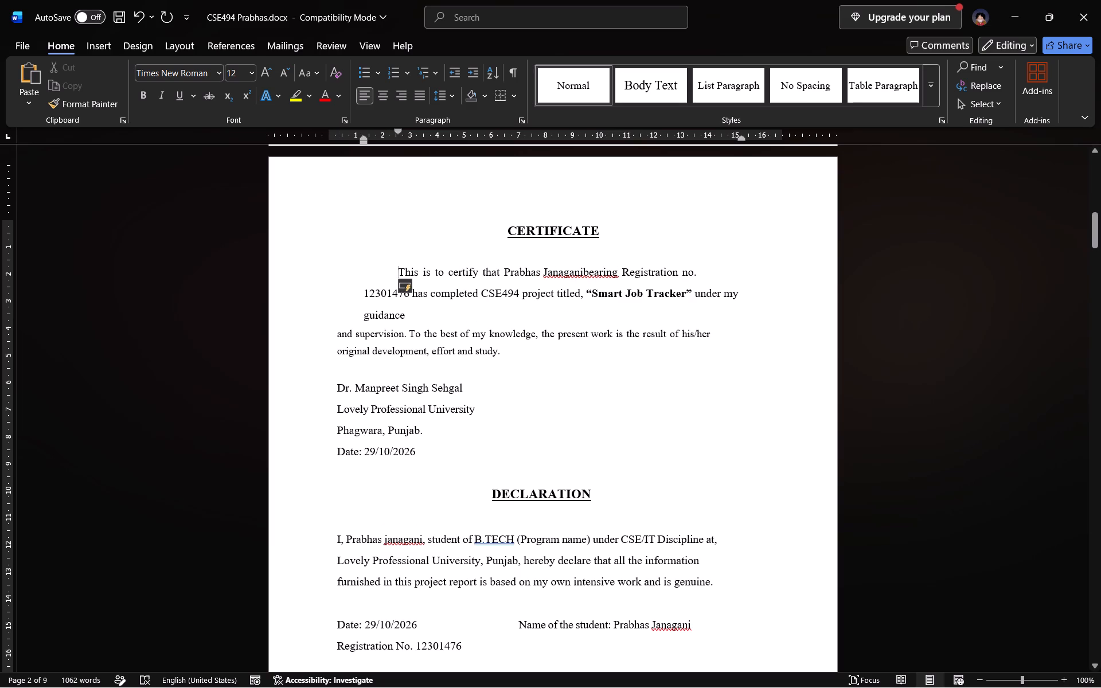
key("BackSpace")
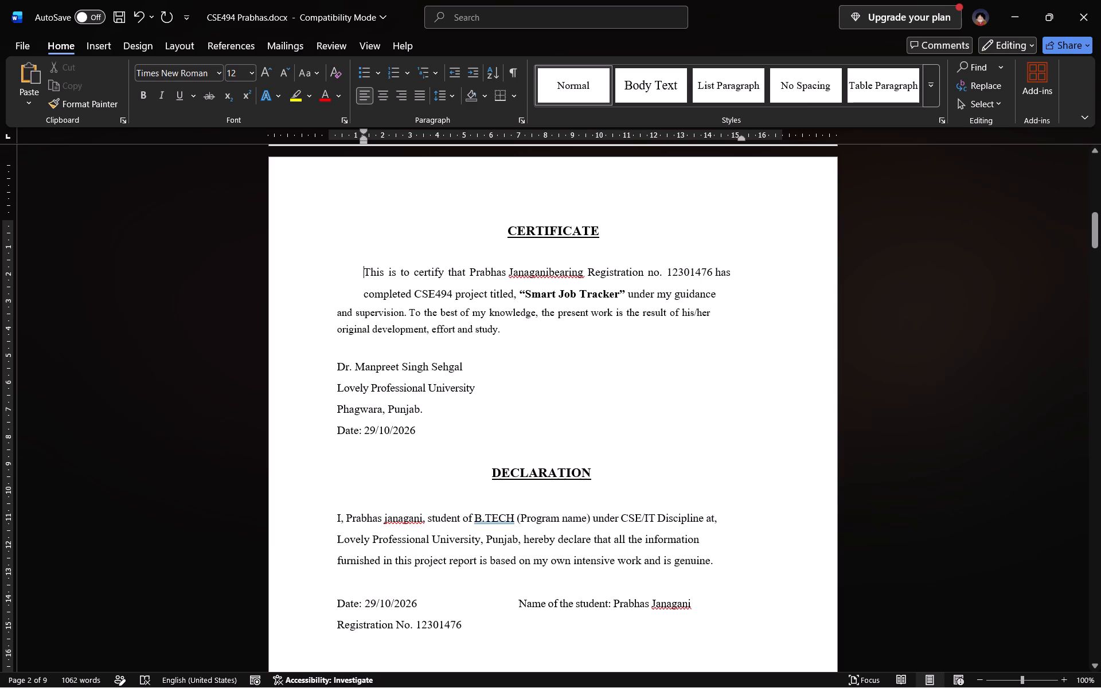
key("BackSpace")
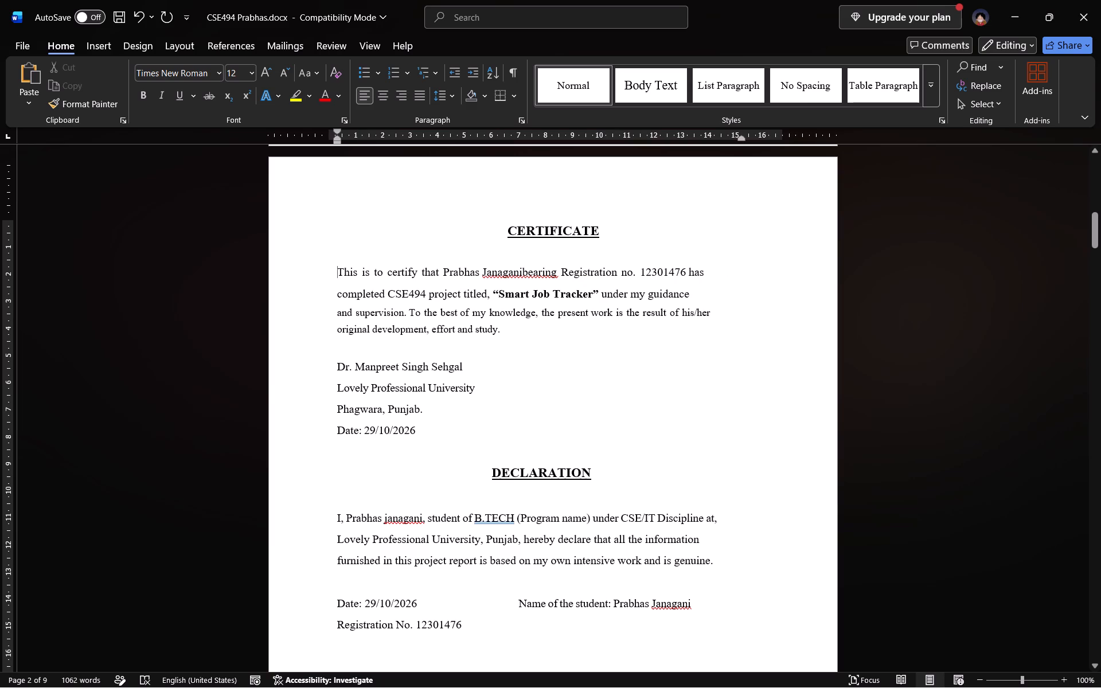
Examine the layout of the report's cover page and its certificate, declaration and acknowledgement sections.
scroll(561, 443, "up", 3)
scroll(561, 443, "down", 1)
scroll(561, 443, "up", 1)
scroll(561, 443, "down", 2)
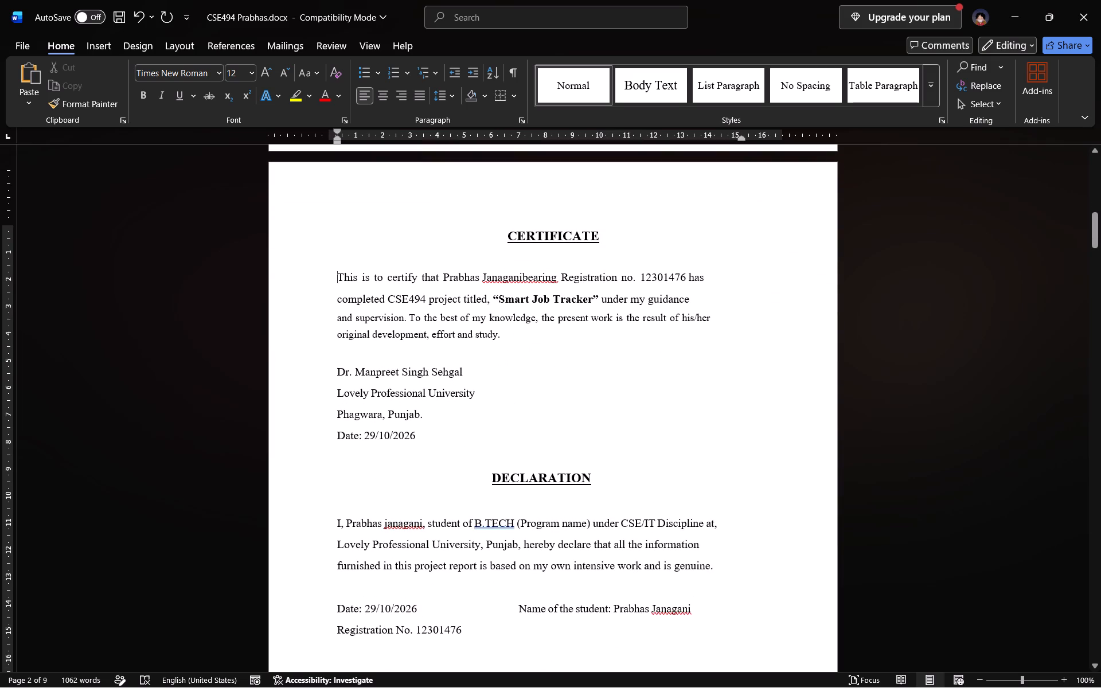
scroll(561, 443, "down", 1)
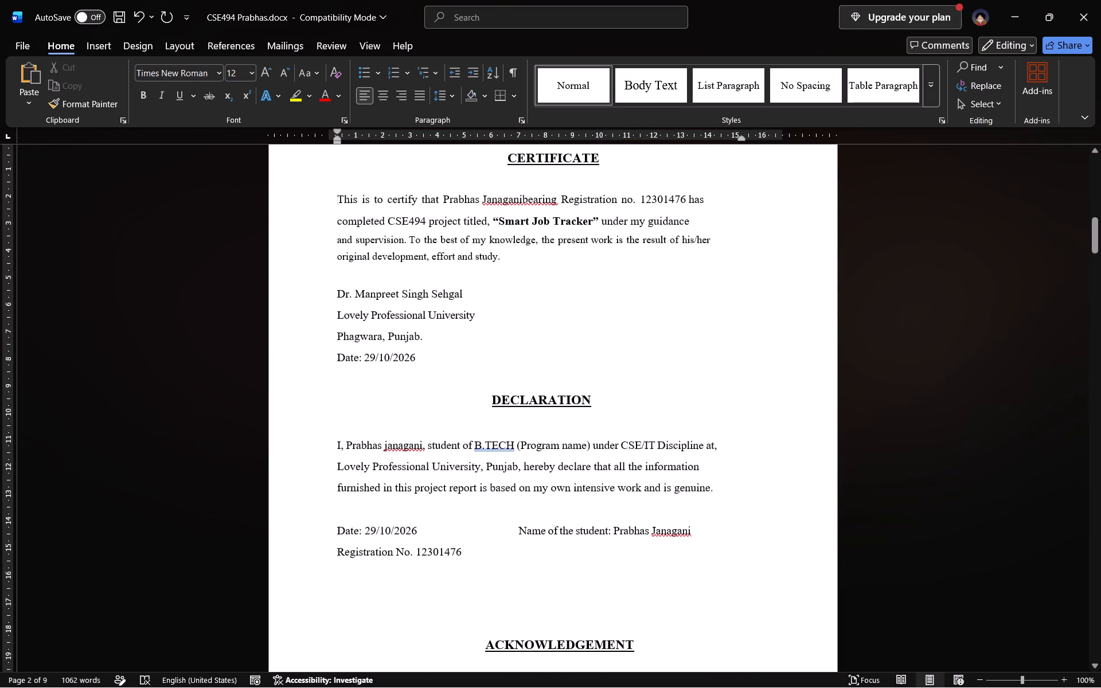
scroll(561, 443, "down", 2)
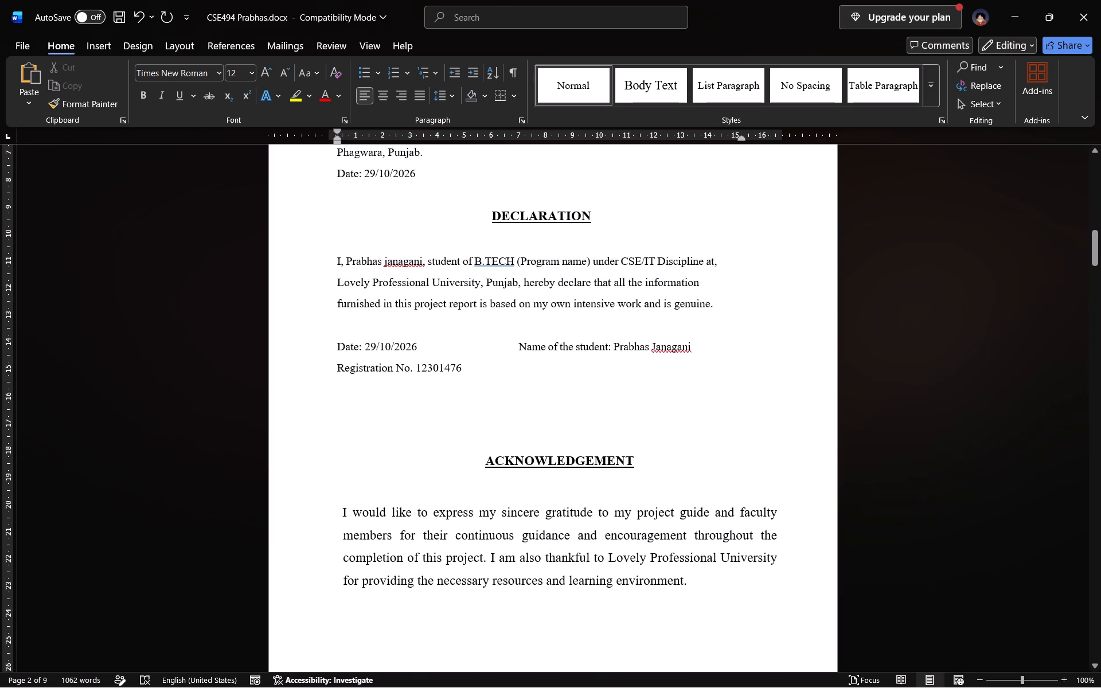
scroll(480, 277, "up", 3)
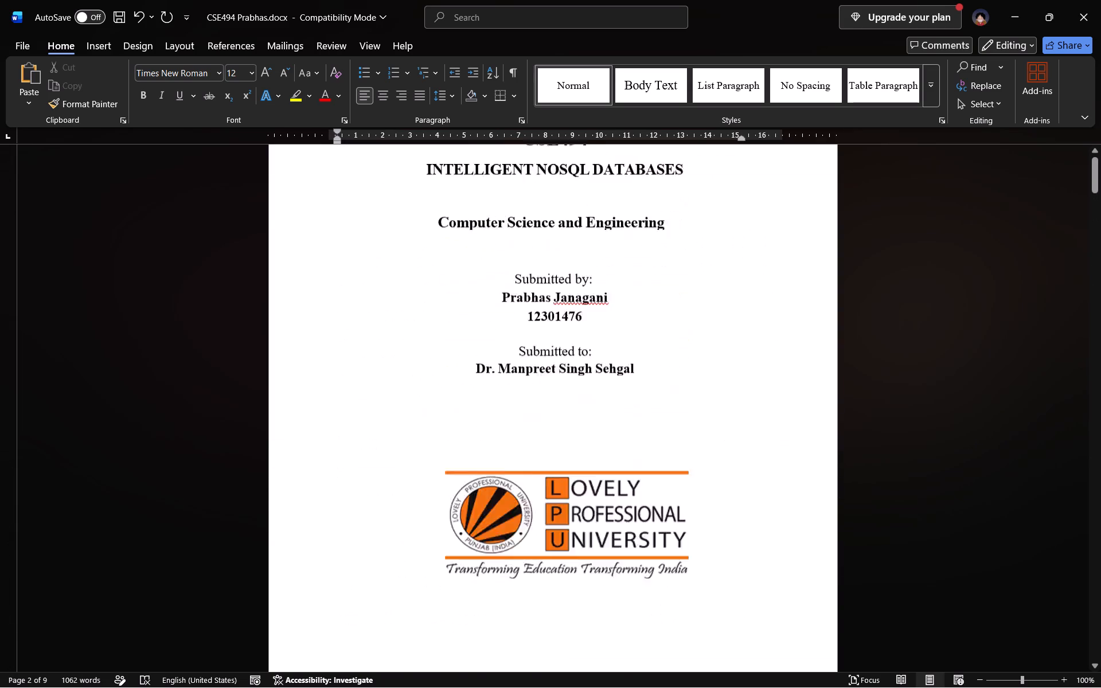
Insert the missing space between the student's name and "bearing" in the certificate paragraph on page 2.
scroll(480, 277, "up", 1)
scroll(480, 277, "down", 3)
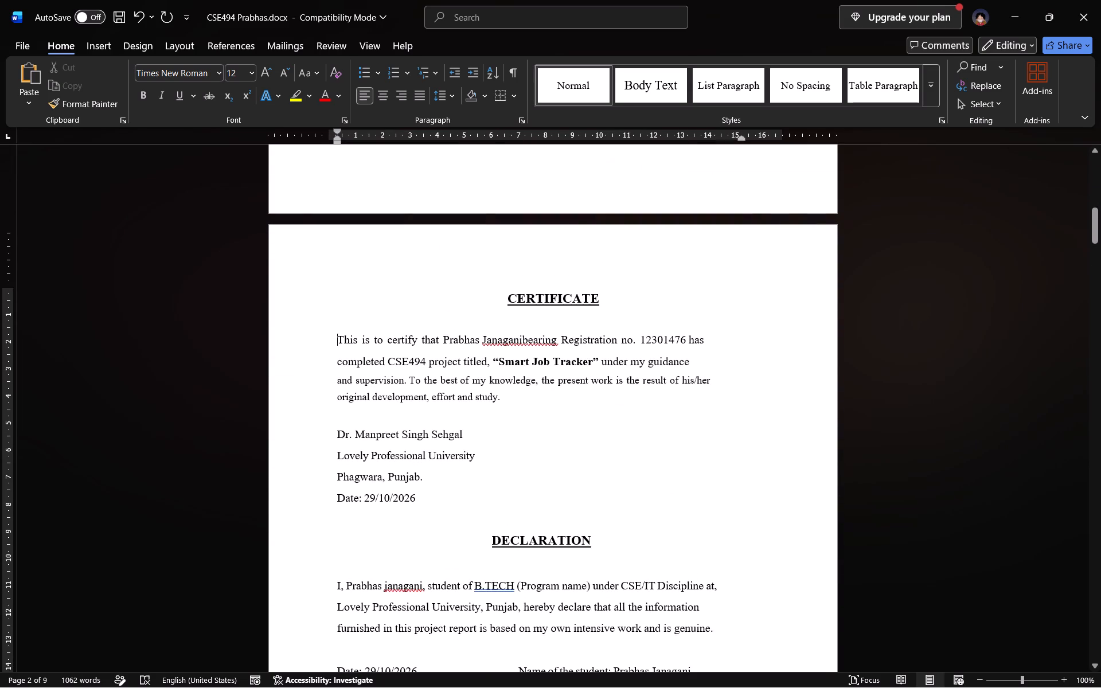
left_click(526, 338)
key("Left")
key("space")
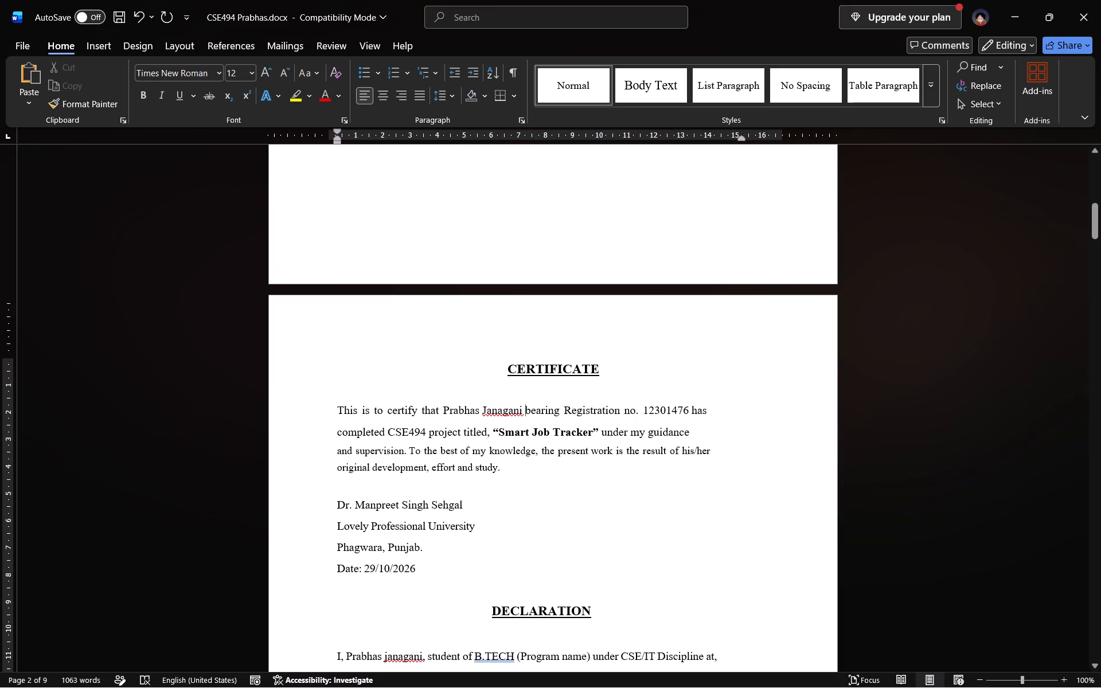
Start saving a copy of the report in the Downloads folder with PDF (*.pdf) as the file type.
scroll(612, 384, "up", 1)
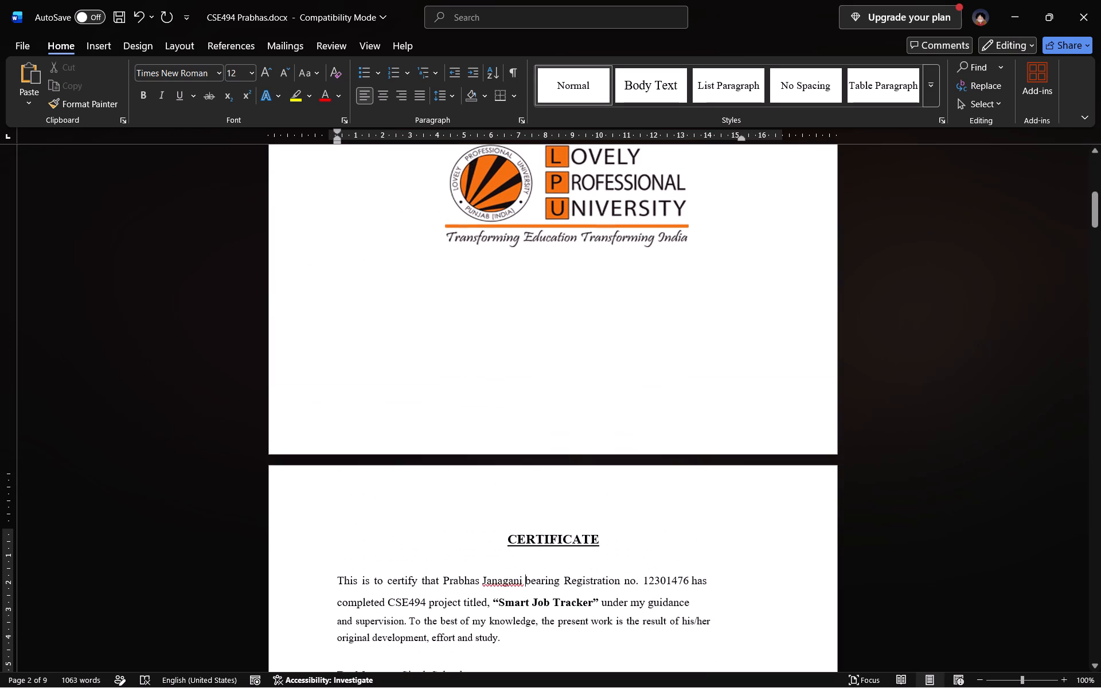
left_click(33, 36)
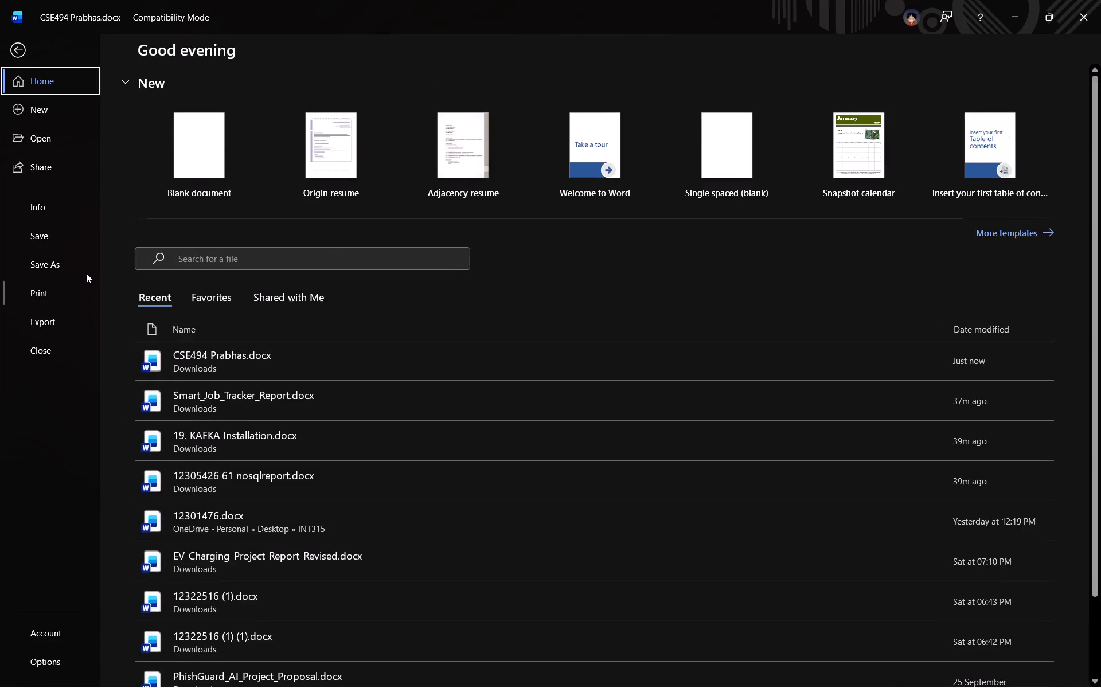
left_click(87, 271)
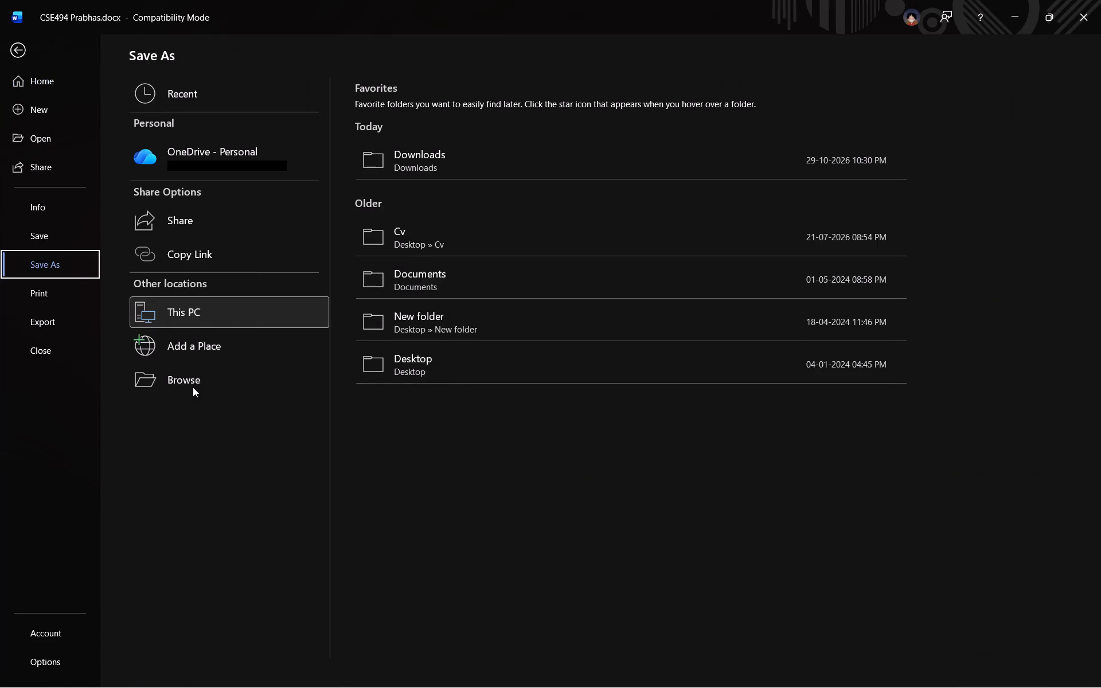
left_click(193, 387)
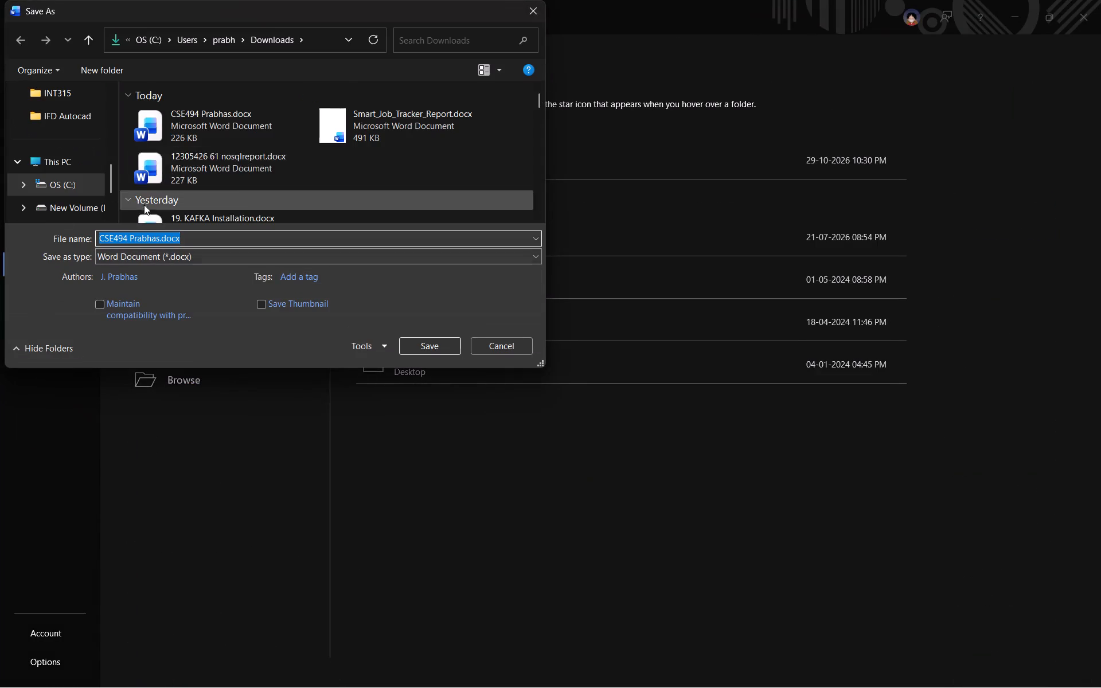
left_click(144, 248)
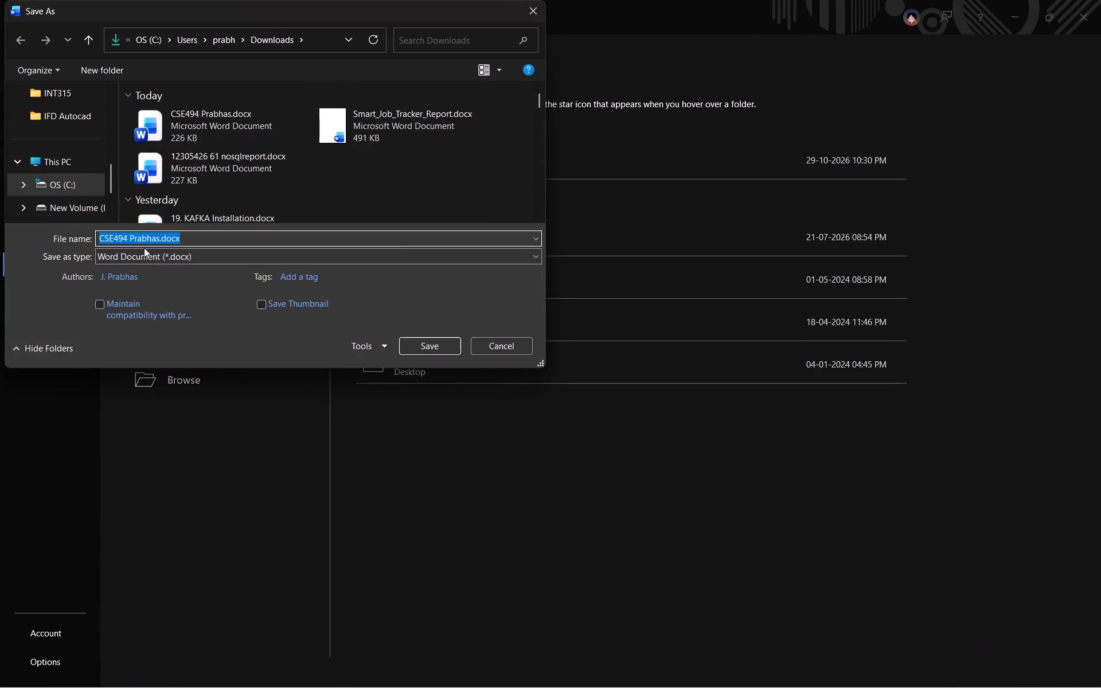
left_click(143, 255)
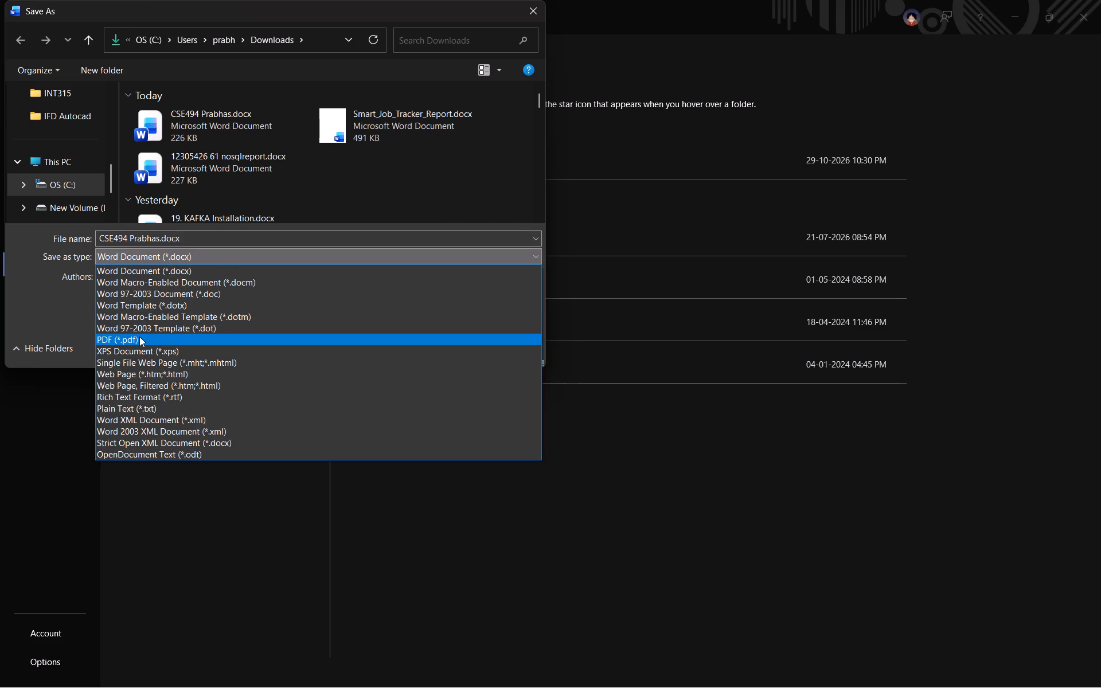
left_click(139, 336)
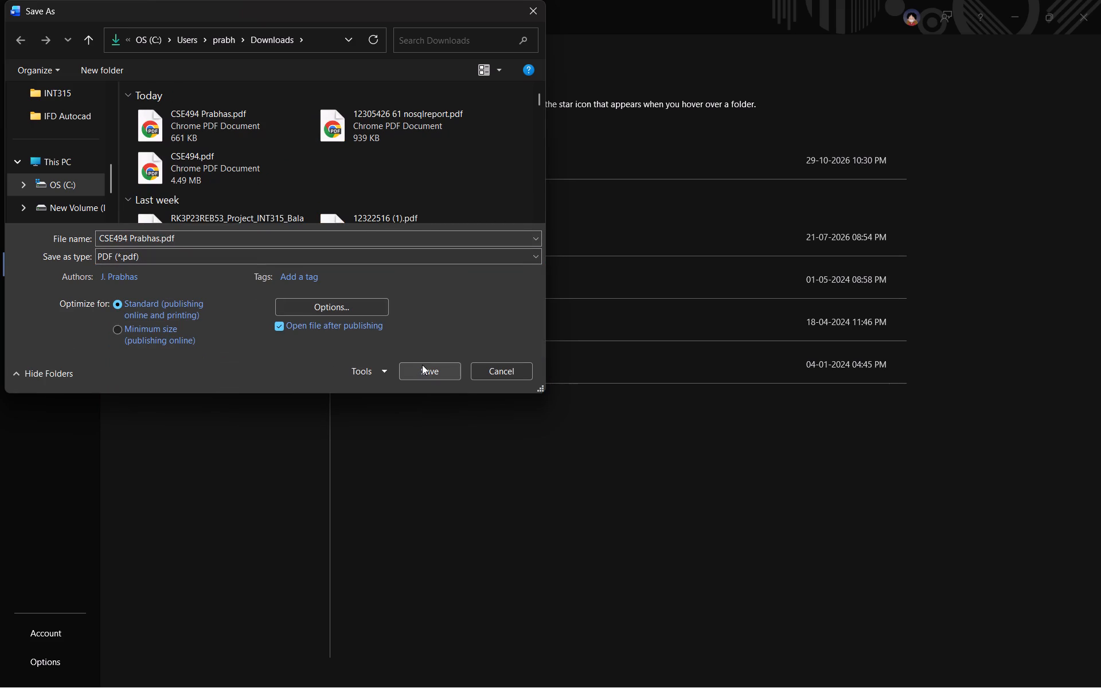
Replace the PDF's file name with the student's registration number followed by a space and 35, and save it.
left_click(157, 239)
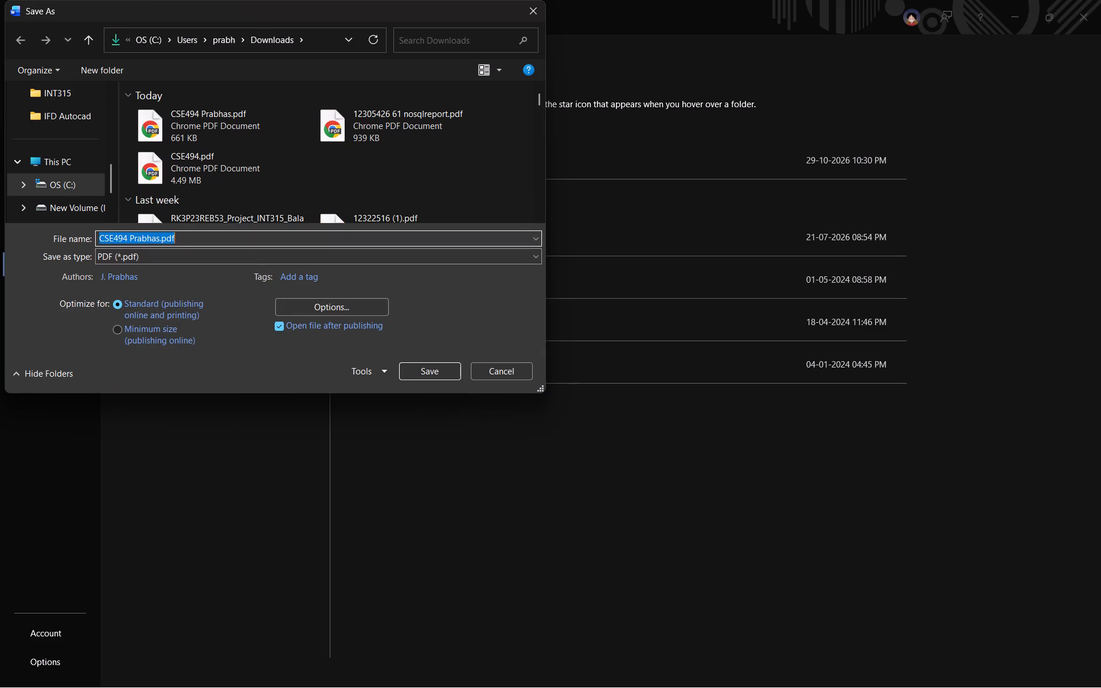
left_click(160, 239)
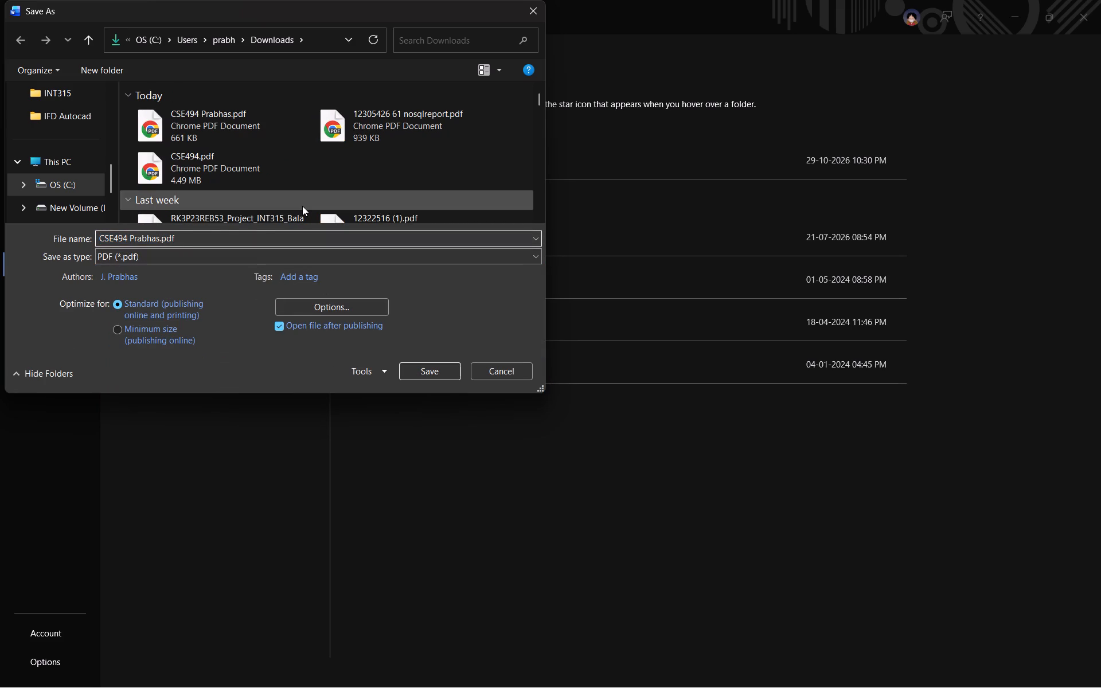
key("BackSpace")
key("BackSpace")
key("BackSpace")
key("BackSpace")
key("BackSpace")
key("BackSpace")
key("BackSpace")
key("BackSpace")
key("BackSpace")
key("BackSpace")
key("BackSpace")
key("BackSpace")
key("BackSpace")
key("BackSpace")
key("BackSpace")
key("BackSpace")
key("BackSpace")
key("BackSpace")
key("BackSpace")
key("BackSpace")
key("BackSpace")
key("BackSpace")
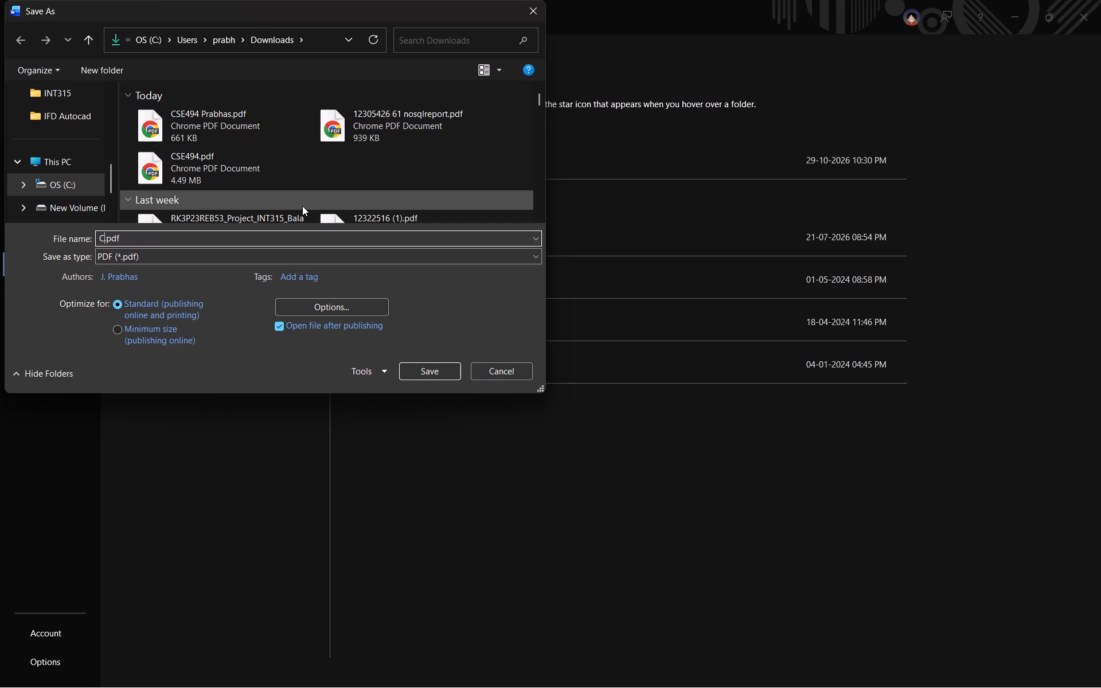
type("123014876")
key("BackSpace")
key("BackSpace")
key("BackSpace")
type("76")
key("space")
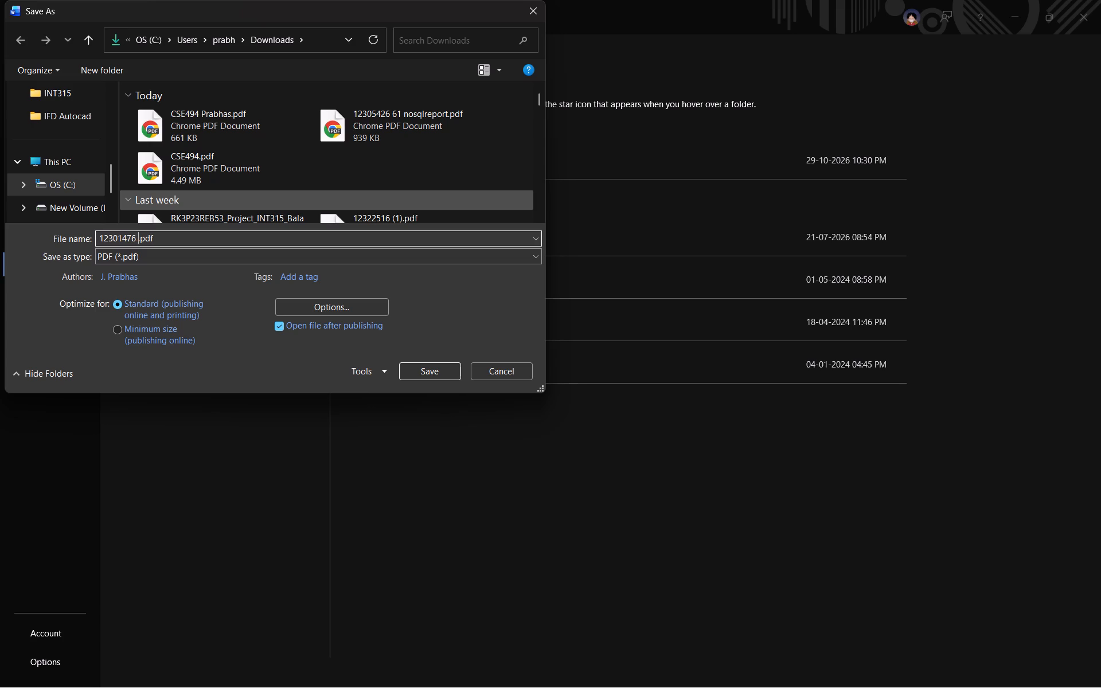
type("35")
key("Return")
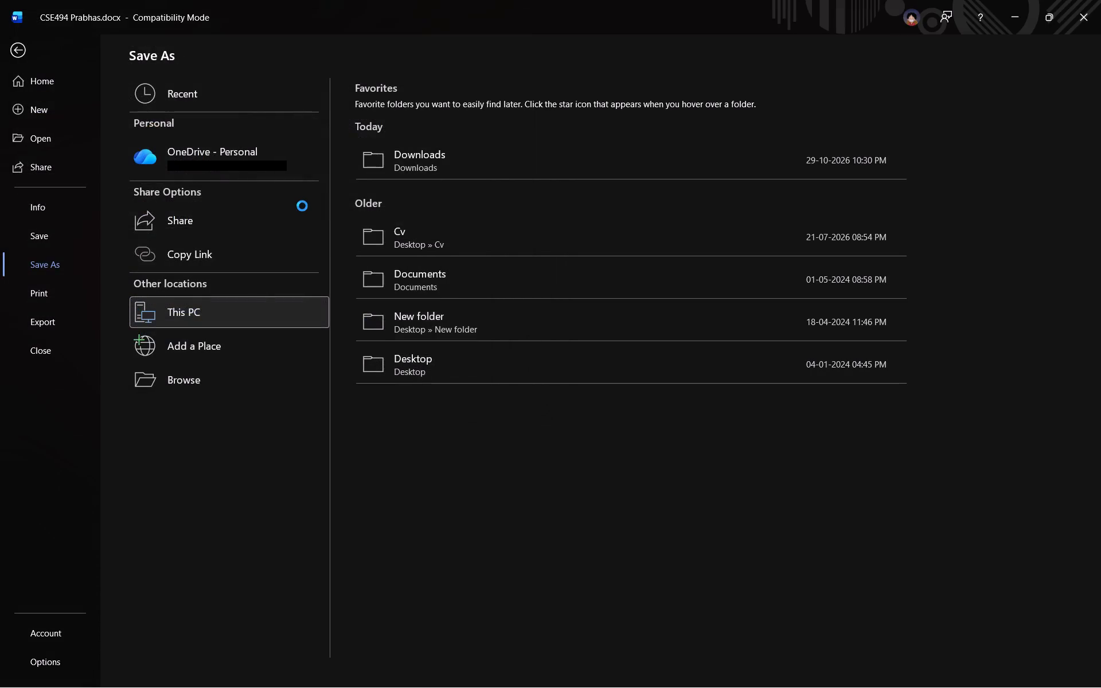
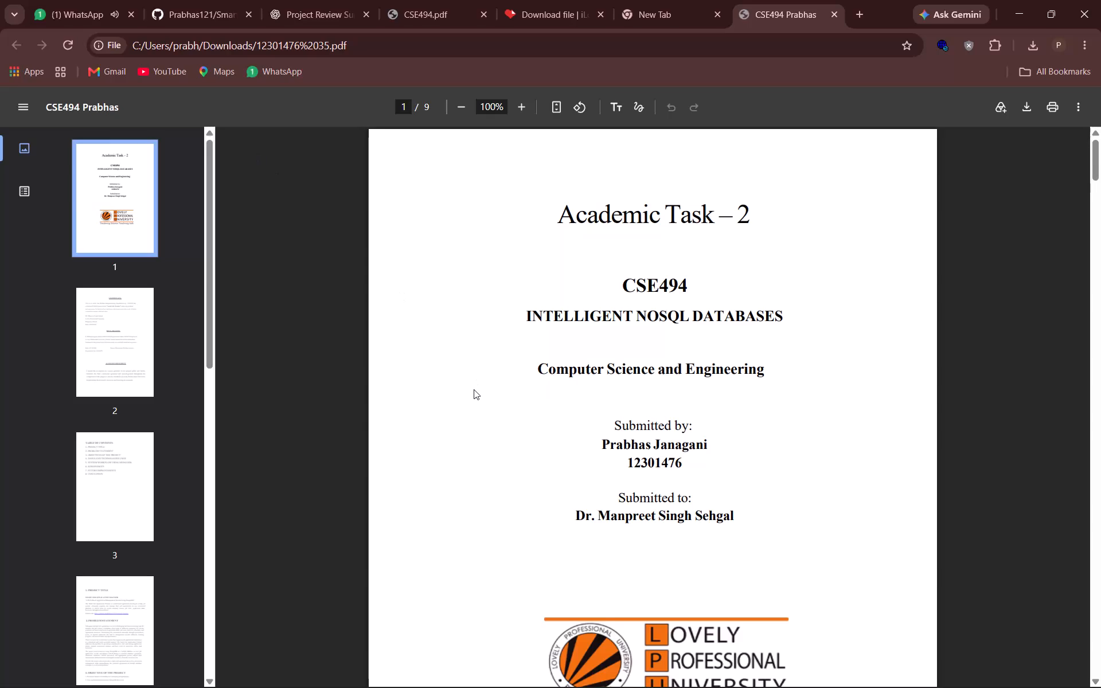
Review the exported PDF report in the browser, starting with its cover page.
scroll(474, 389, "down", 1)
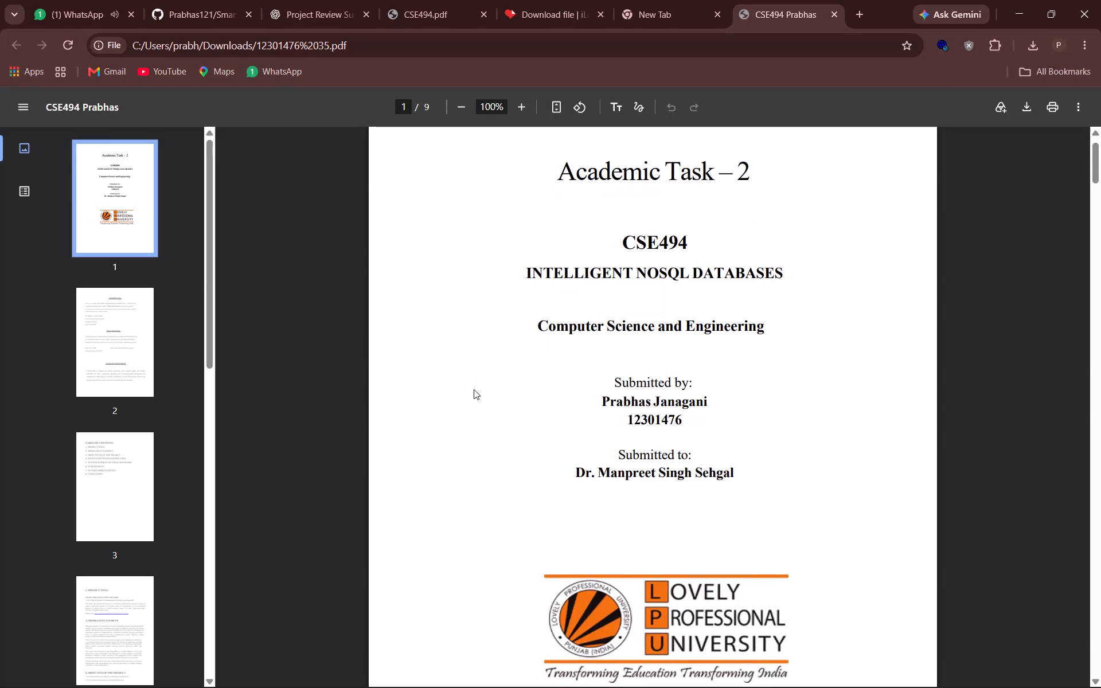
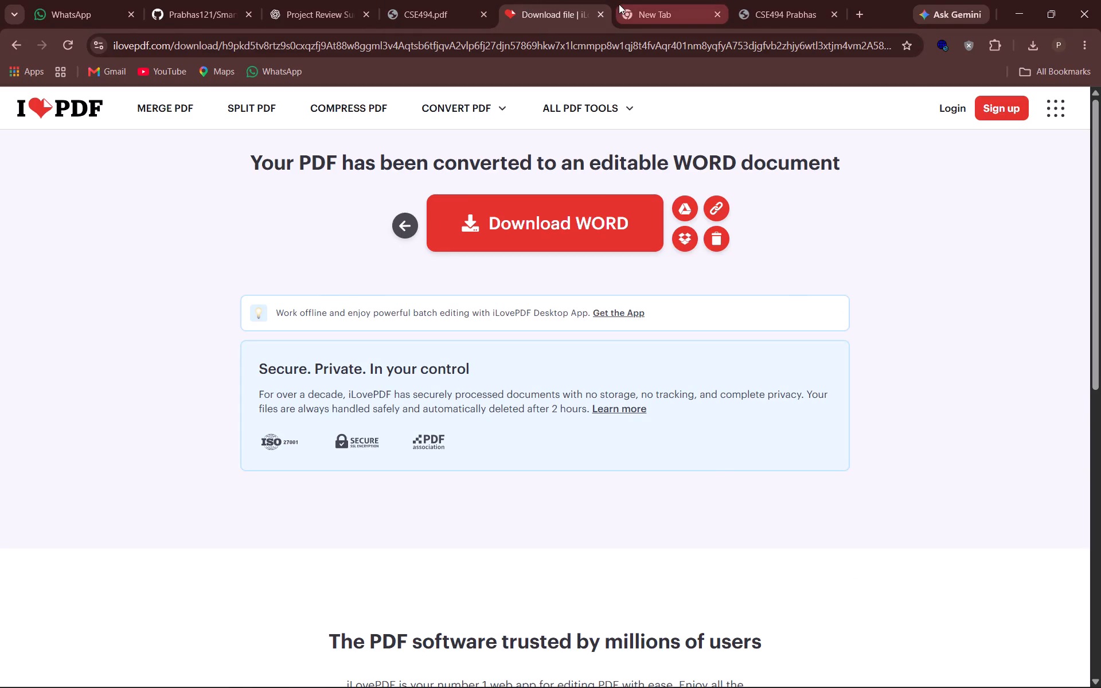
Review the exported PDF in the browser, from the cover page and certificate through the problem statement and project objectives.
left_click(780, 19)
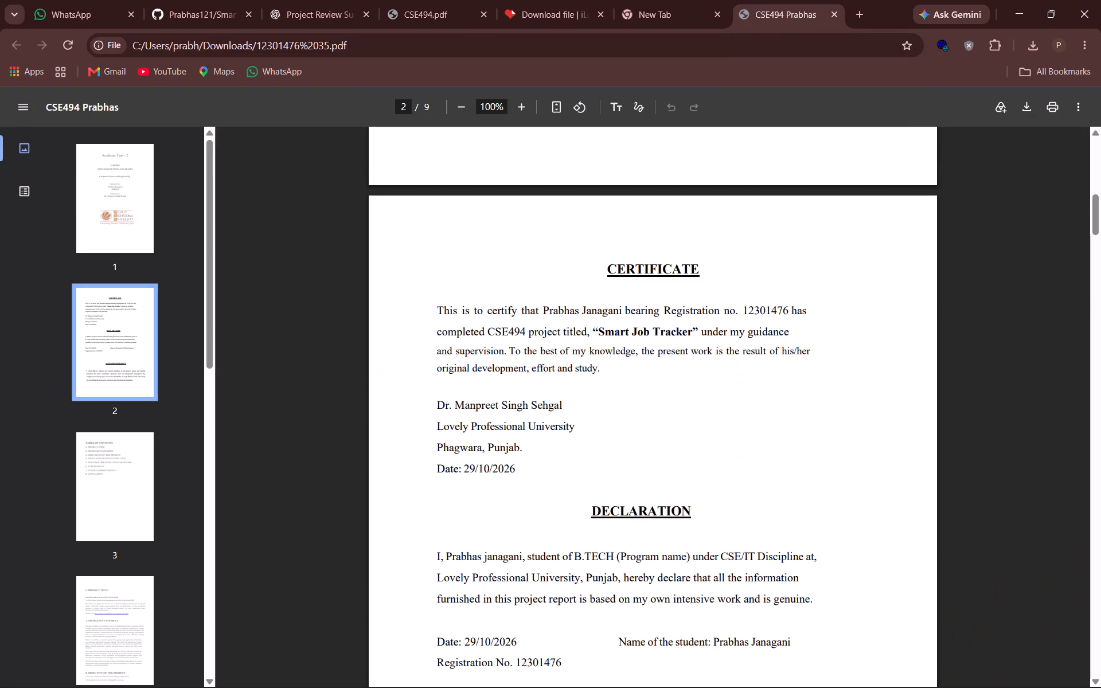
scroll(689, 343, "down", 1)
scroll(689, 343, "up", 4)
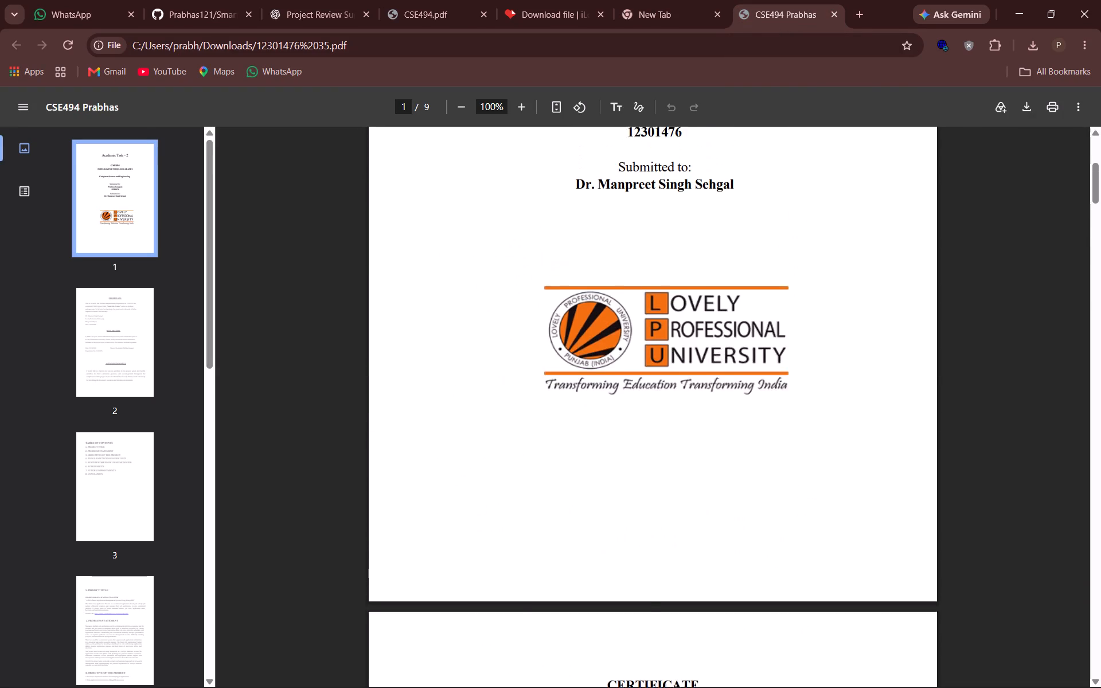
scroll(689, 343, "down", 6)
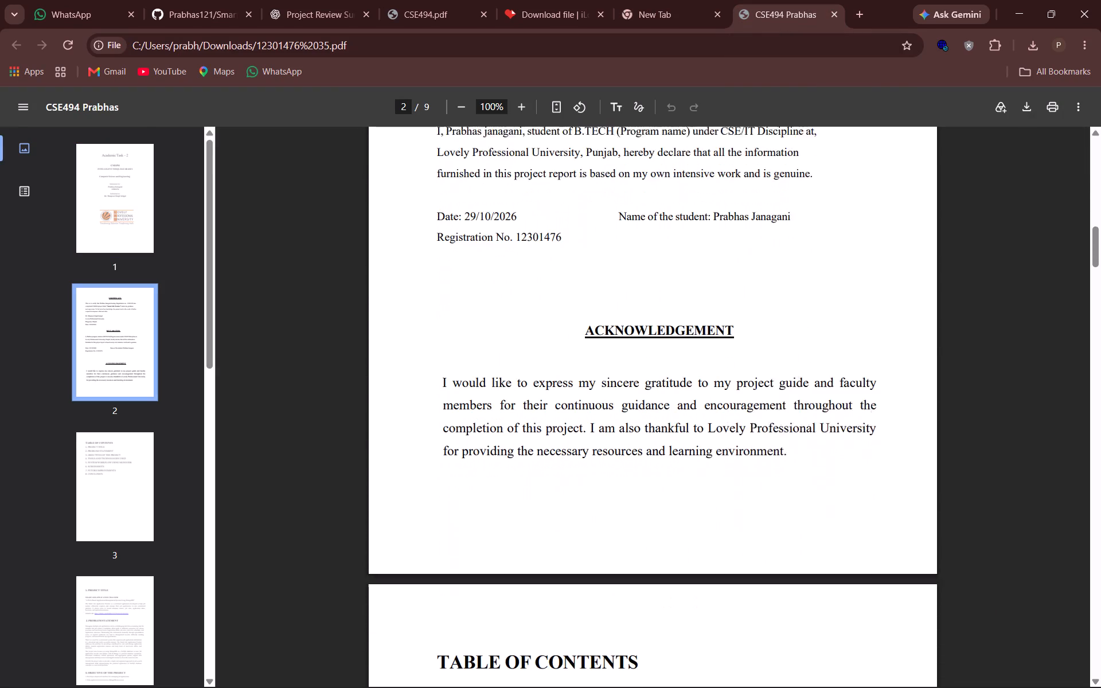
scroll(689, 343, "down", 4)
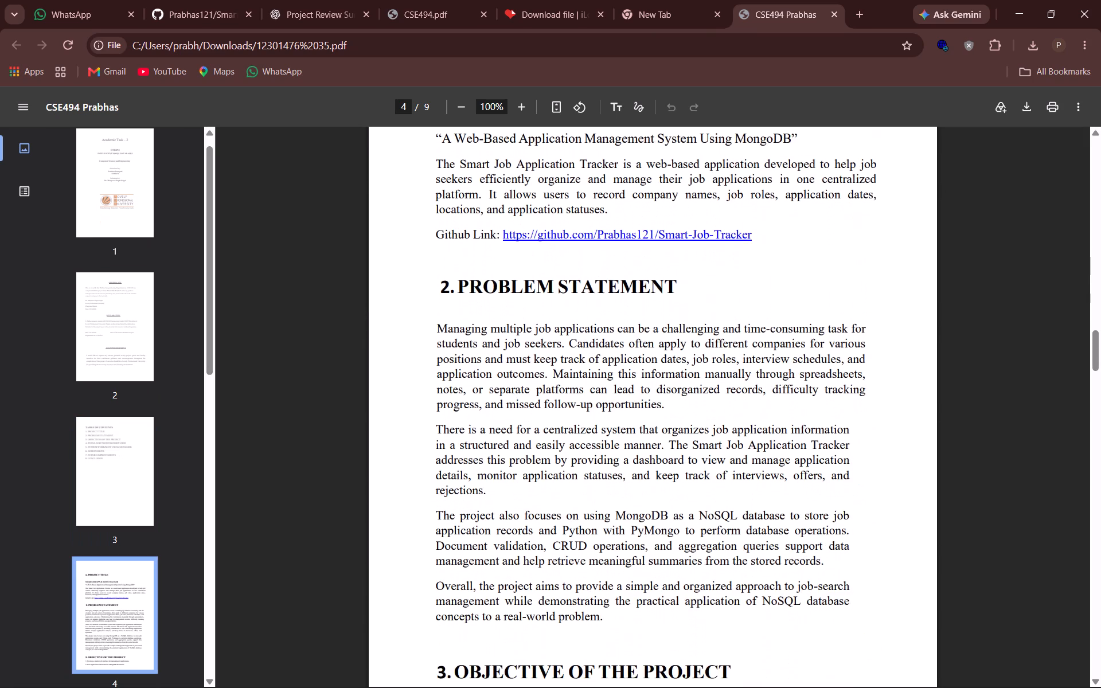
scroll(689, 343, "up", 2)
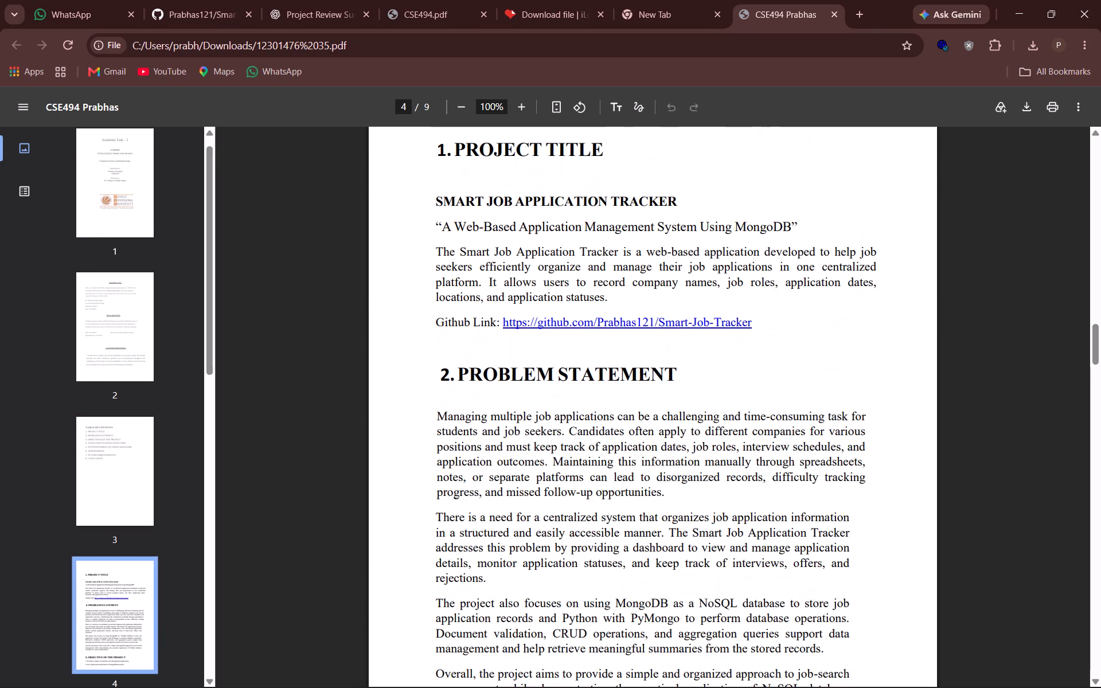
scroll(689, 343, "down", 3)
scroll(689, 343, "up", 1)
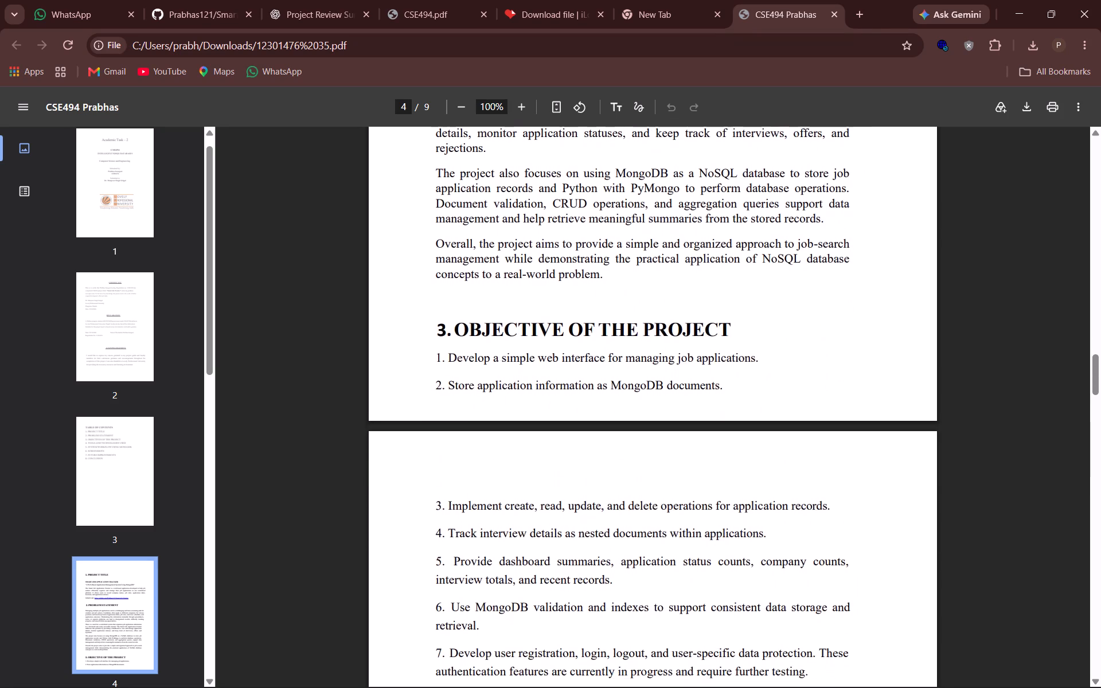
scroll(689, 343, "up", 1)
scroll(689, 343, "down", 2)
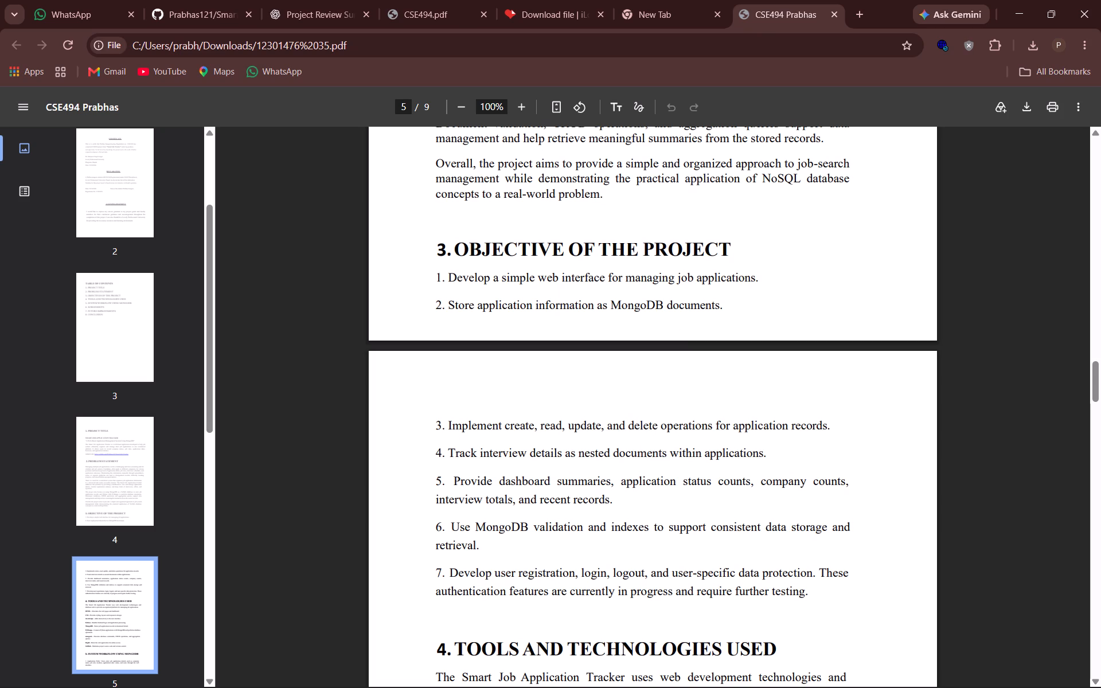
Review the exported PDF's project objectives, tools and technologies, and MongoDB system workflow sections on pages 5 and 6.
scroll(653, 281, "down", 1)
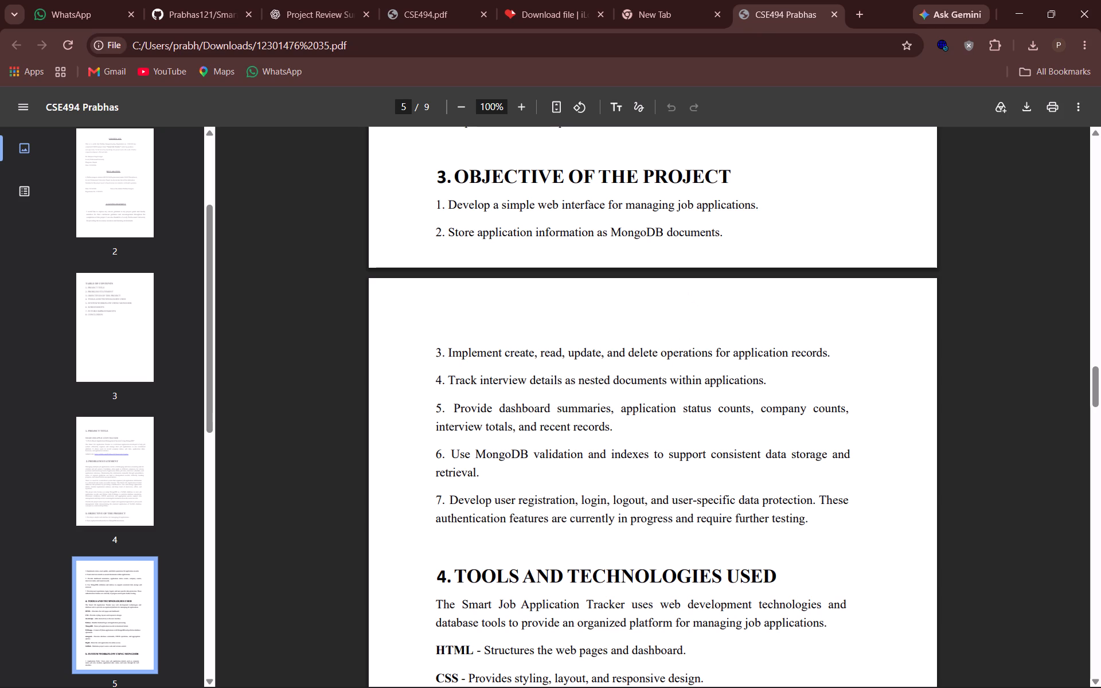
scroll(671, 343, "down", 3)
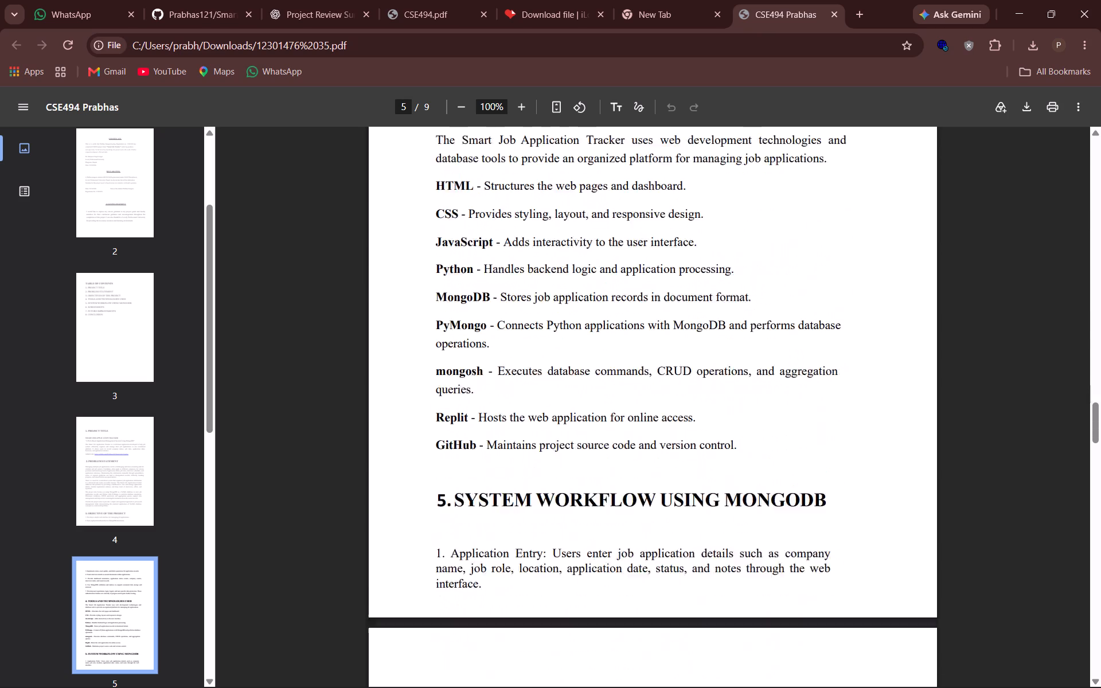
scroll(671, 343, "down", 3)
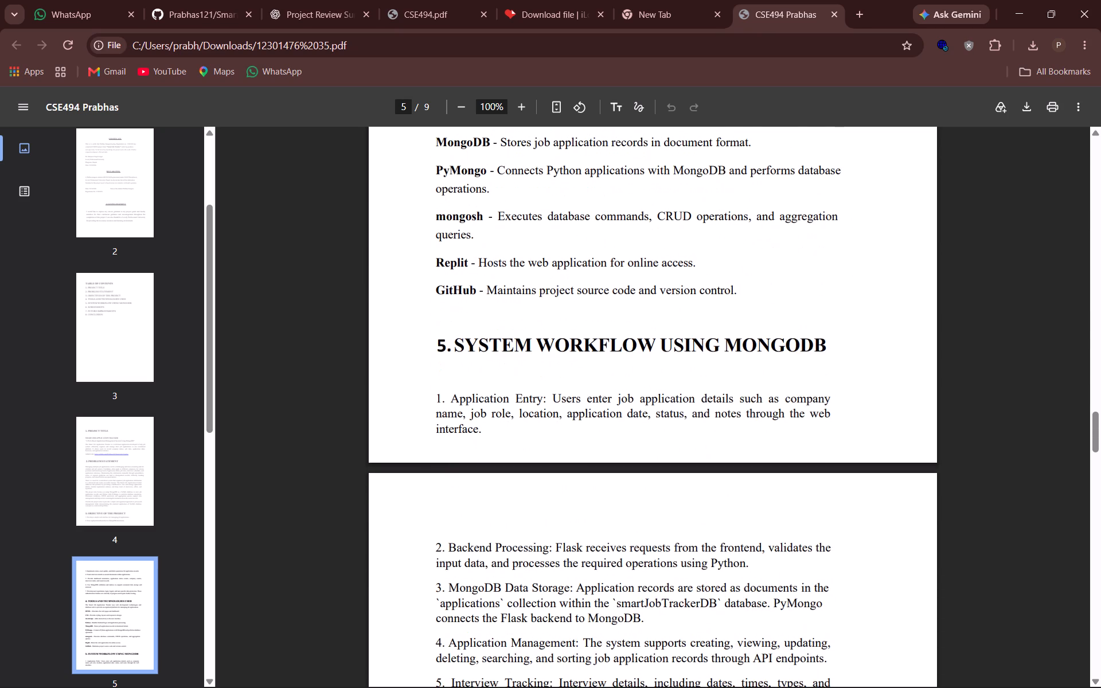
scroll(671, 343, "down", 2)
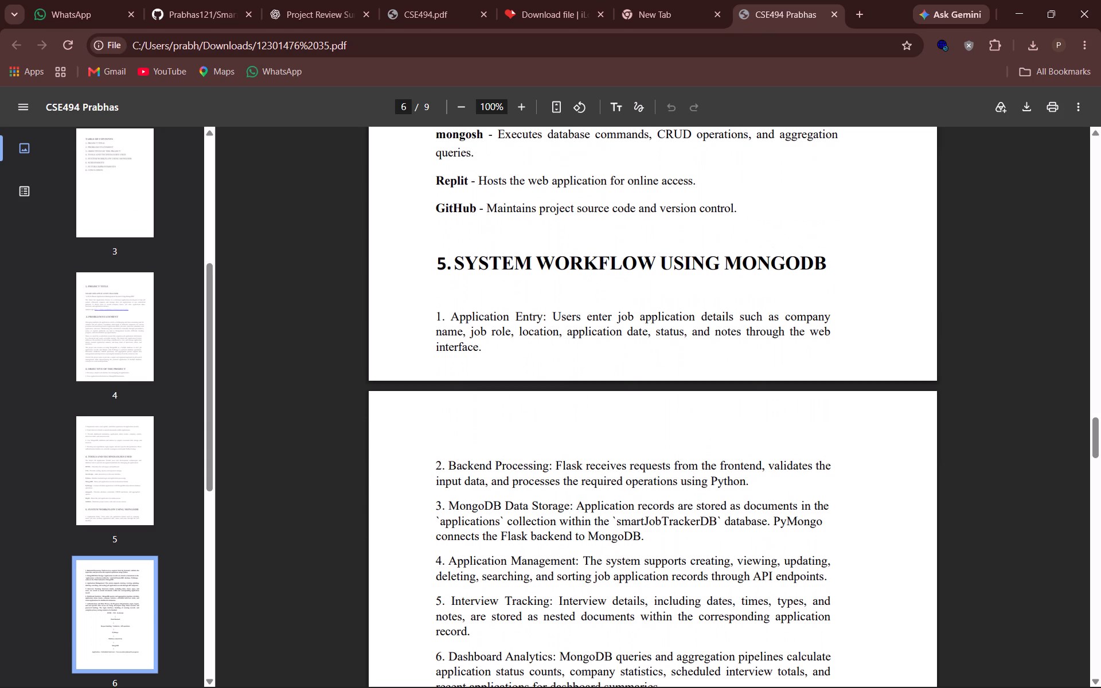
scroll(671, 343, "down", 2)
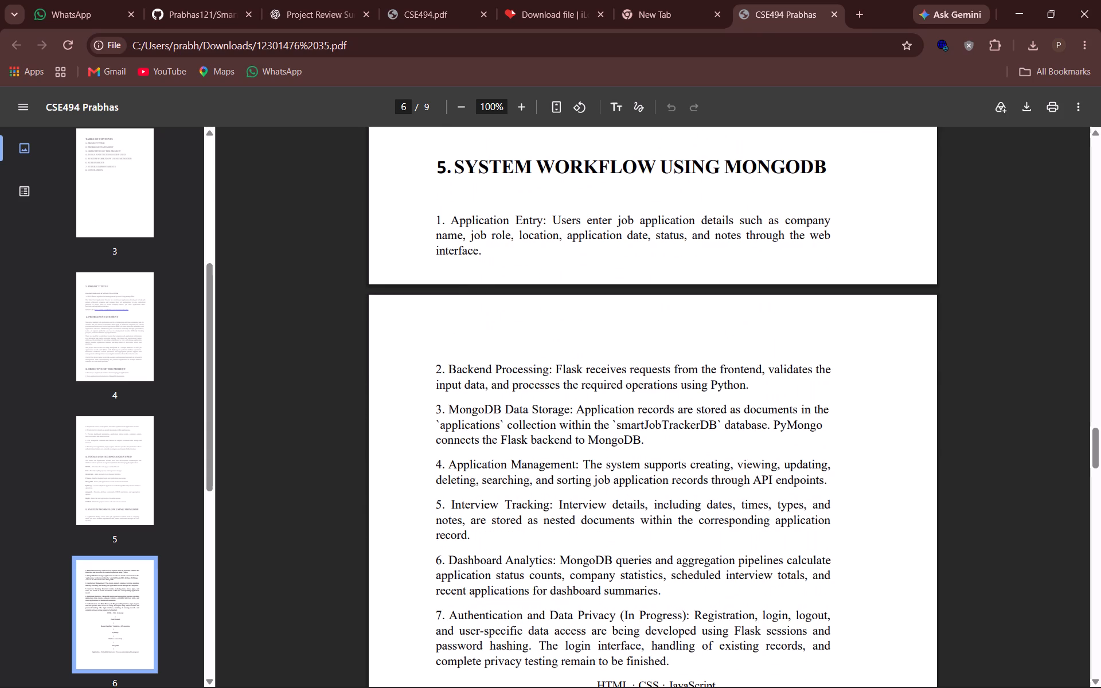
scroll(671, 343, "down", 4)
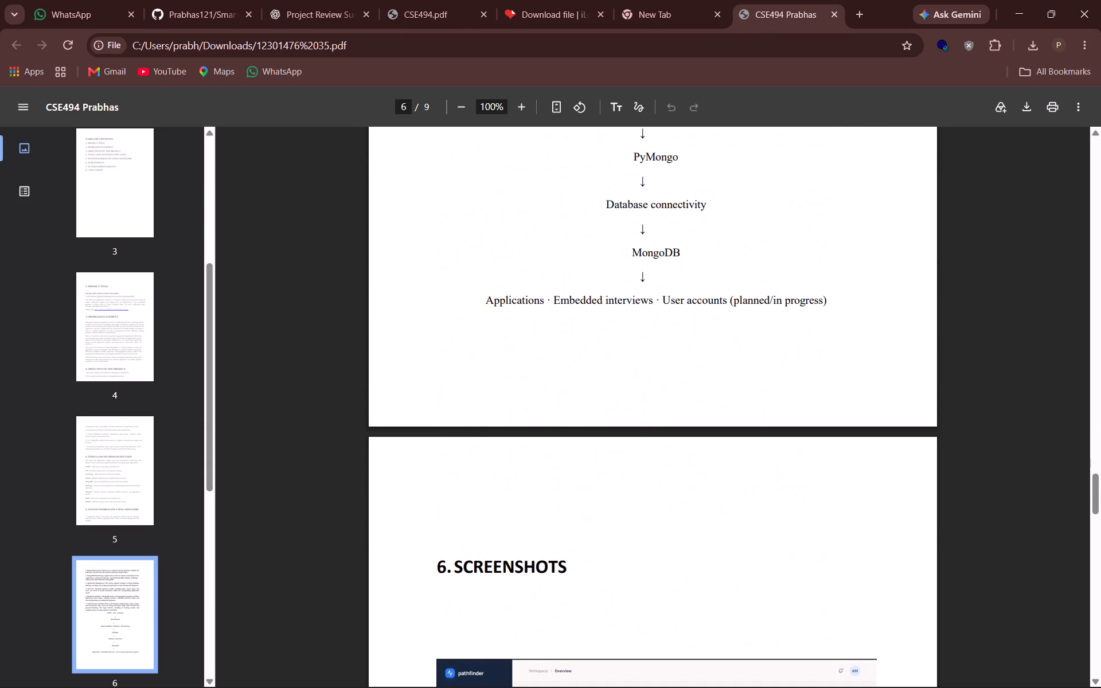
Review the exported PDF's screenshots, future improvements and conclusion sections on pages 7 to 9.
scroll(671, 343, "down", 1)
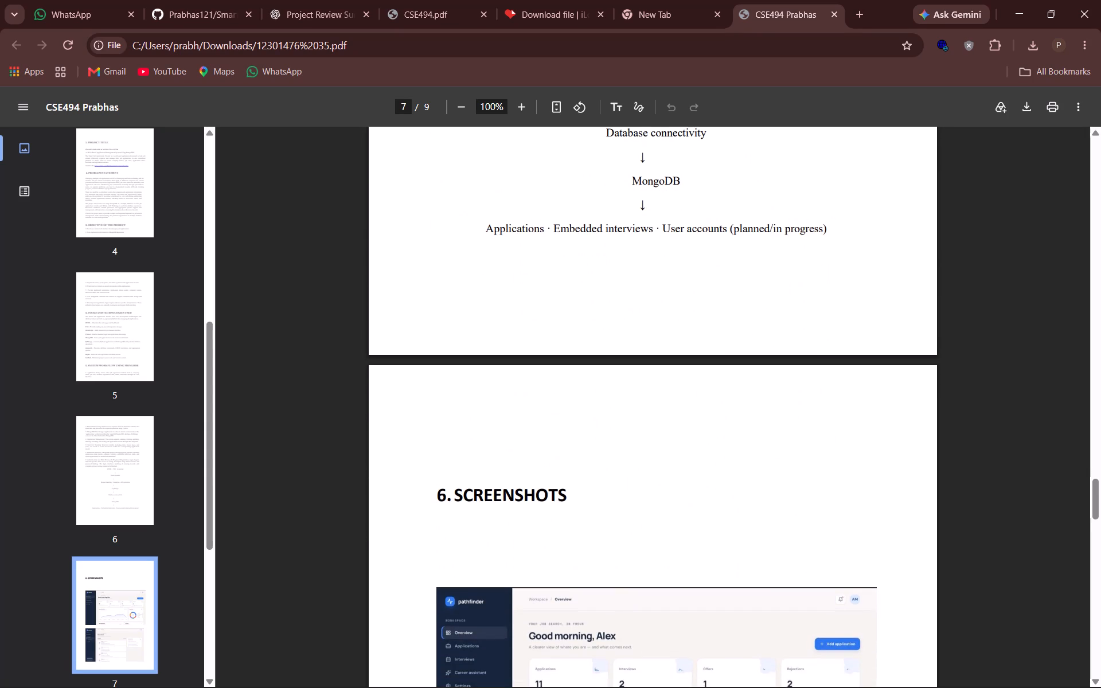
scroll(671, 343, "down", 3)
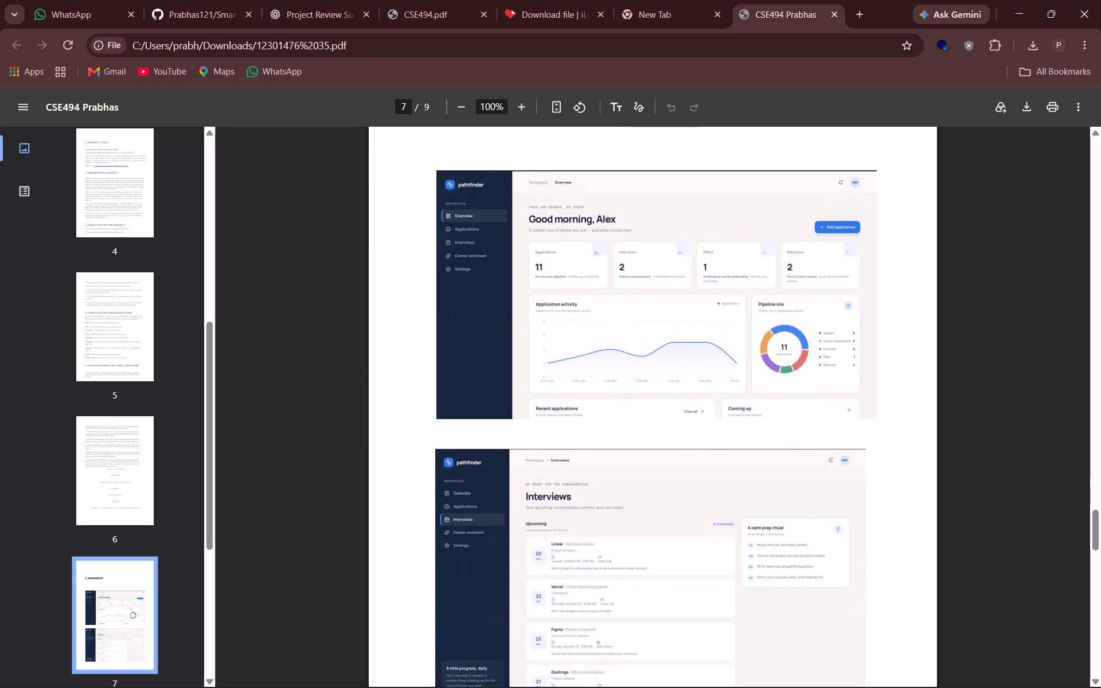
scroll(671, 343, "down", 5)
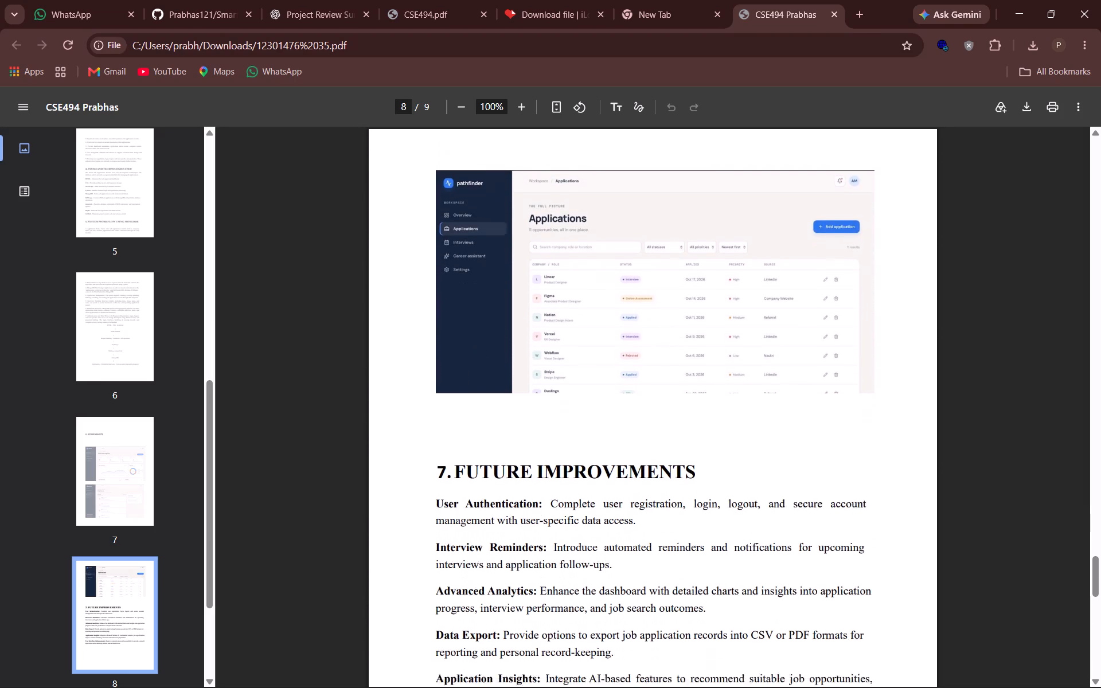
scroll(671, 343, "down", 1)
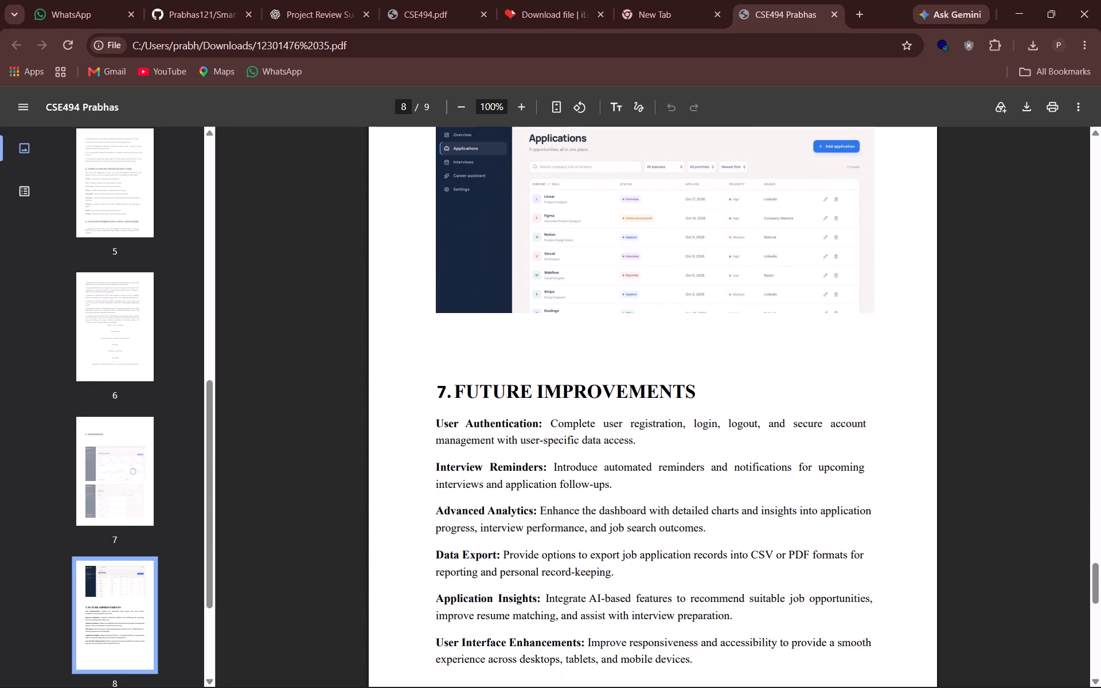
scroll(671, 343, "down", 2)
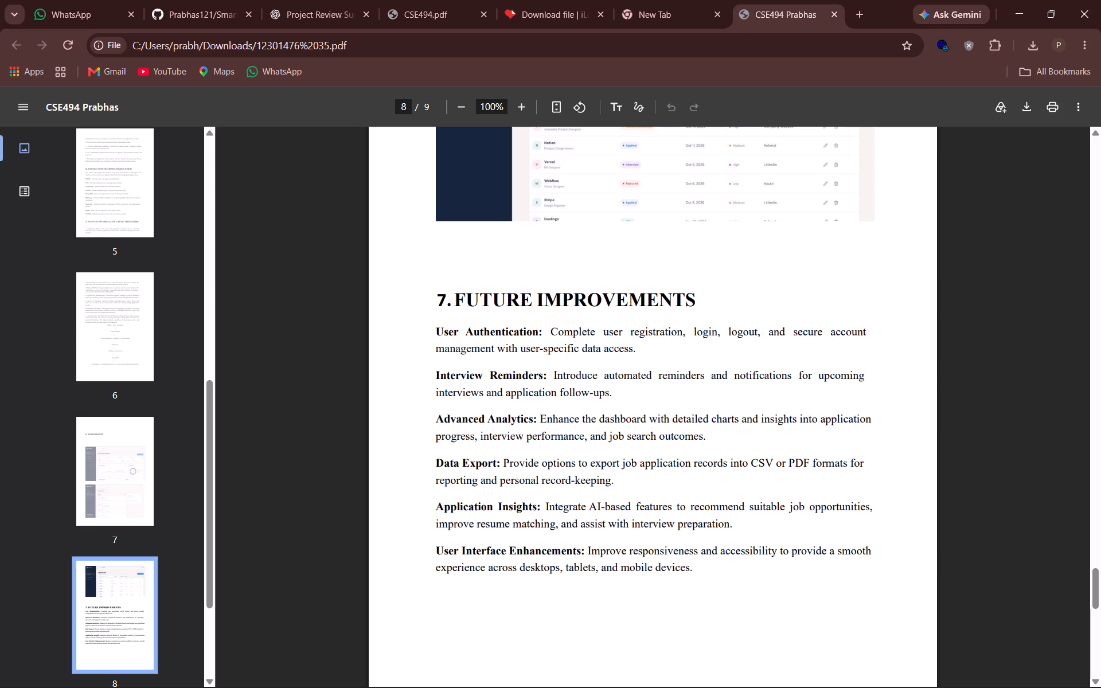
scroll(671, 343, "down", 3)
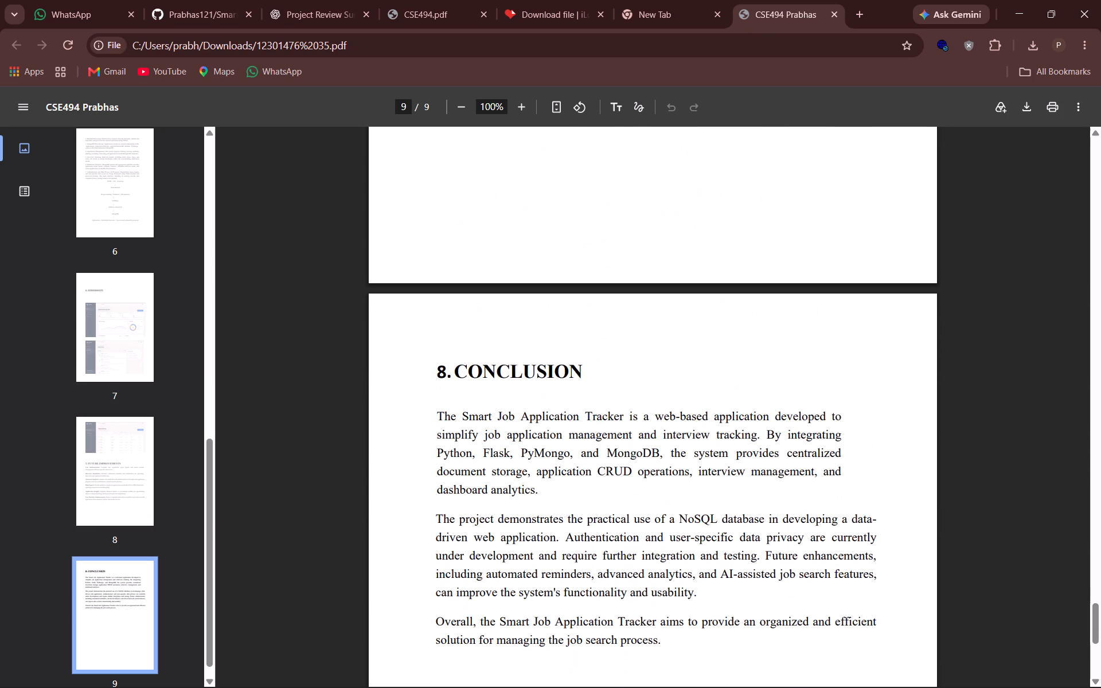
scroll(671, 343, "up", 2)
scroll(671, 343, "down", 1)
scroll(671, 343, "up", 4)
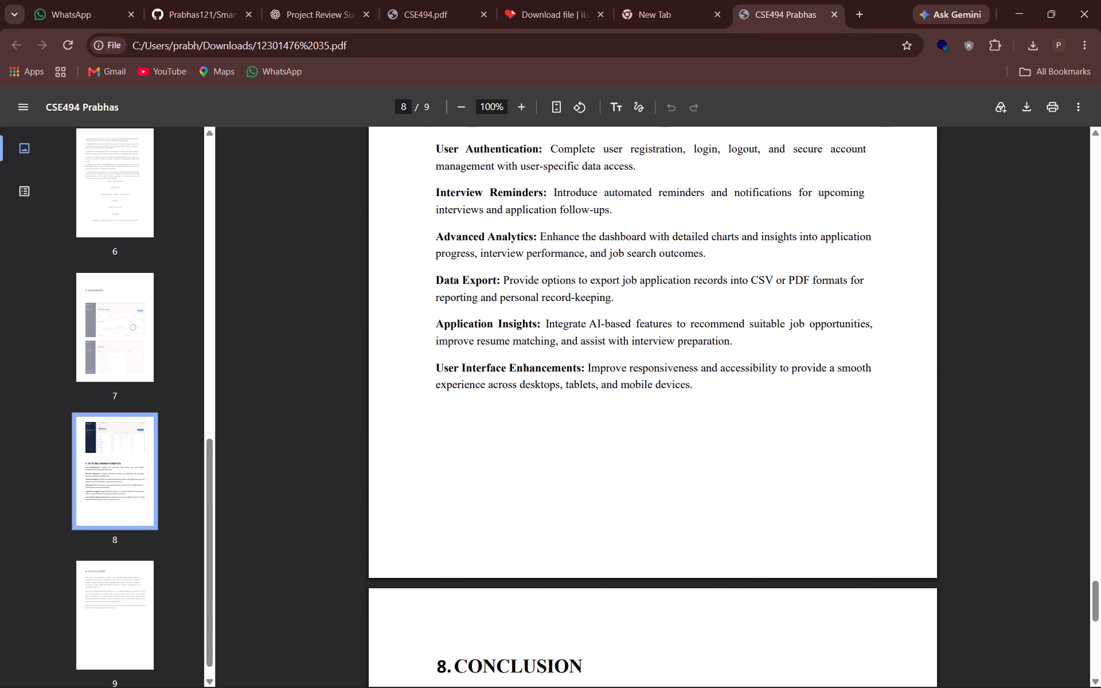
Recheck the exported PDF's cover page and the certificate, declaration and acknowledgement sections on page 2.
scroll(671, 343, "up", 5)
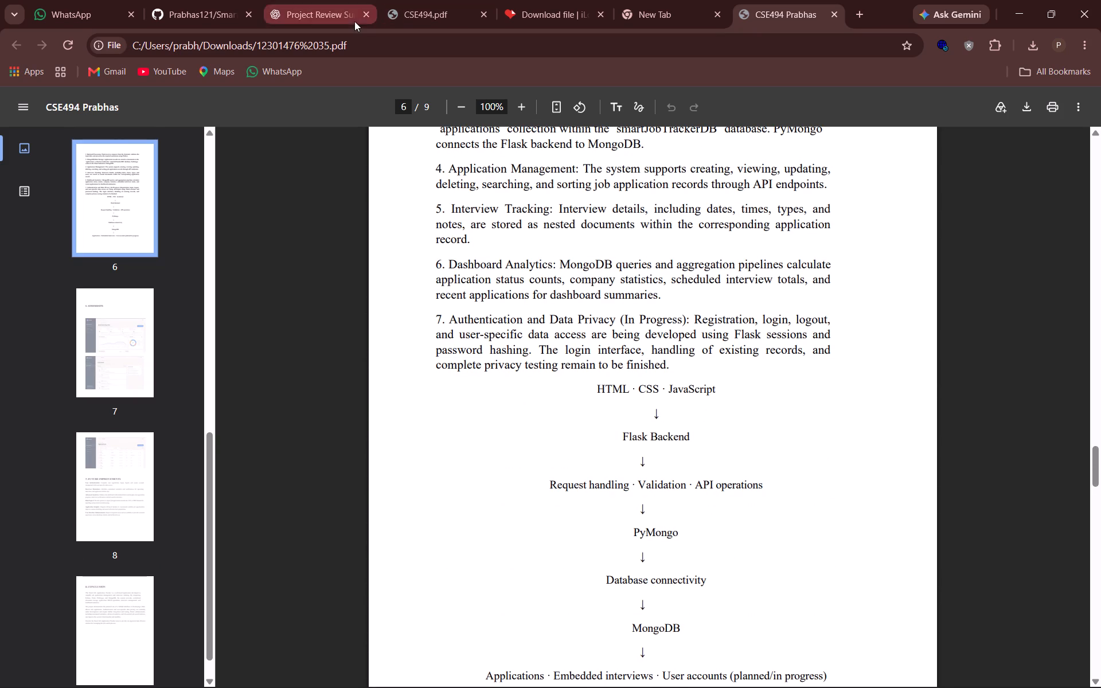
scroll(521, 300, "up", 18)
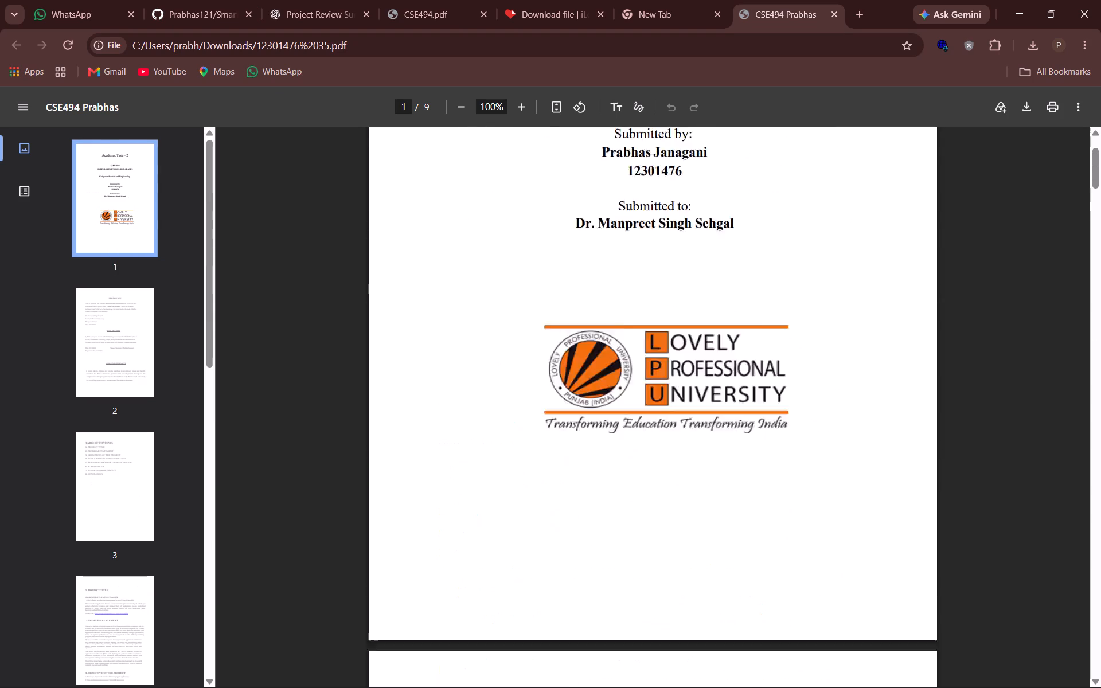
scroll(521, 300, "down", 1)
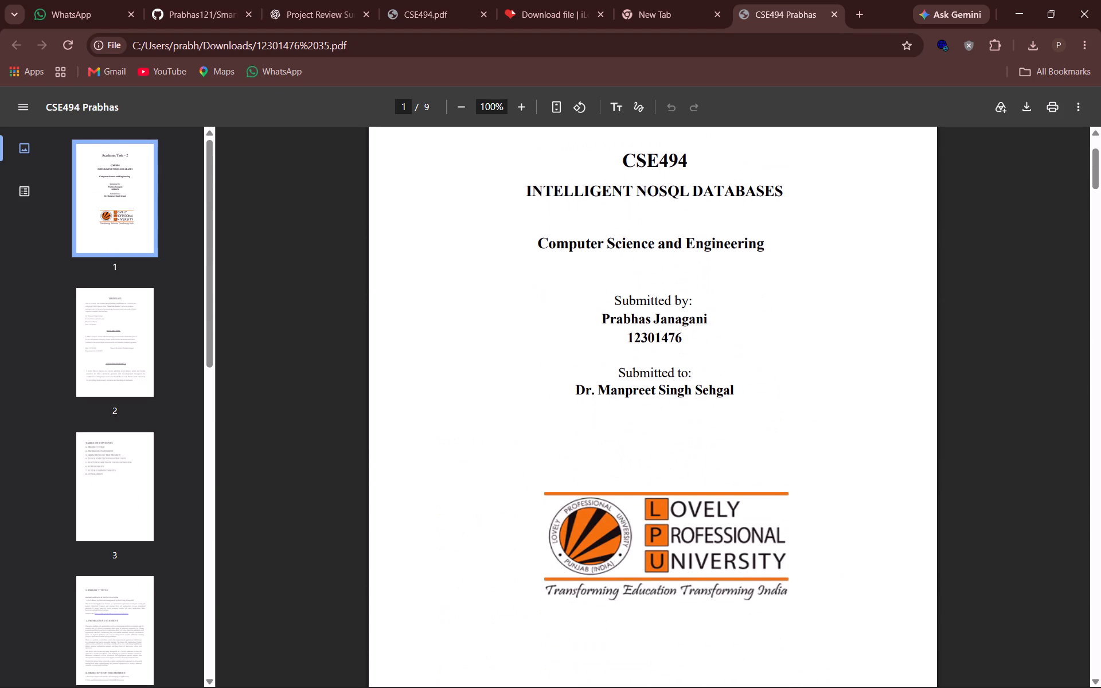
scroll(521, 300, "down", 6)
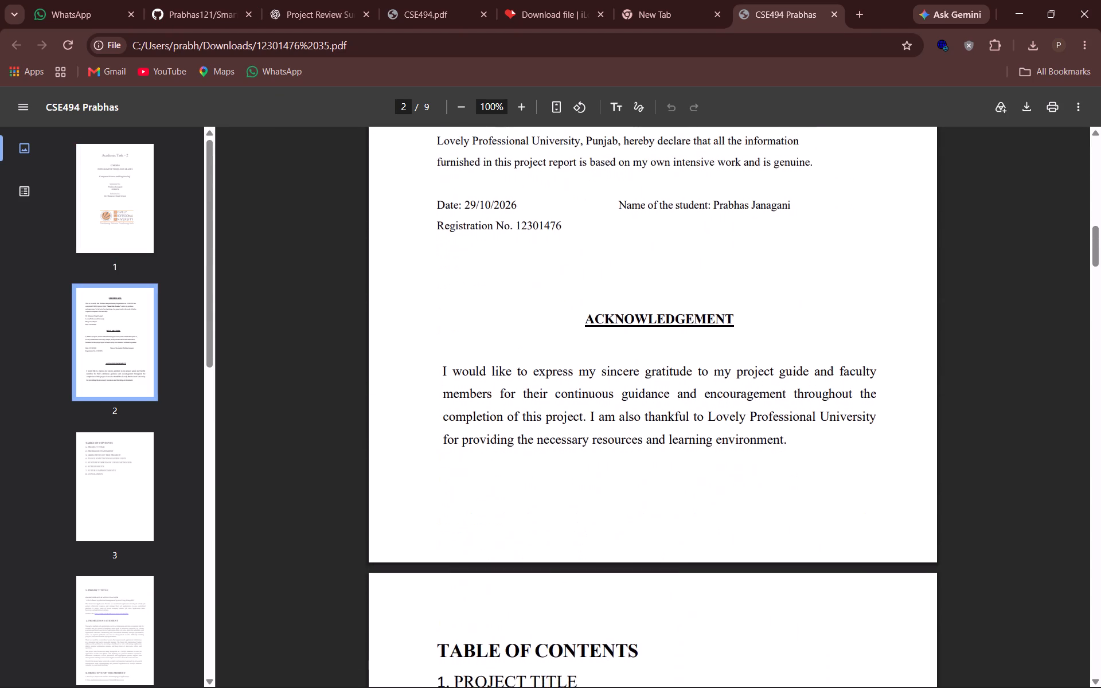
scroll(521, 300, "up", 1)
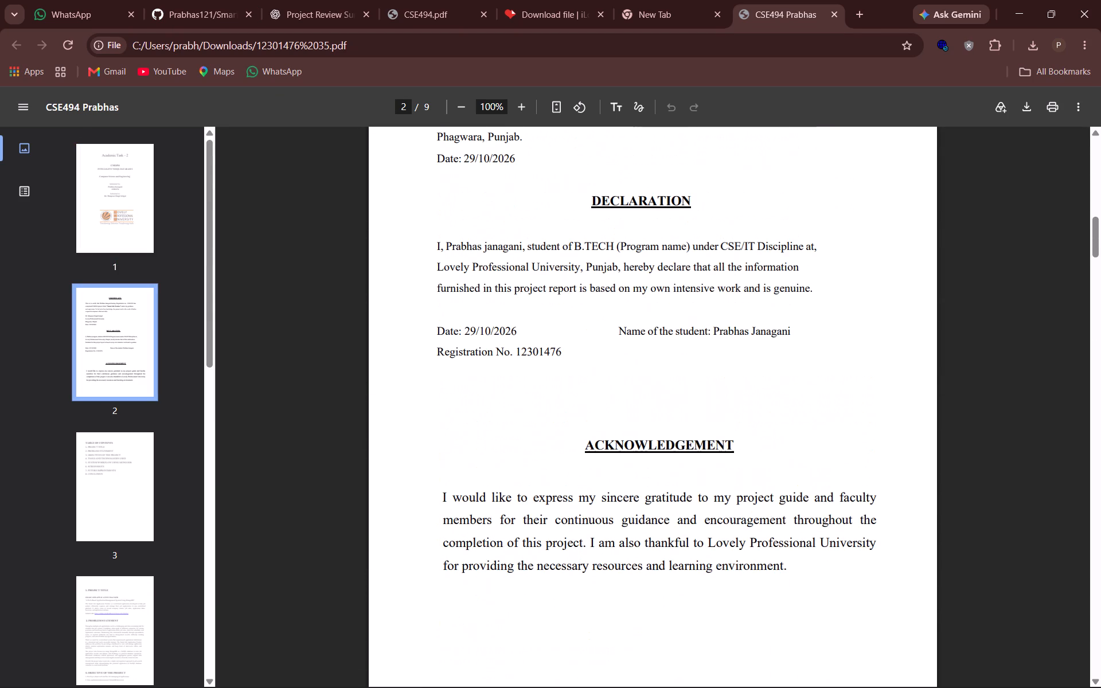
scroll(521, 300, "up", 2)
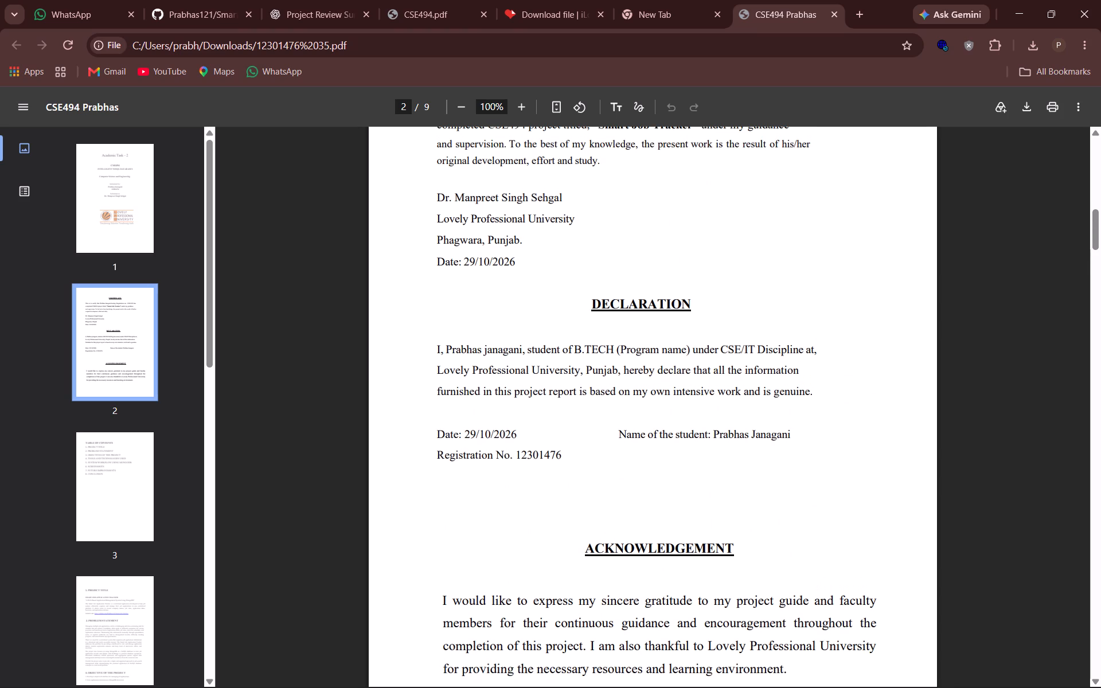
scroll(521, 300, "up", 2)
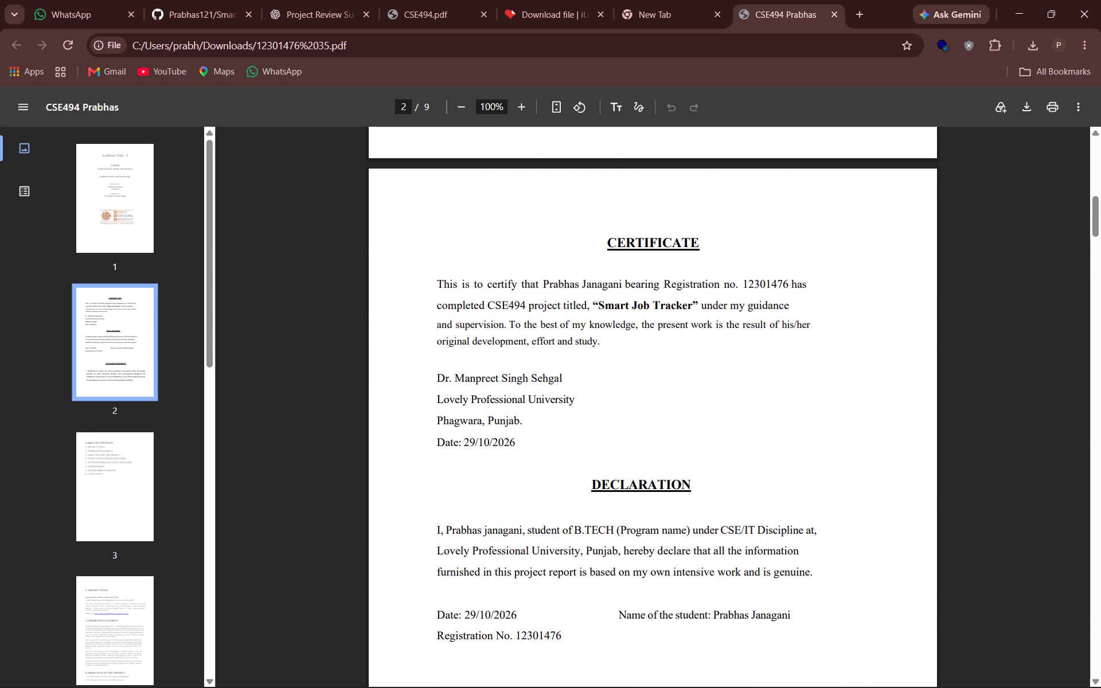
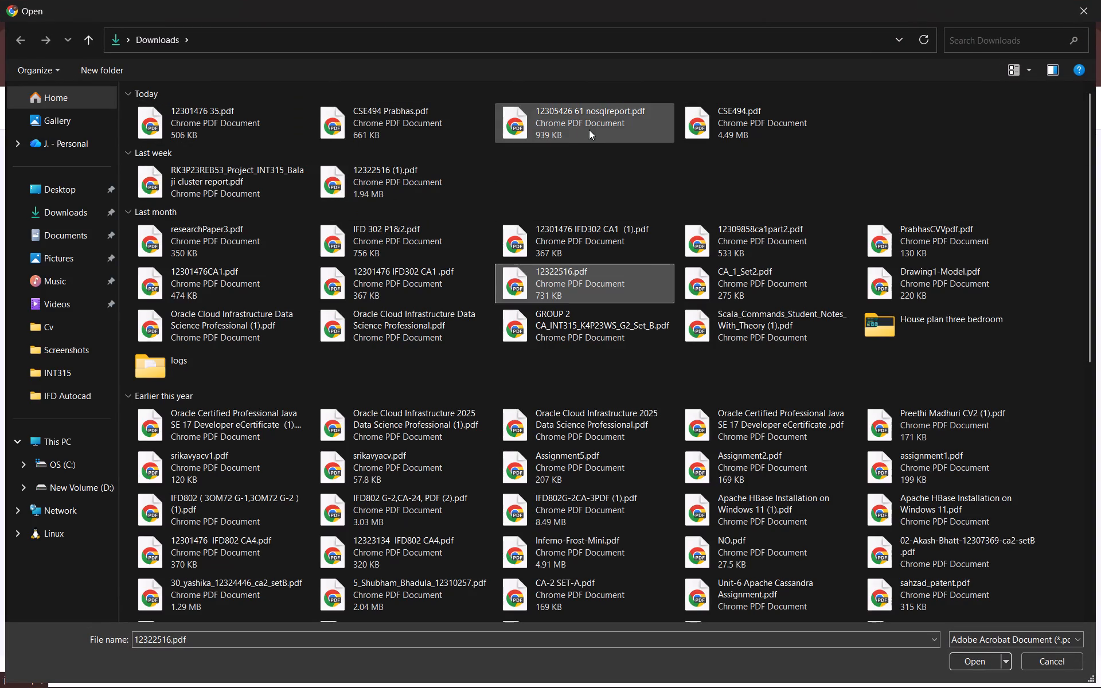
Load CSE494.pdf from the Downloads folder into the PDF to Word converter.
left_click(732, 103)
left_click(733, 104)
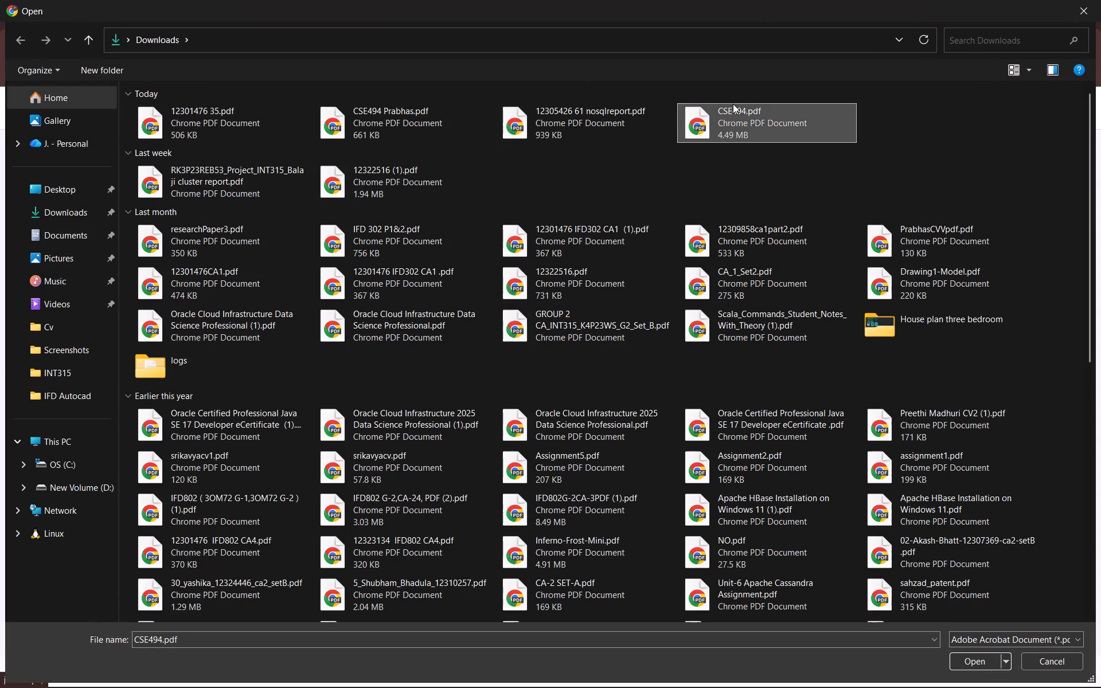
key("Return")
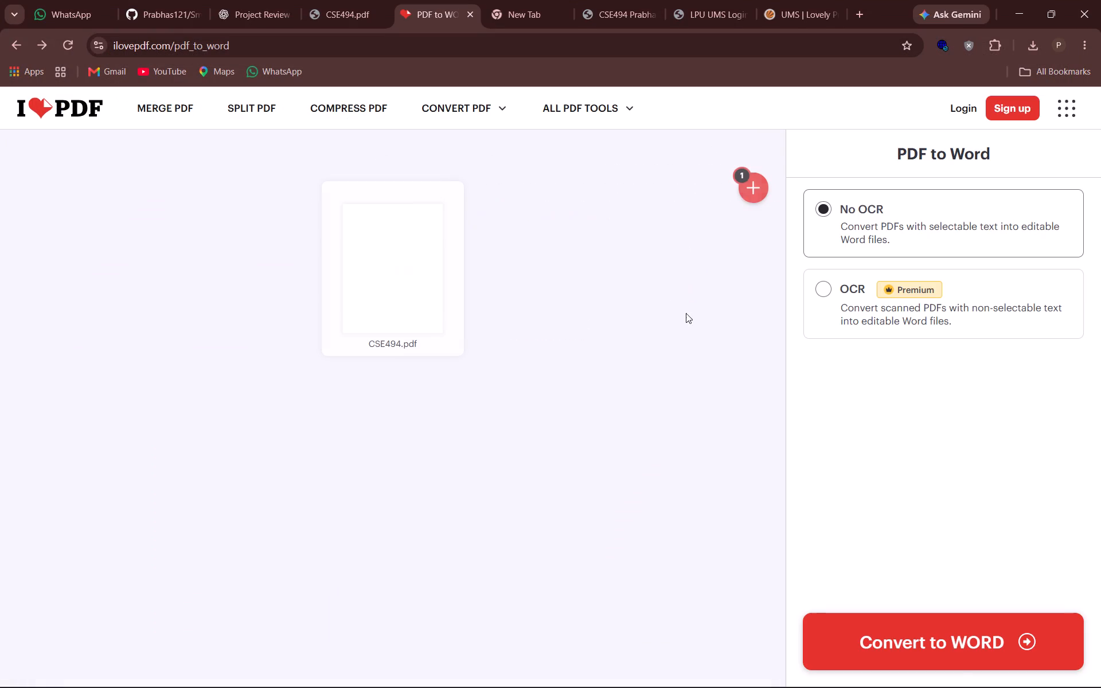
Convert the uploaded CSE494.pdf to an editable Word document and download the result.
left_click(965, 642)
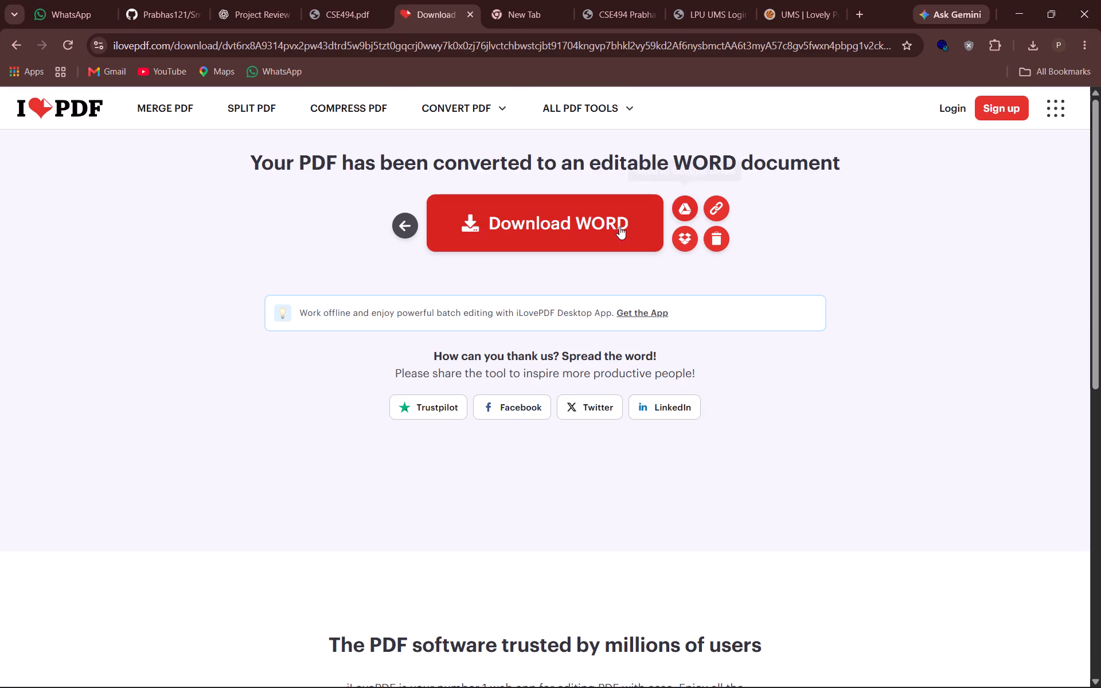
left_click(607, 234)
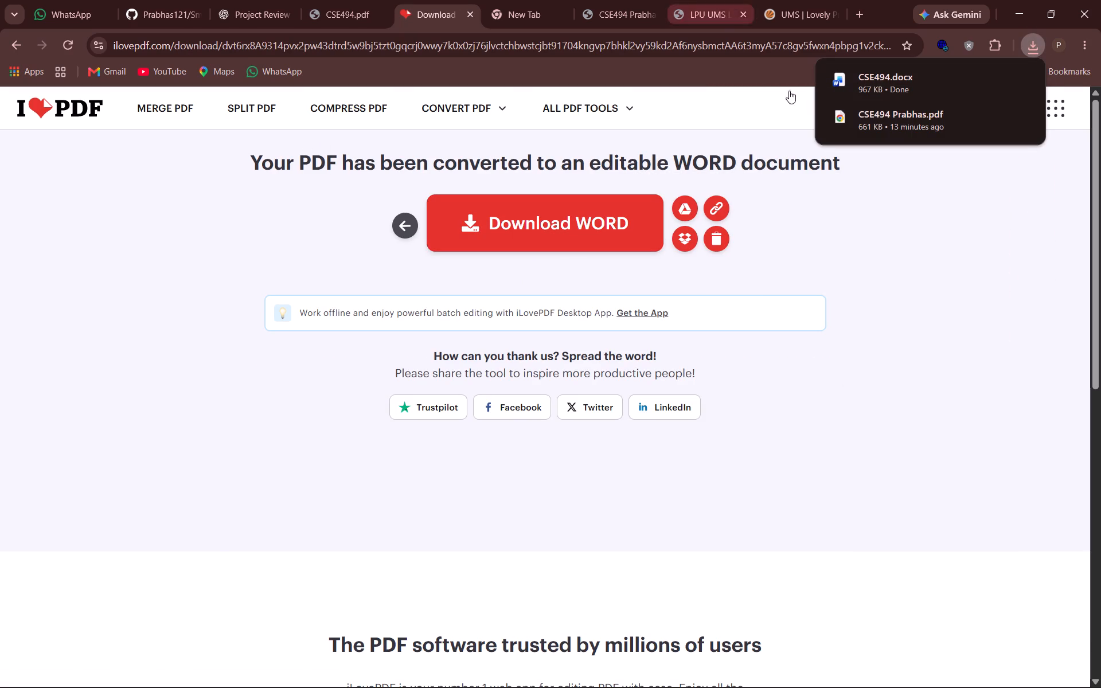
Open the downloaded CSE494.docx in Word and enable editing for it.
double_click(885, 83)
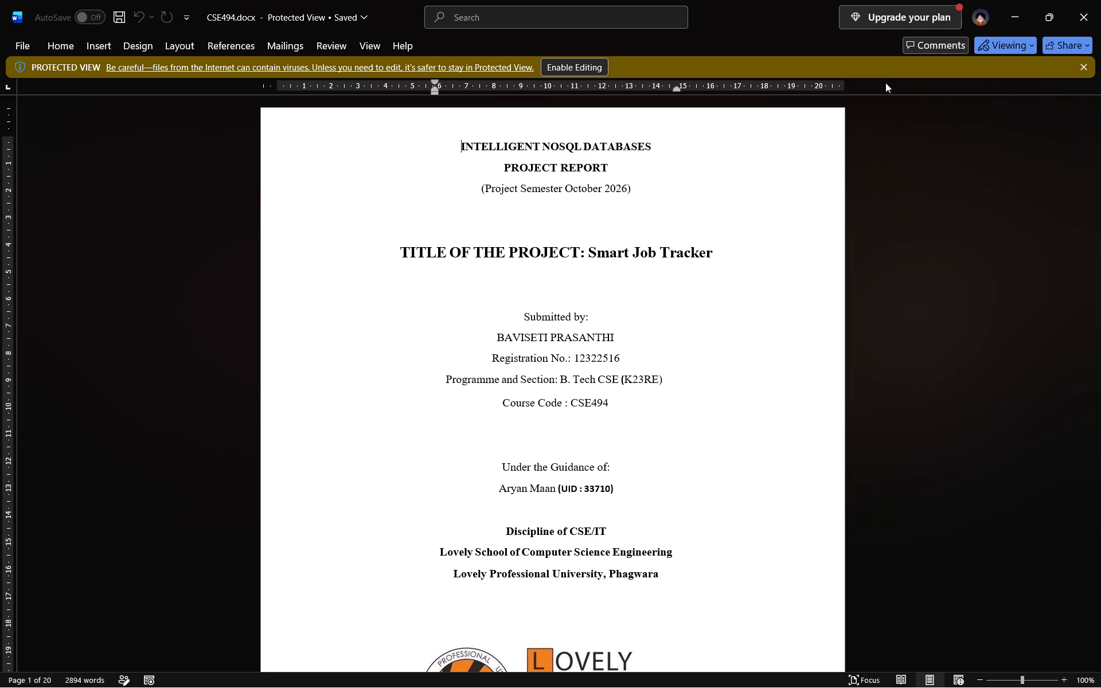
left_click(571, 68)
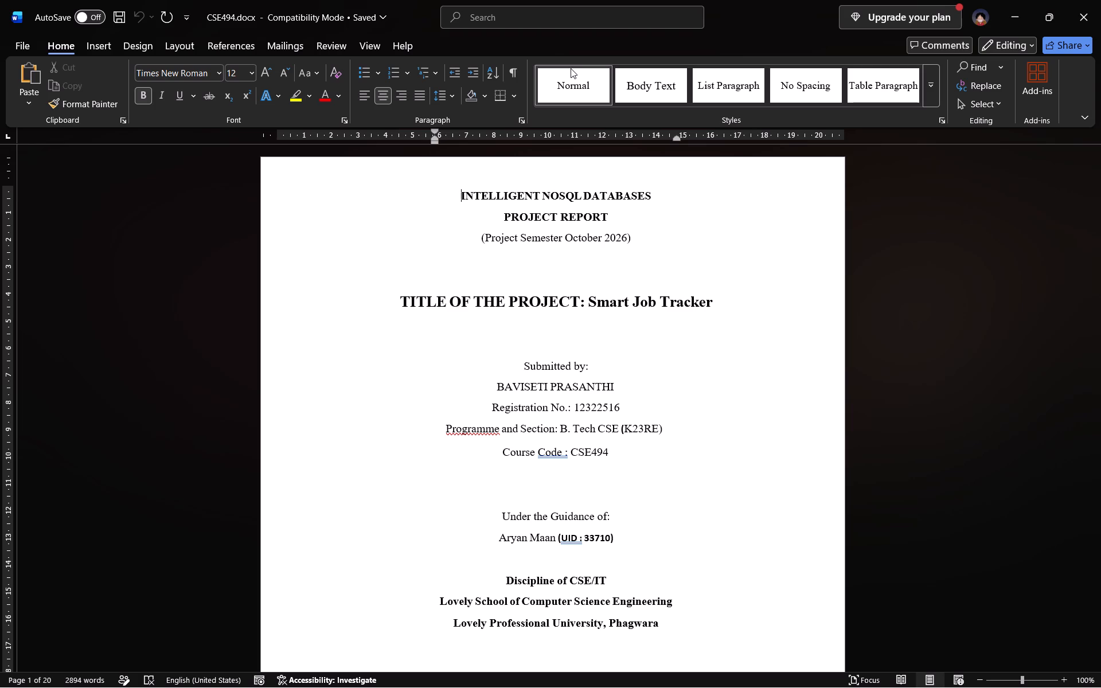
Switch from Word back to the Chrome window.
key("alt+Tab")
key("alt+Tab")
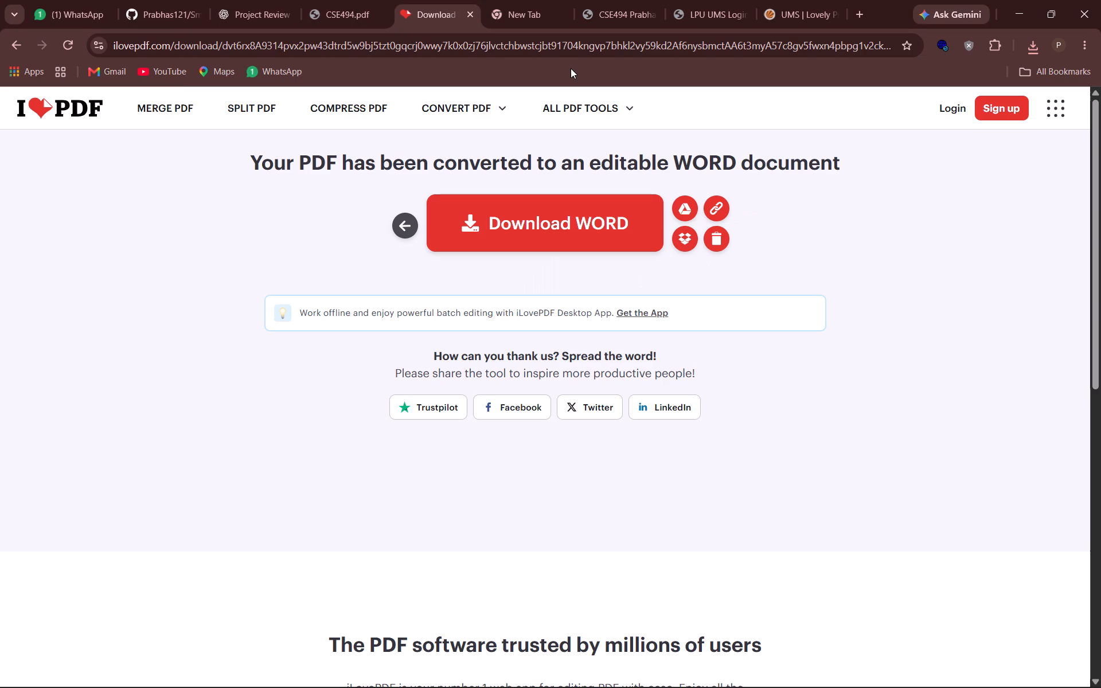
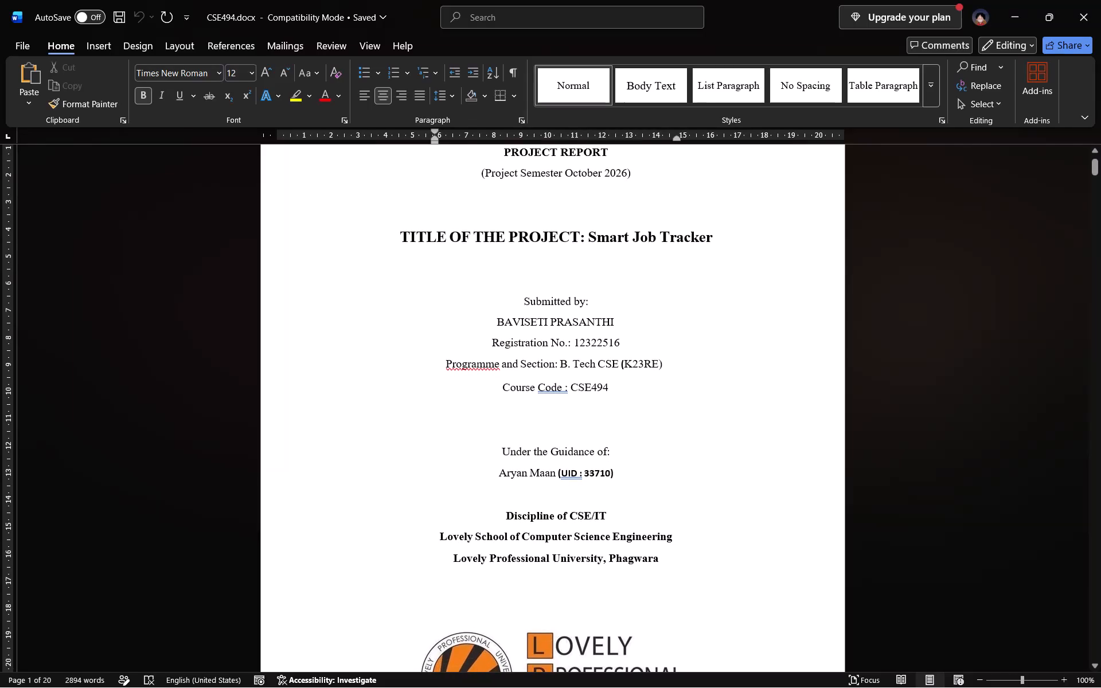
Replace the student name under "Submitted by:" on the cover page with the new student's name in capitals.
left_click(615, 325)
key("BackSpace")
key("BackSpace")
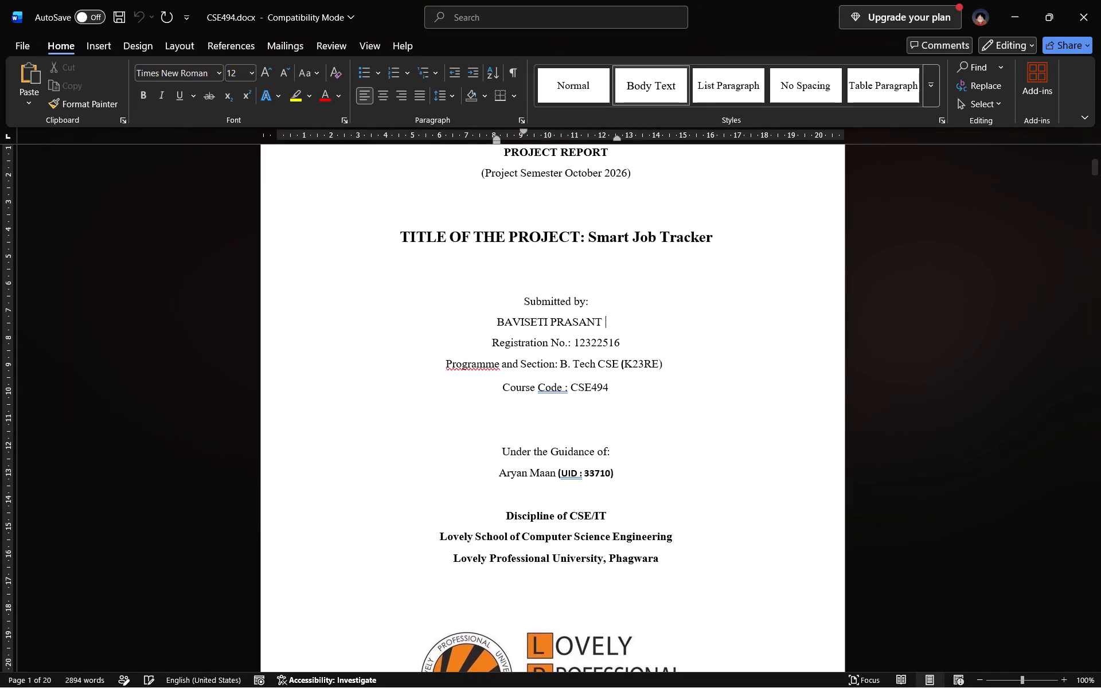
key("BackSpace")
key("BackSpace")
key("BackSpace")
key("BackSpace")
key("BackSpace")
key("BackSpace")
key("BackSpace")
key("BackSpace")
key("BackSpace")
key("BackSpace")
key("BackSpace")
key("BackSpace")
key("BackSpace")
key("BackSpace")
key("BackSpace")
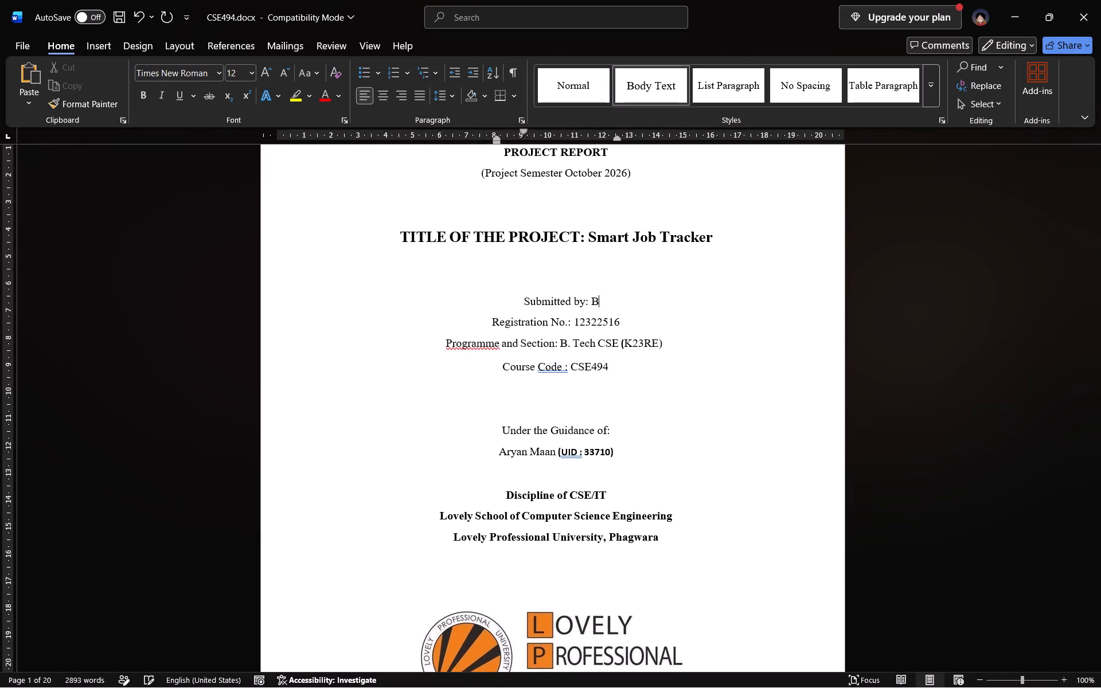
key("BackSpace")
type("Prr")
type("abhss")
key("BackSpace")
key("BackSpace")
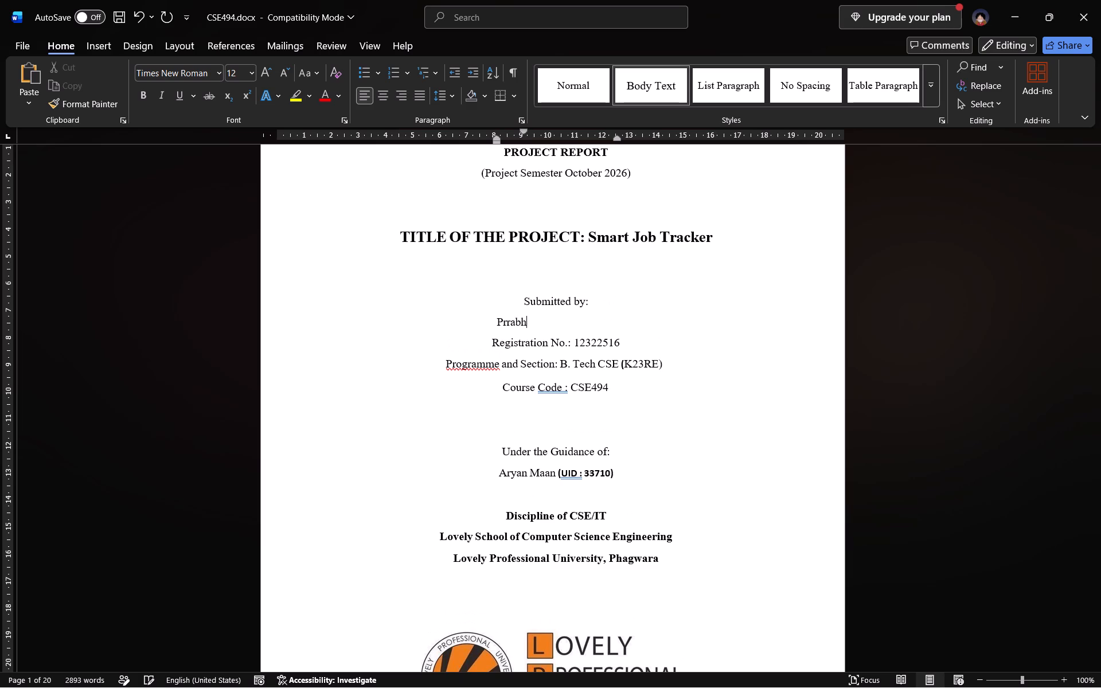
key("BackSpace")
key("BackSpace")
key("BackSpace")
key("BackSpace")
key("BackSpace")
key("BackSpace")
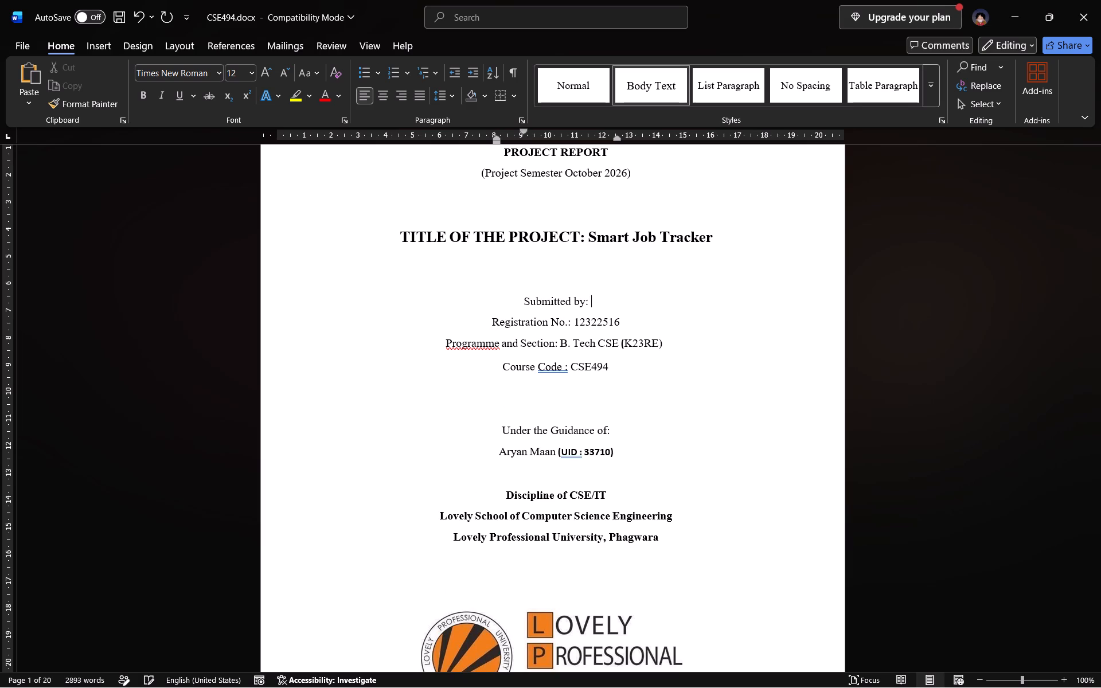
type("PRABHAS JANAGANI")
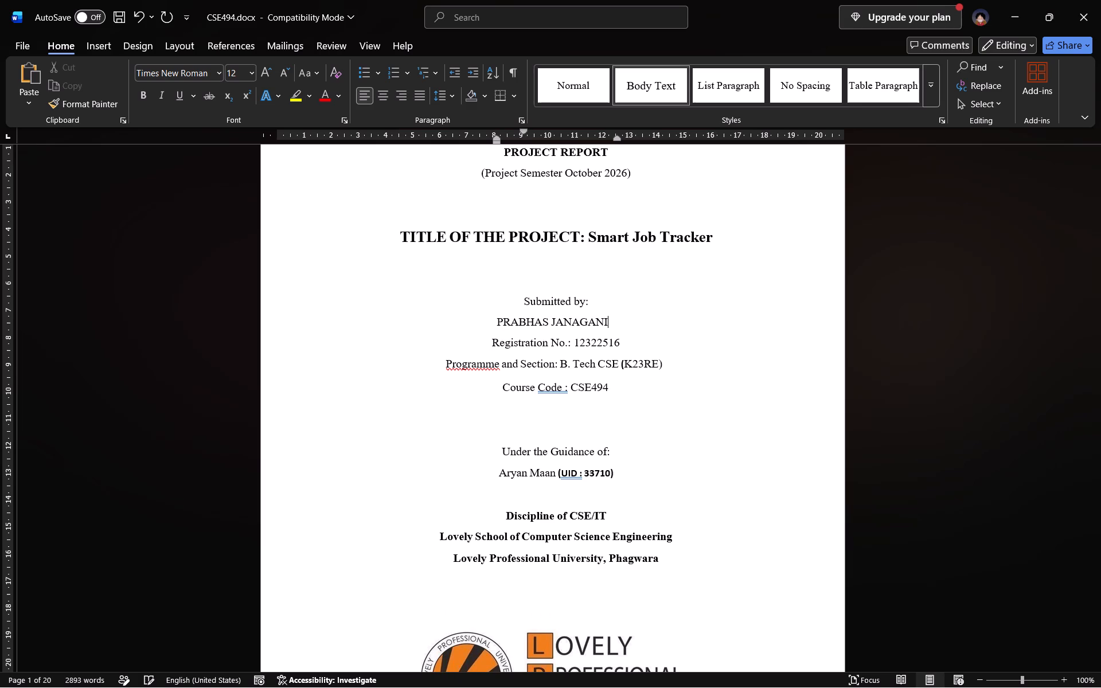
Replace the last five digits of the cover page's registration number to match the new student's number.
scroll(615, 325, "down", 1)
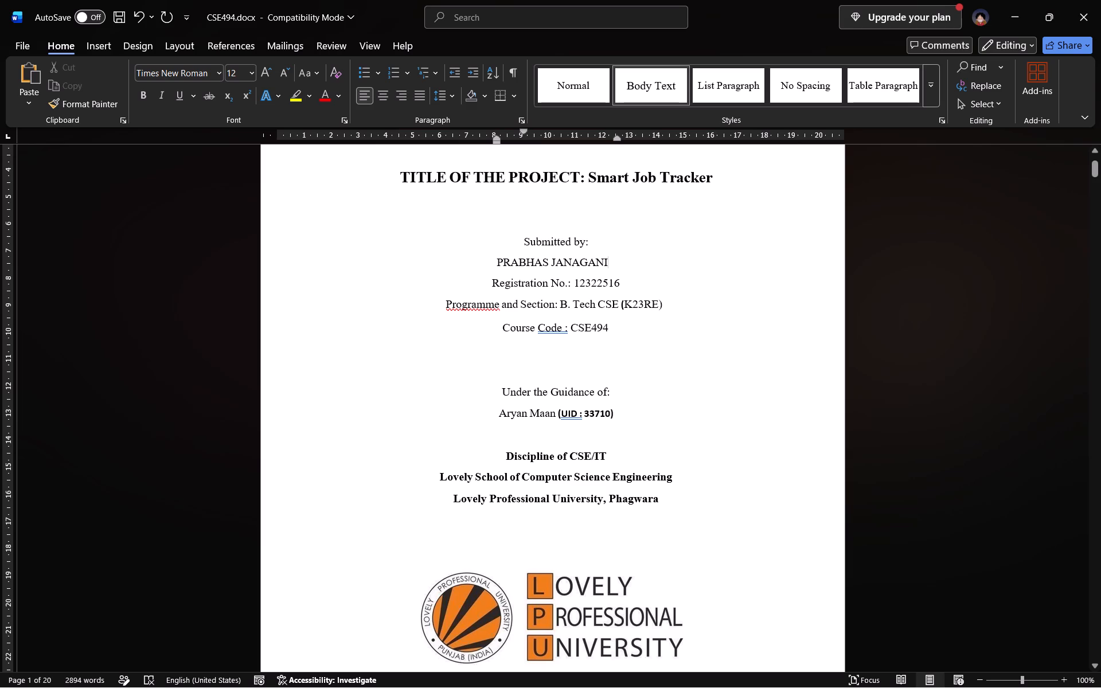
left_click(619, 284)
key("BackSpace")
key("BackSpace")
key("BackSpace")
key("BackSpace")
key("BackSpace")
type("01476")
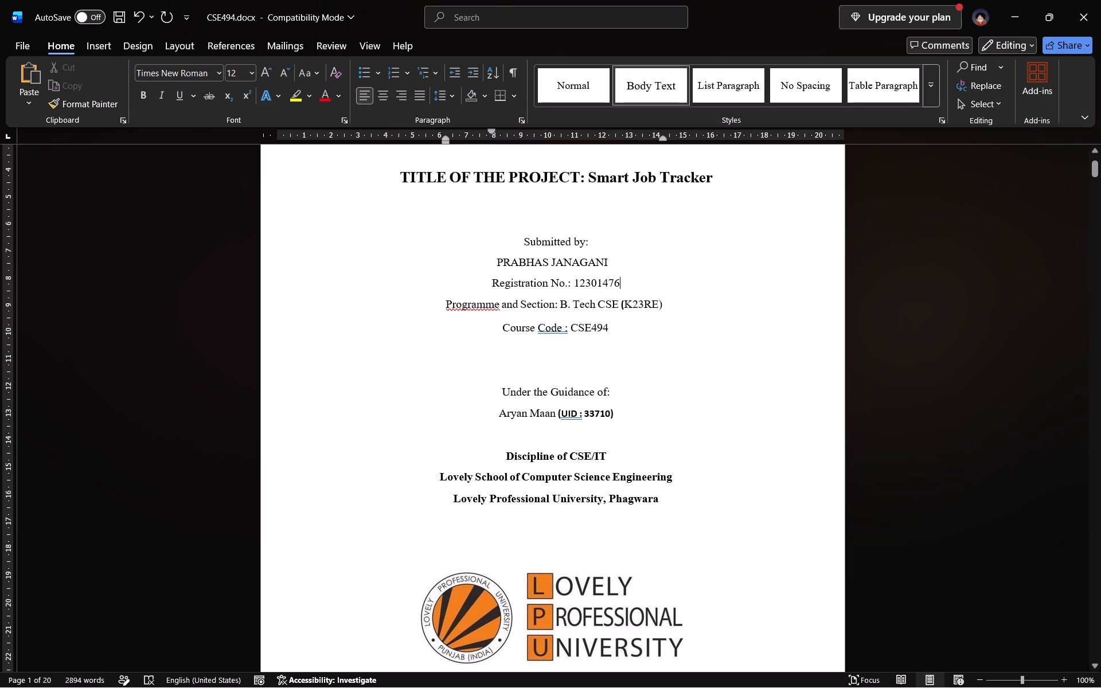
Delete the guide's name in front of the UID under "Under the Guidance of:" on the cover page.
scroll(618, 335, "down", 1)
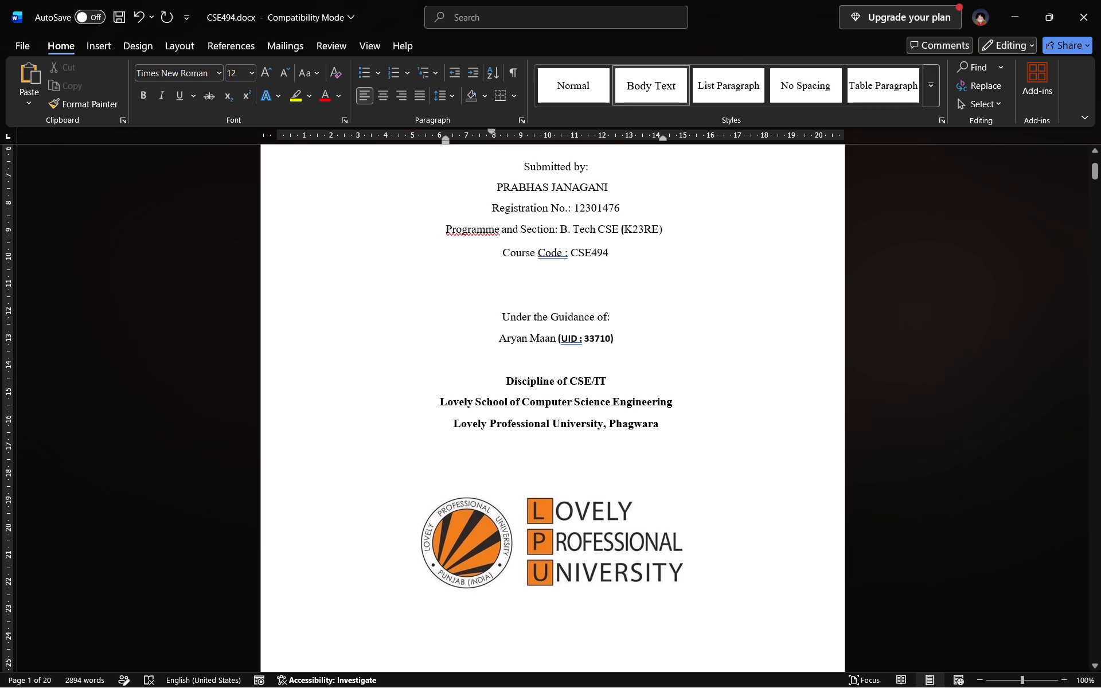
left_click(557, 338)
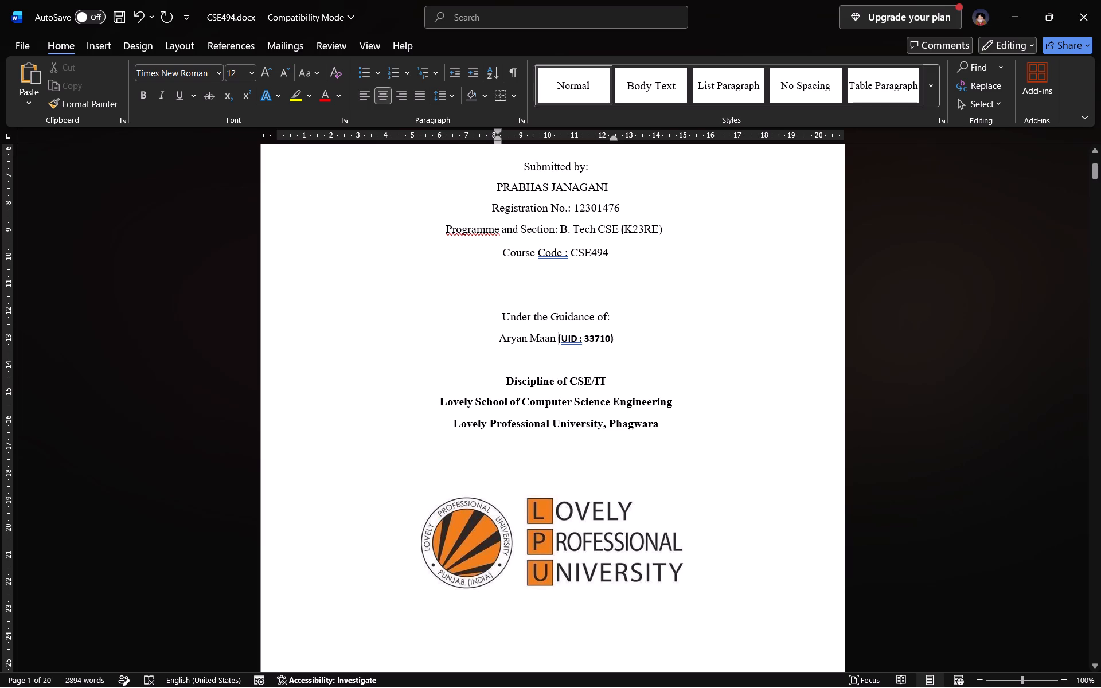
key("Left")
key("BackSpace")
key("BackSpace")
key("BackSpace")
key("BackSpace")
key("BackSpace")
key("BackSpace")
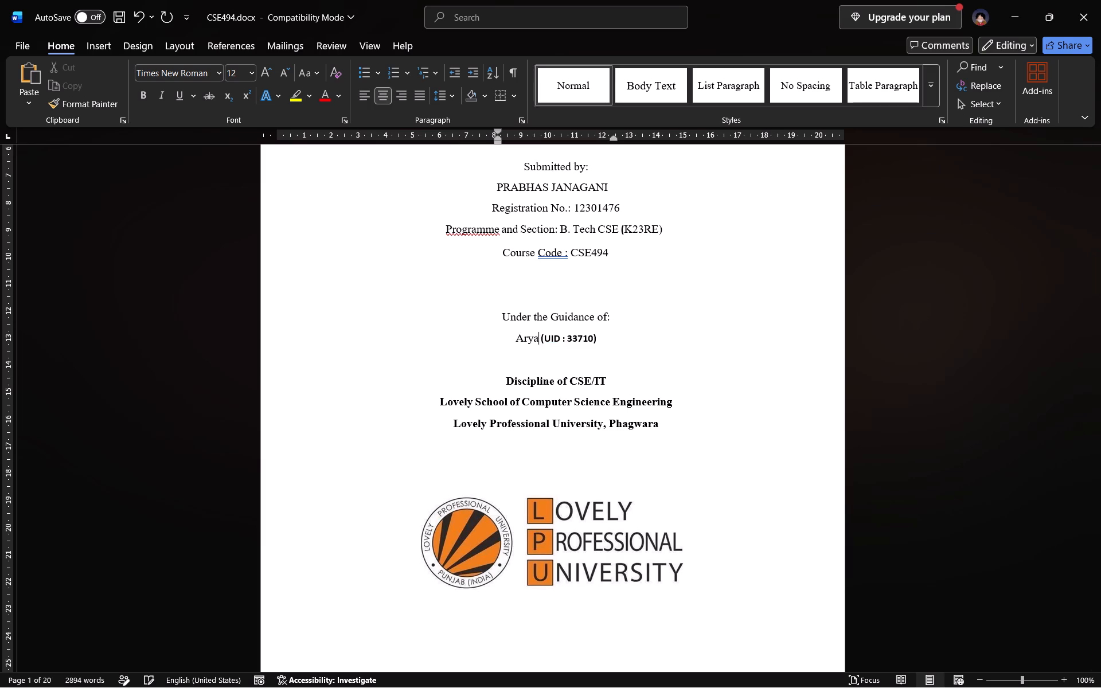
key("BackSpace")
key("BackSpace")
key("BackSpace")
key("BackSpace")
Copy the faculty member's name under "Submitted to:" in the new student's other CSE494 report and return to CSE494.docx.
key("alt+Tab")
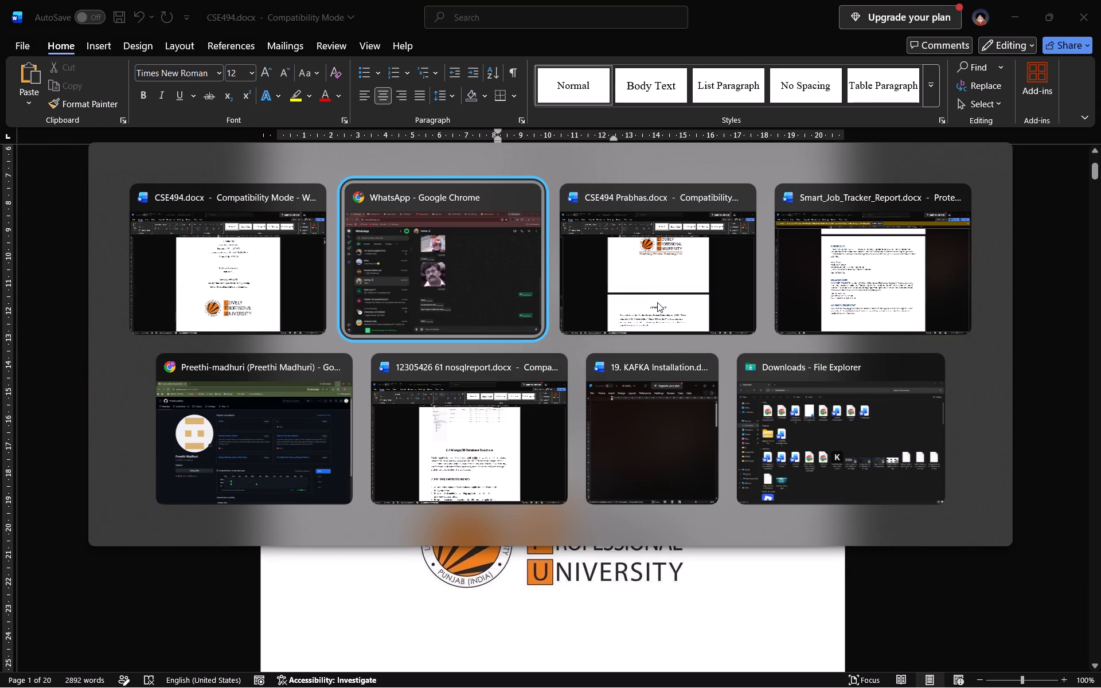
key("alt+Tab")
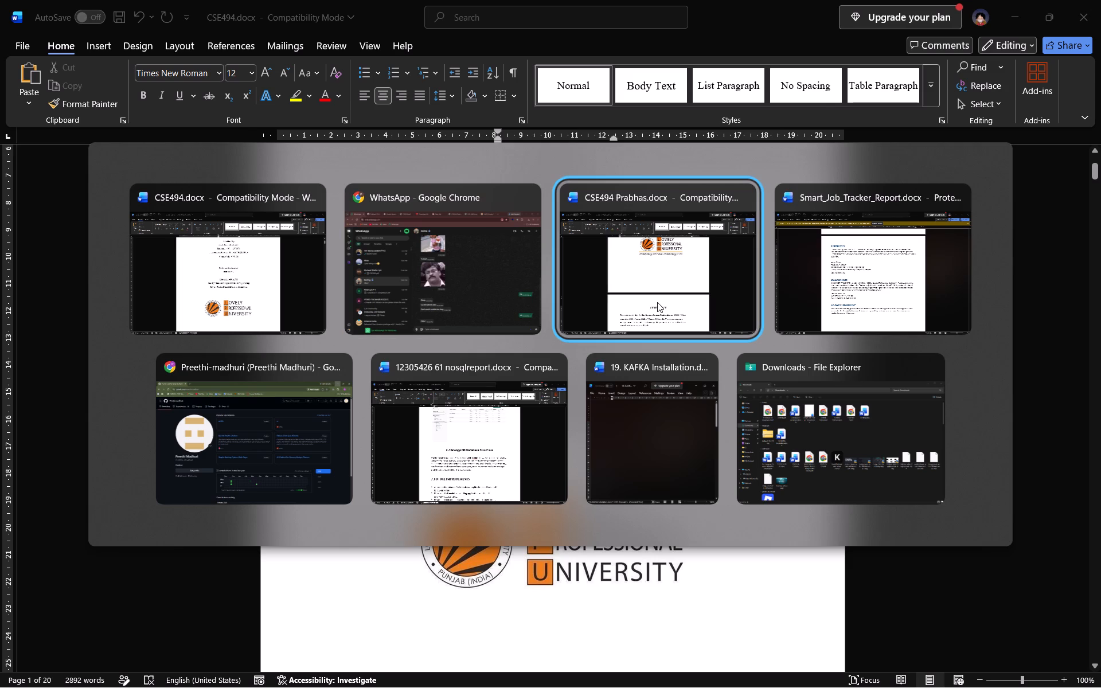
scroll(568, 494, "down", 1)
scroll(568, 494, "up", 1)
scroll(568, 494, "down", 1)
scroll(568, 494, "up", 1)
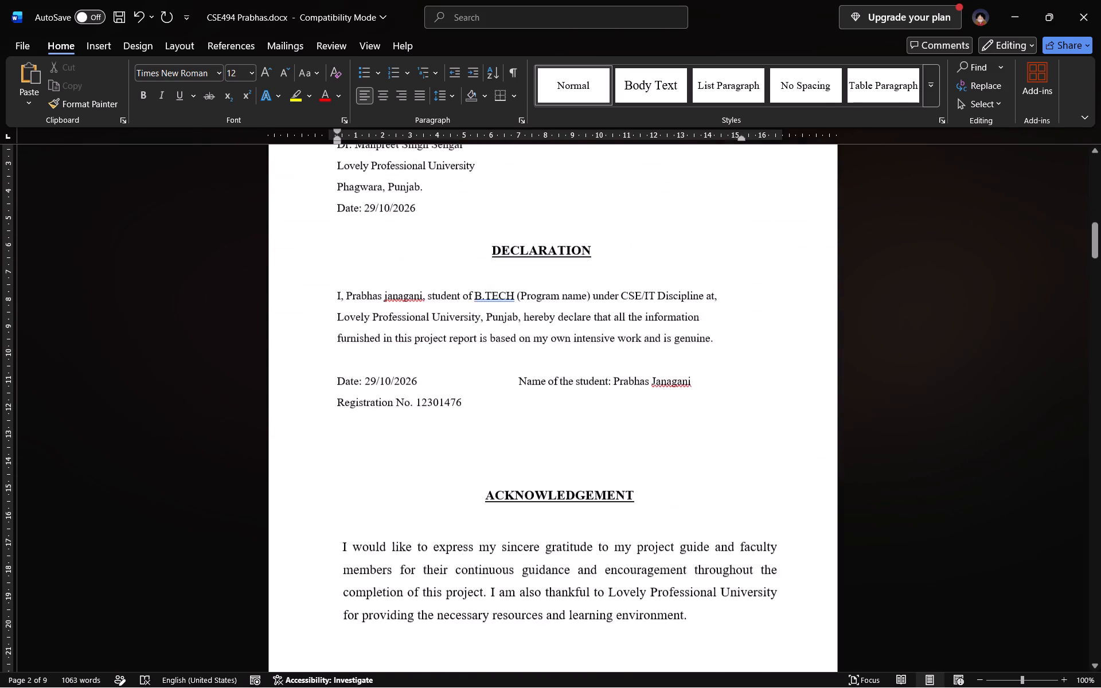
scroll(568, 494, "up", 3)
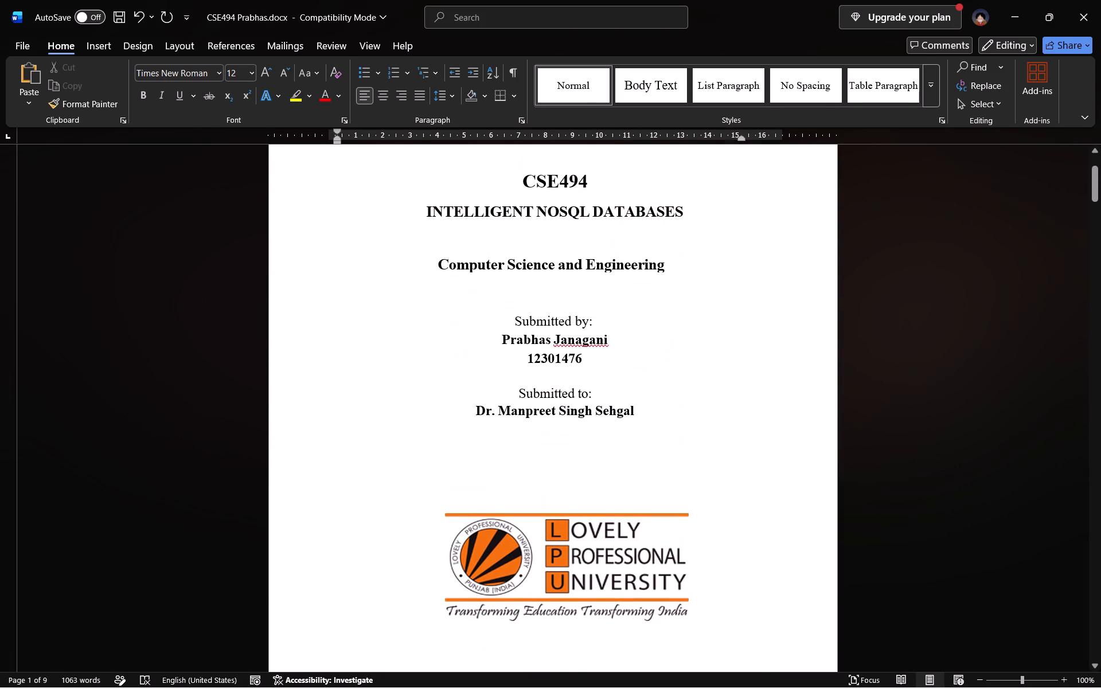
left_click(634, 412)
left_click_drag(634, 412, 546, 423)
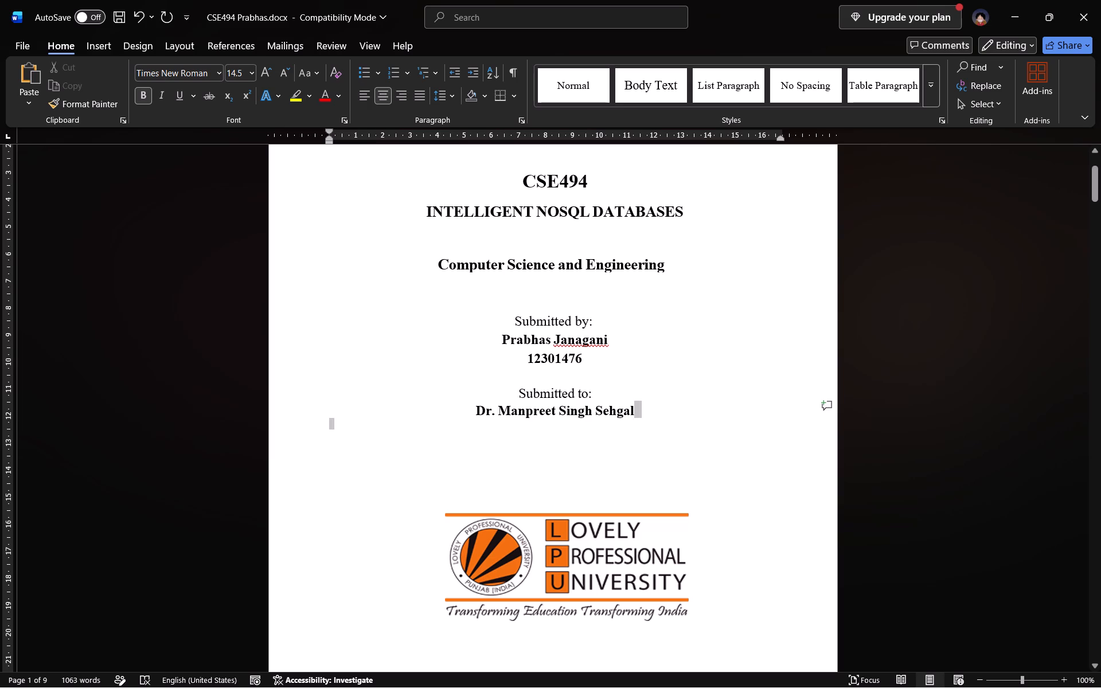
left_click_drag(546, 423, 478, 409)
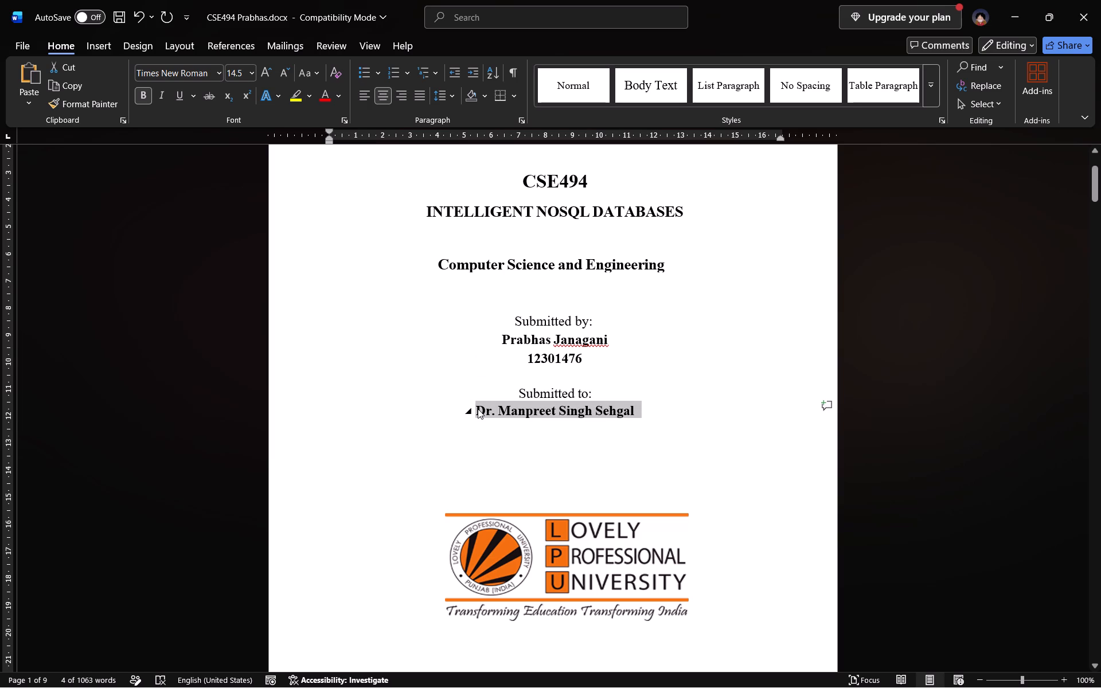
key("ctrl+c")
key("alt+Tab")
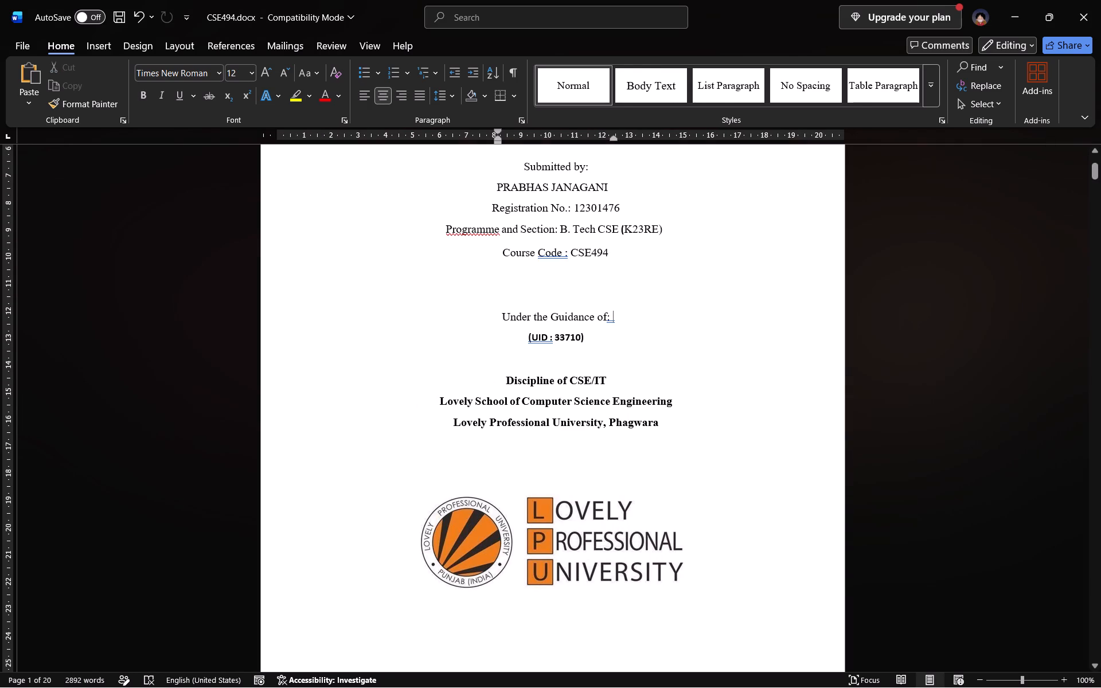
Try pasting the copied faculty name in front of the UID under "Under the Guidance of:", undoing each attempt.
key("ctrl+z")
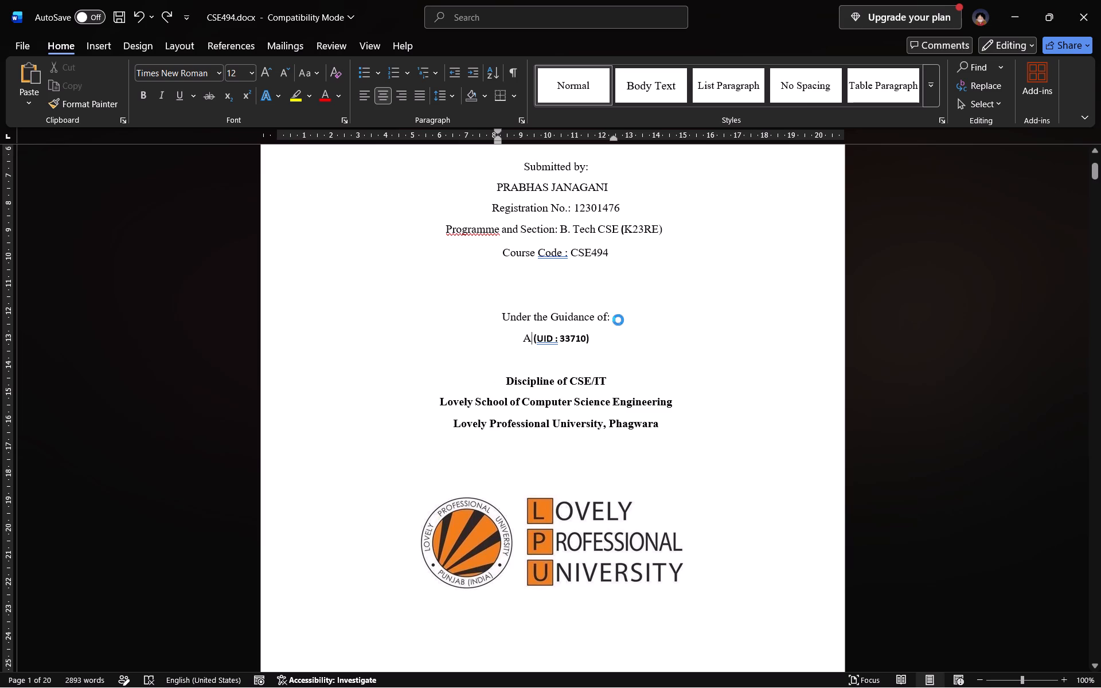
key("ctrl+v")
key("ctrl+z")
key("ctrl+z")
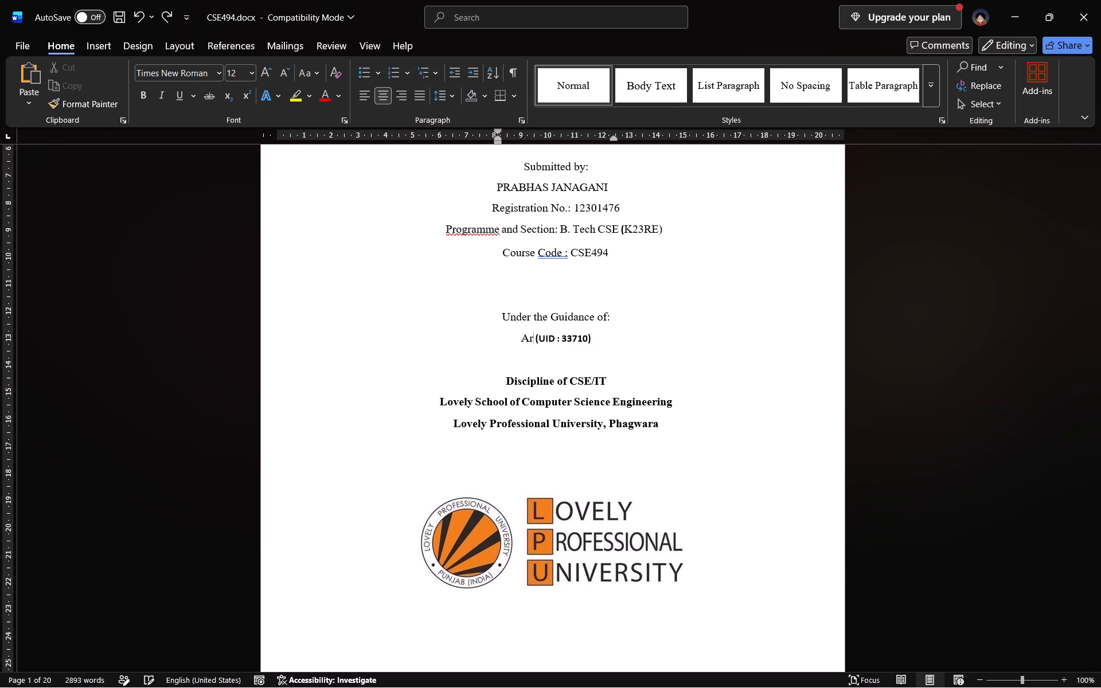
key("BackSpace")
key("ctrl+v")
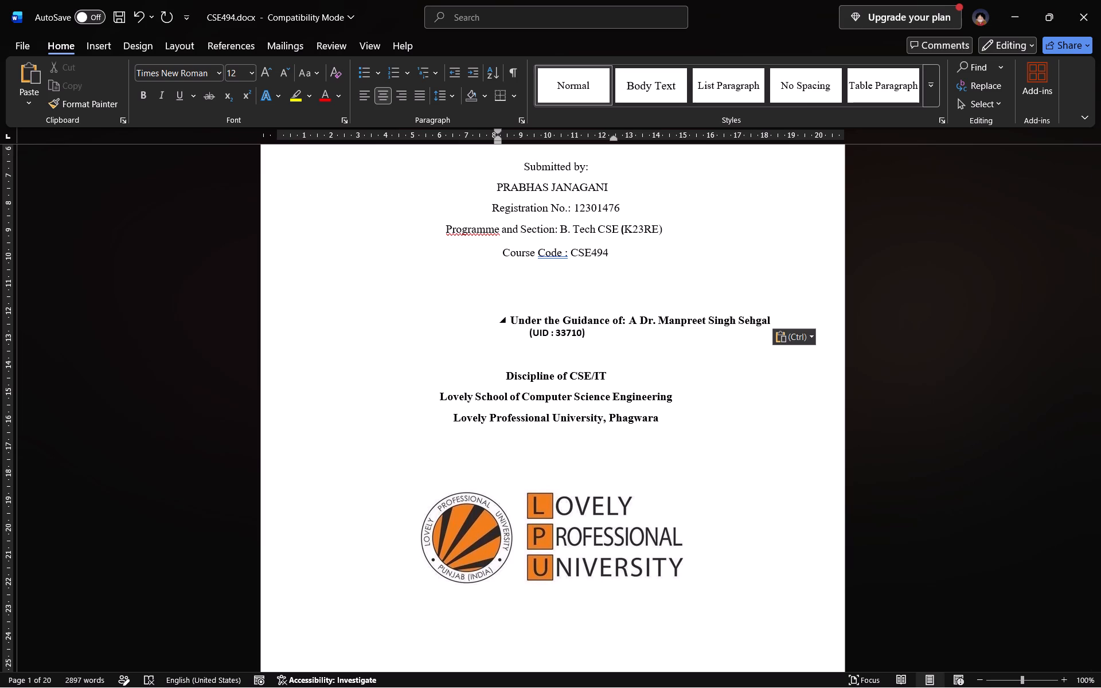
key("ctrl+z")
Copy the supervisor's name with its "Dr." title from the Certificate section of CSE494 Prabhas.docx.
scroll(631, 459, "down", 1)
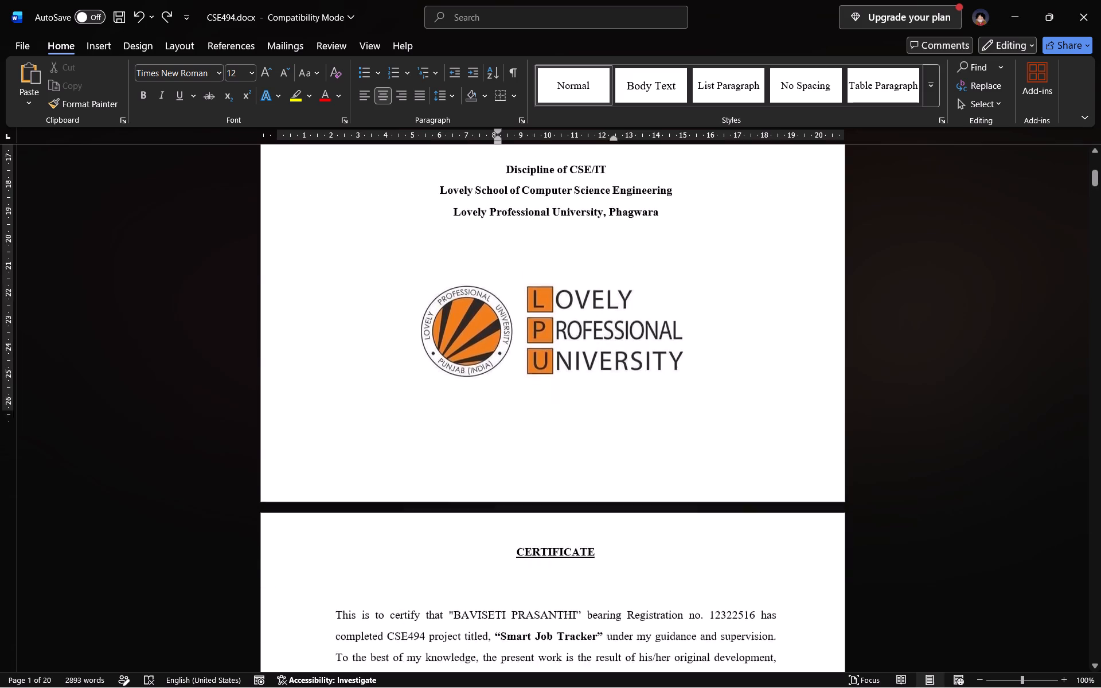
scroll(631, 459, "down", 1)
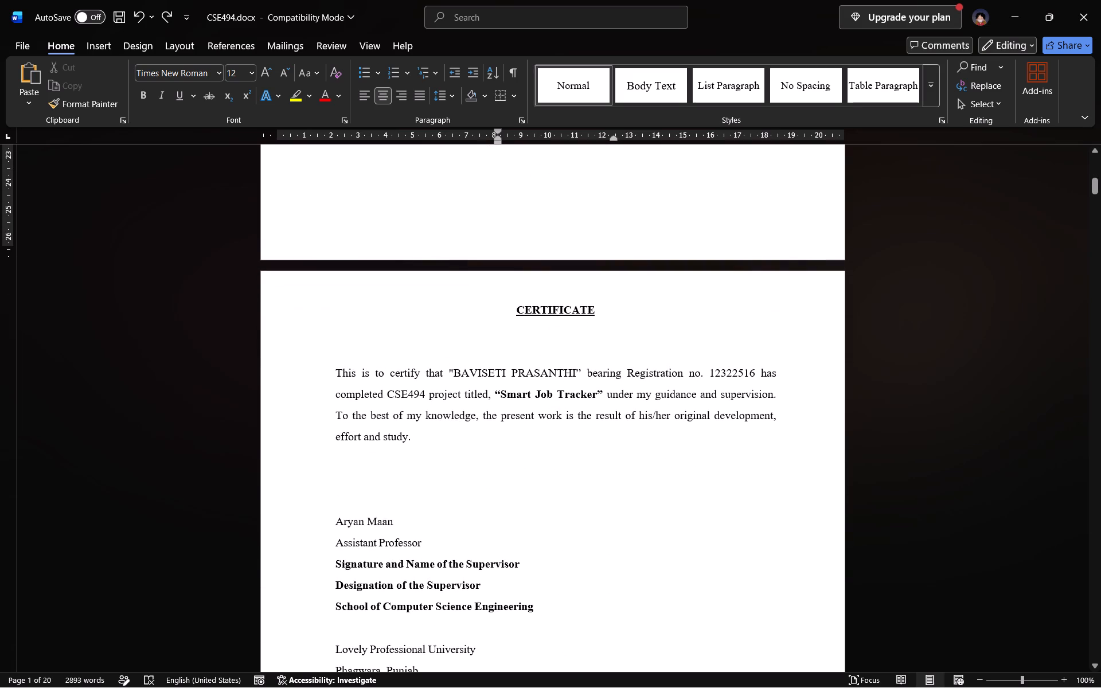
key("alt+Tab")
scroll(435, 519, "down", 2)
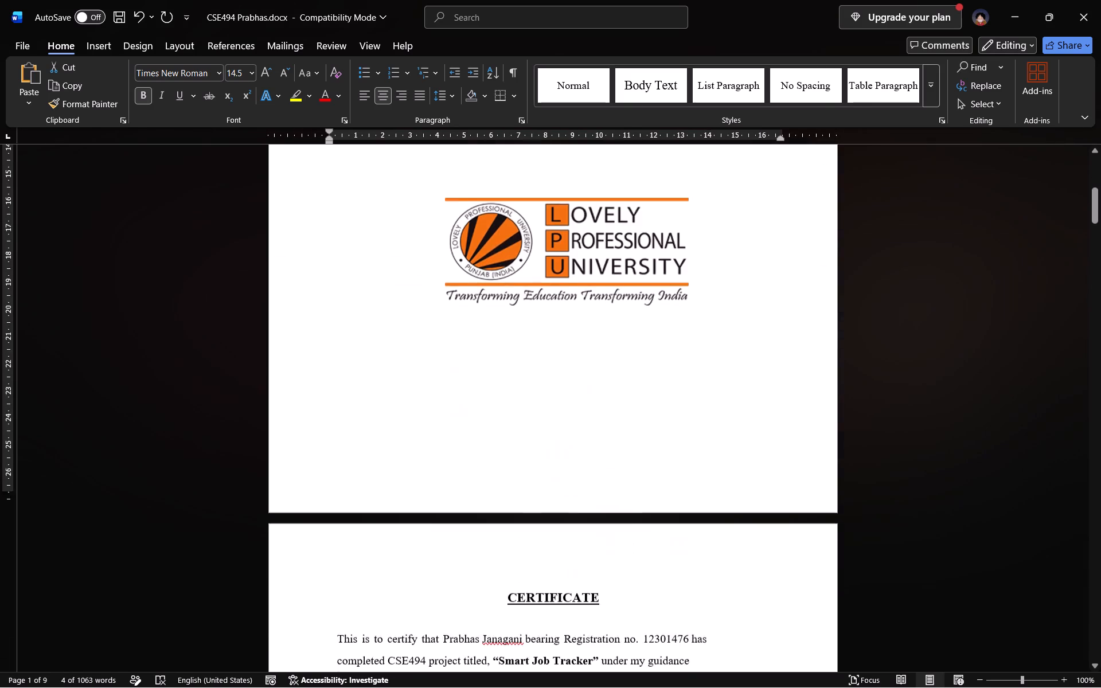
scroll(435, 519, "down", 1)
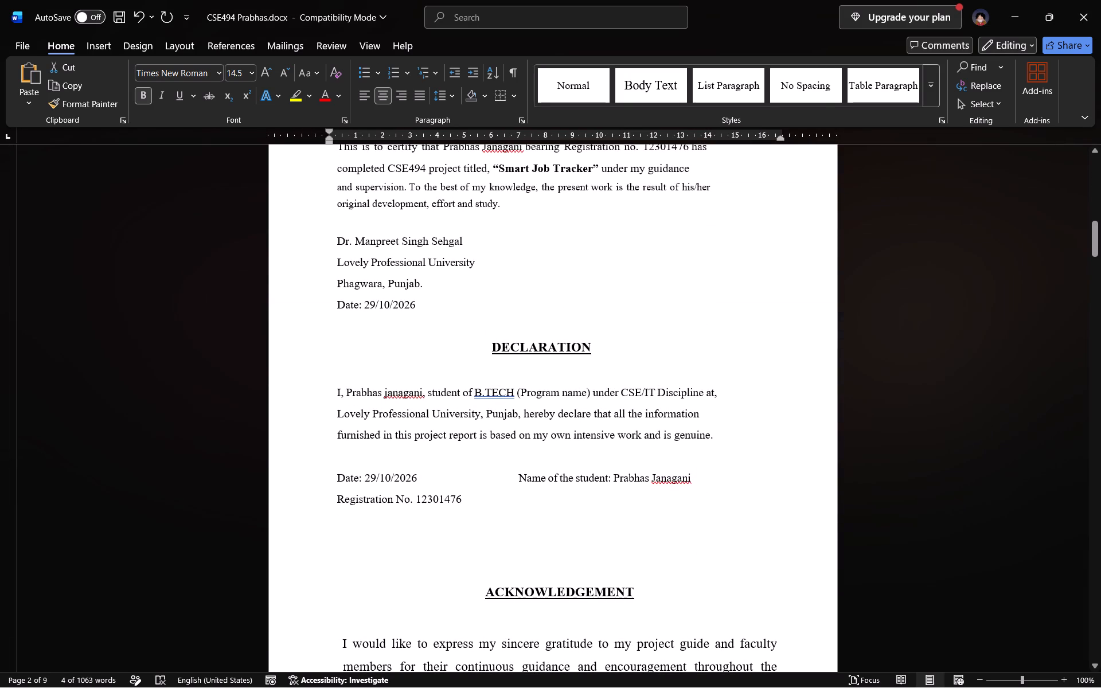
left_click_drag(462, 246, 361, 238)
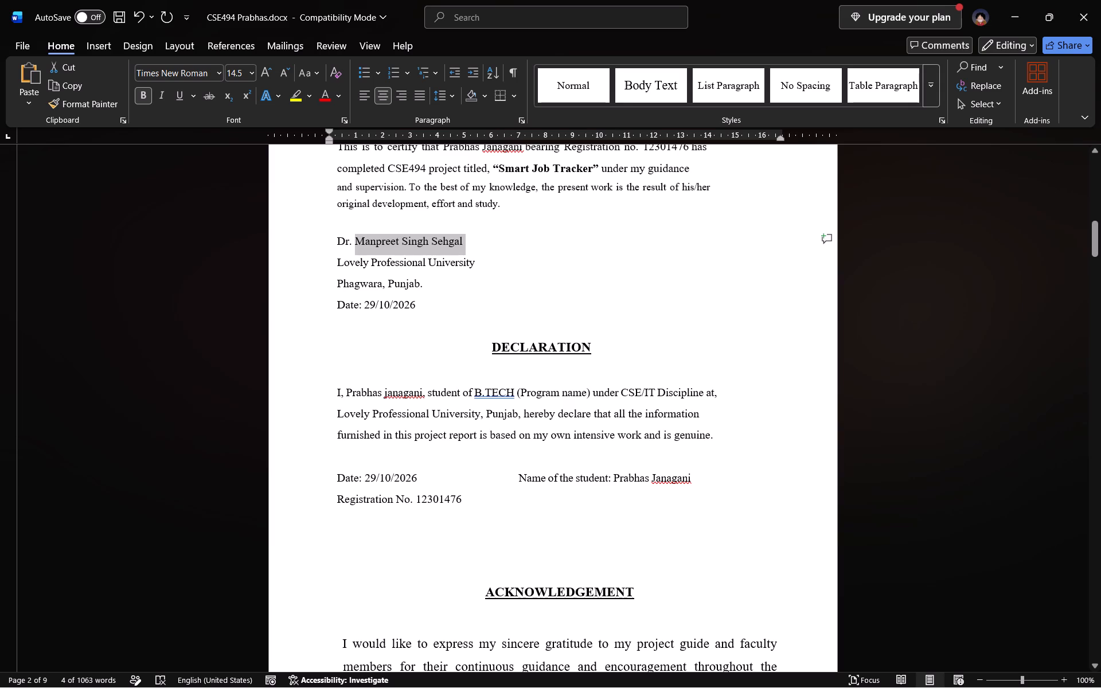
left_click_drag(361, 238, 337, 247)
key("ctrl+c")
Paste the copied supervisor name before the UID on CSE494.docx's cover page and remove the space before the surname.
key("alt+Tab")
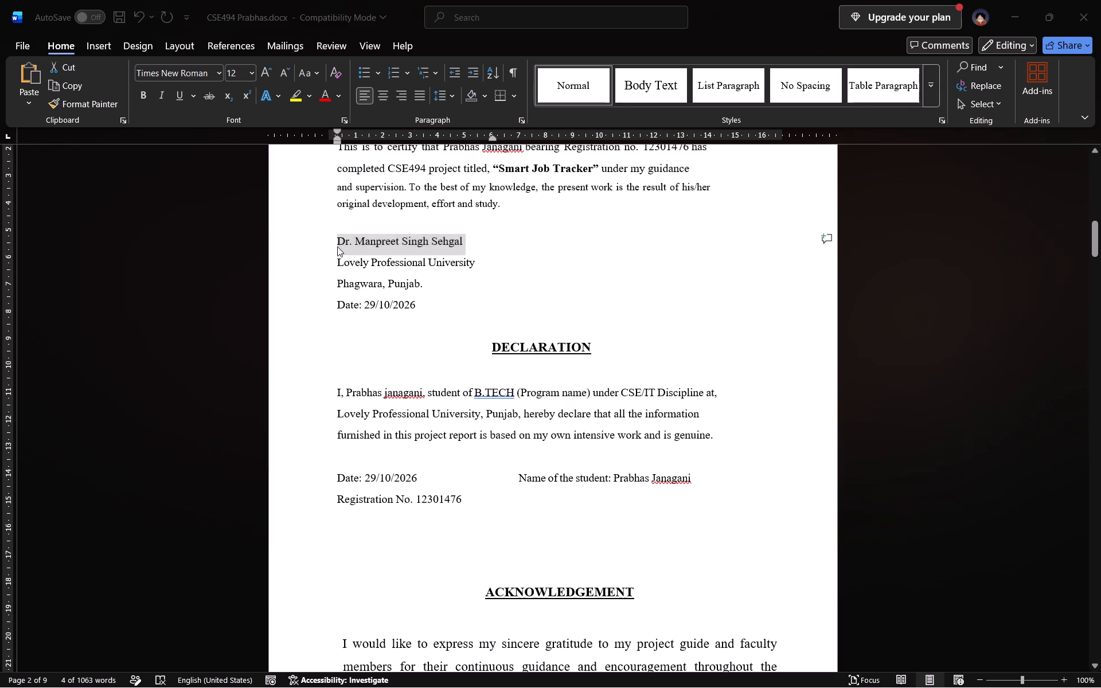
scroll(553, 396, "up", 2)
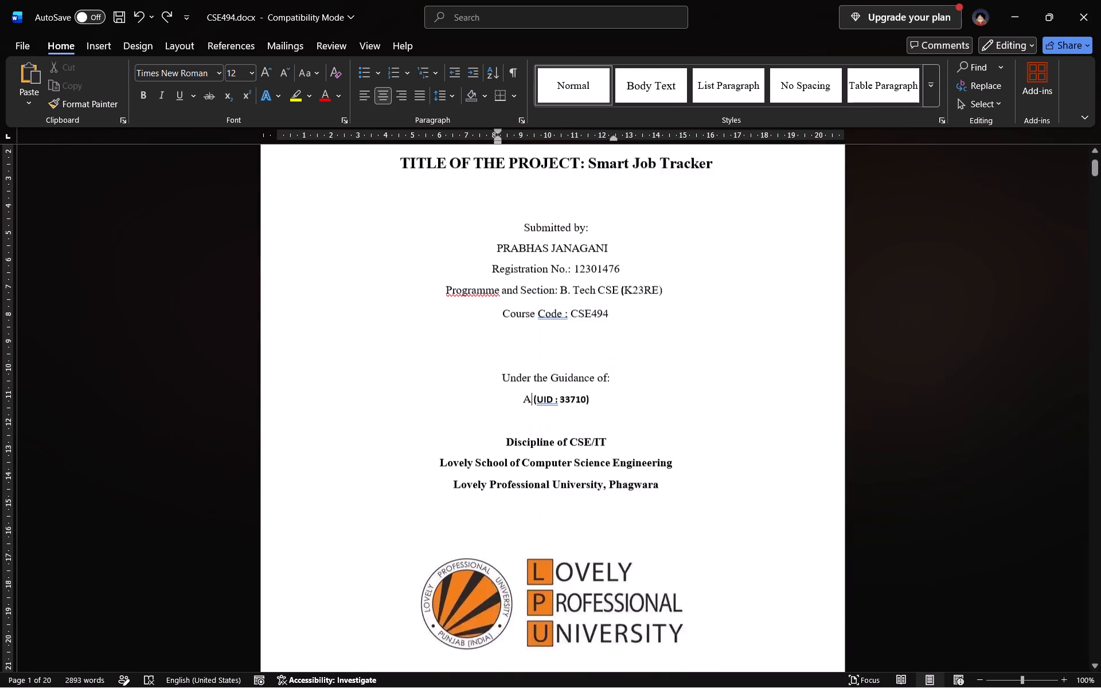
key("BackSpace")
key("ctrl+v")
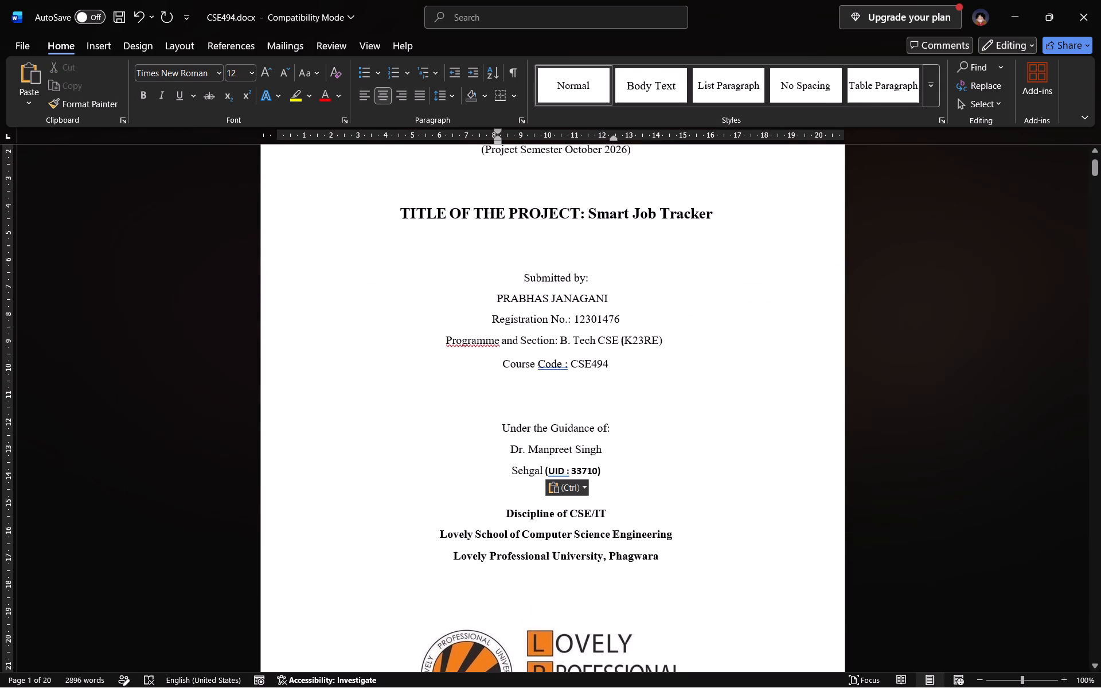
key("Left")
key("Left")
key("Left")
key("Left")
key("Left")
key("Left")
key("BackSpace")
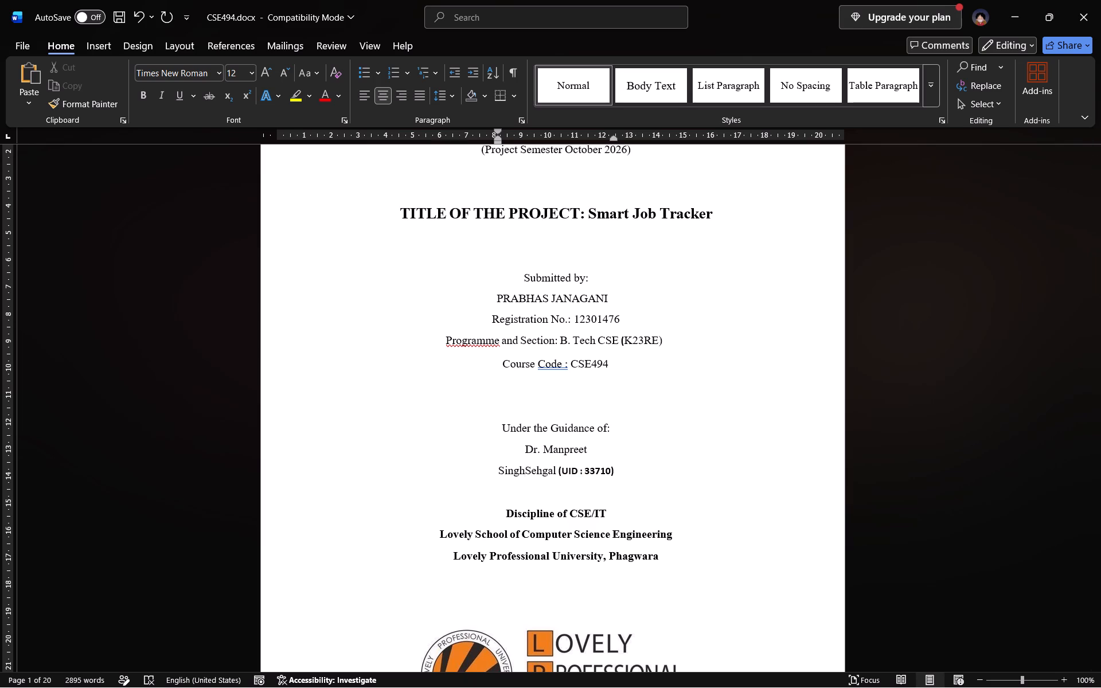
Insert a space before the supervisor's surname under "Under the Guidance of:" on the cover page.
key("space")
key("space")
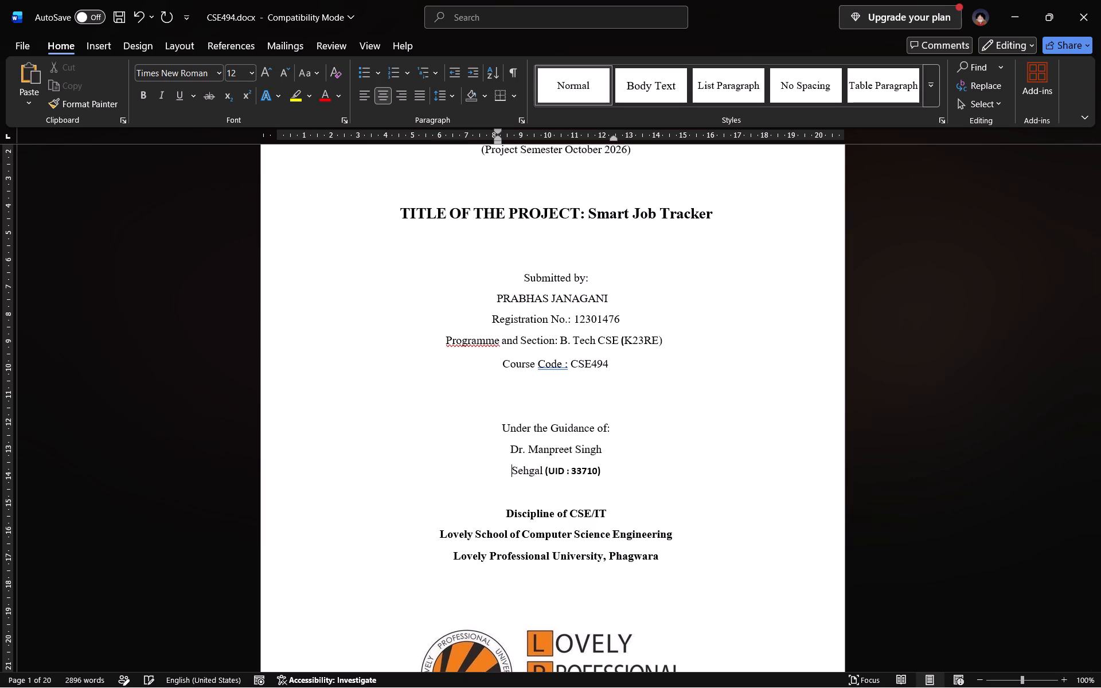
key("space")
Delete the bracketed UID after the supervisor's name on the cover page.
key("Right")
key("Right")
key("Right")
key("Right")
key("Right")
key("Right")
key("Right")
key("Right")
key("Right")
key("Right")
key("Right")
key("Right")
key("Right")
key("Right")
key("Right")
key("Right")
key("Right")
key("Right")
key("Right")
key("Right")
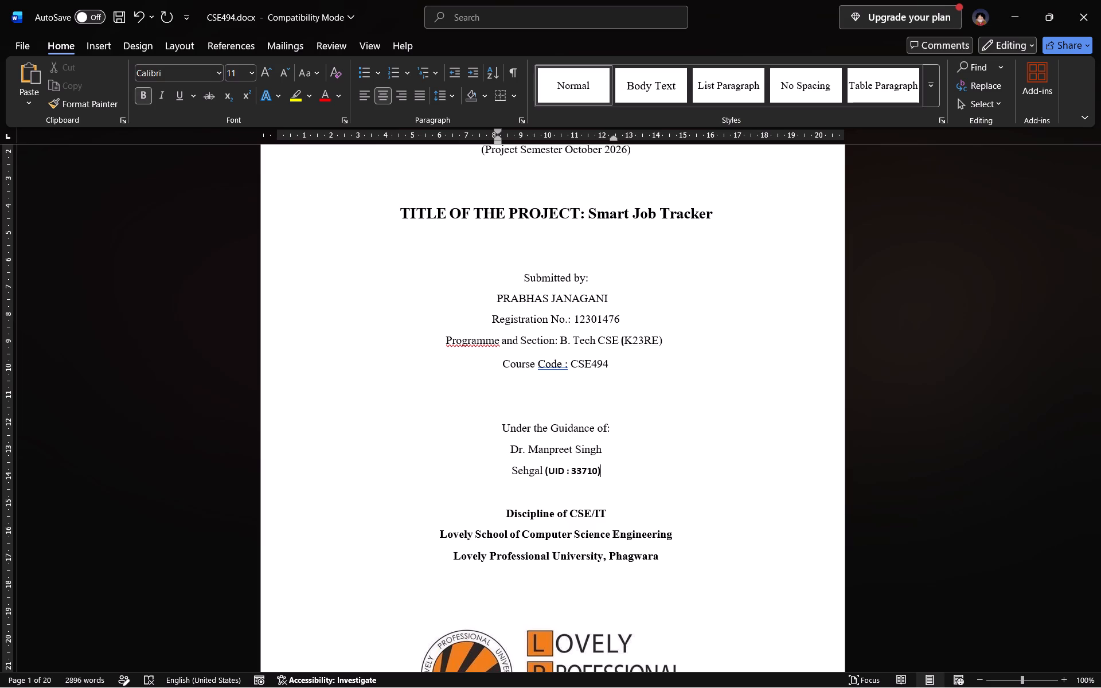
key("BackSpace")
key("BackSpace")
key("BackSpace")
key("BackSpace")
key("BackSpace")
key("BackSpace")
key("BackSpace")
key("BackSpace")
key("BackSpace")
key("BackSpace")
key("BackSpace")
key("BackSpace")
key("BackSpace")
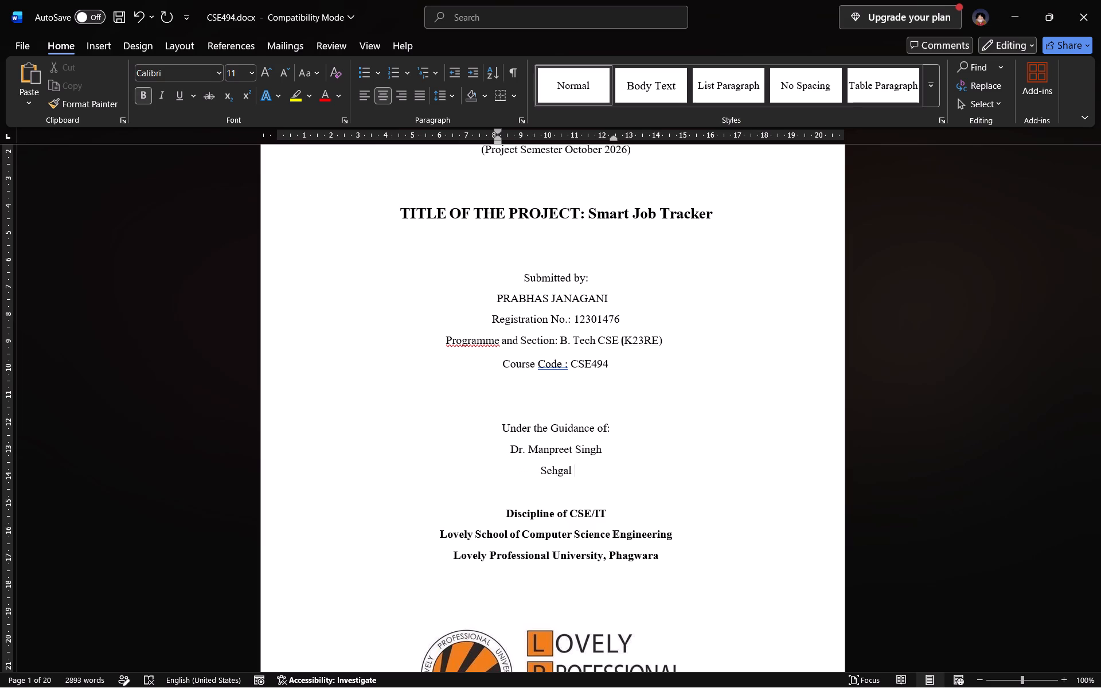
Try to bring the supervisor's surname up to the line above by adjusting the spaces before it.
left_click(606, 452)
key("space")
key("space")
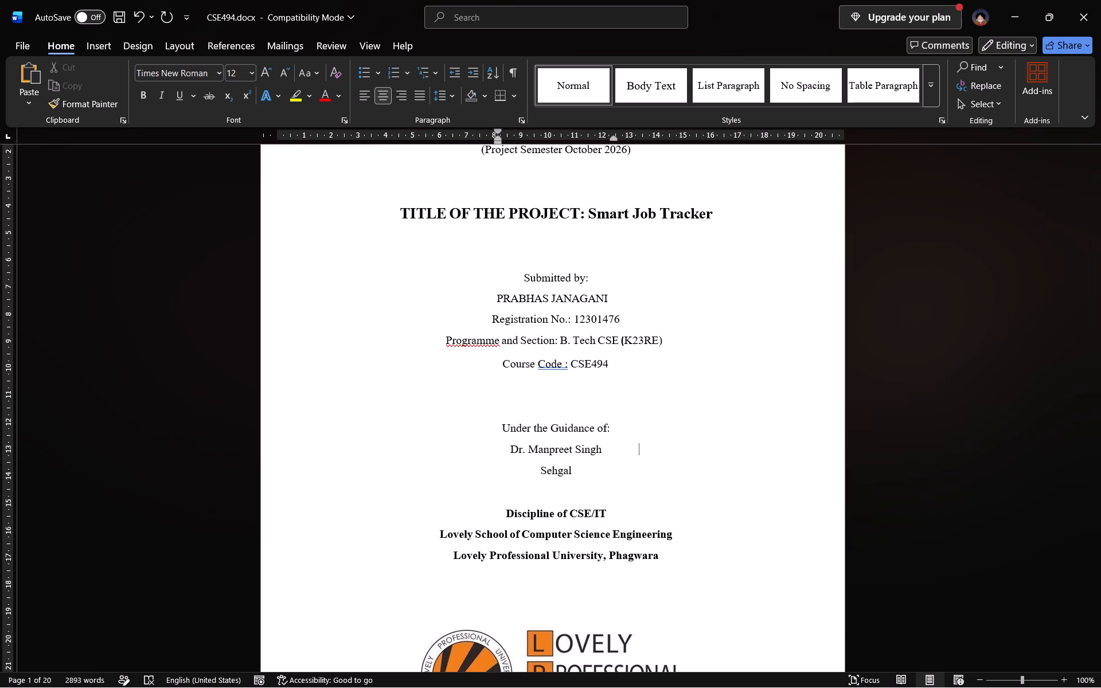
key("Down")
key("Left")
key("Left")
key("Left")
key("Left")
key("Left")
key("Left")
key("Left")
key("BackSpace")
key("BackSpace")
key("BackSpace")
key("BackSpace")
key("BackSpace")
key("BackSpace")
key("BackSpace")
key("BackSpace")
key("BackSpace")
key("BackSpace")
key("BackSpace")
key("BackSpace")
key("BackSpace")
Look through the report's remaining pages, including the aggregation queries, PyMongo CRUD script and run instructions near its end.
scroll(606, 452, "down", 14)
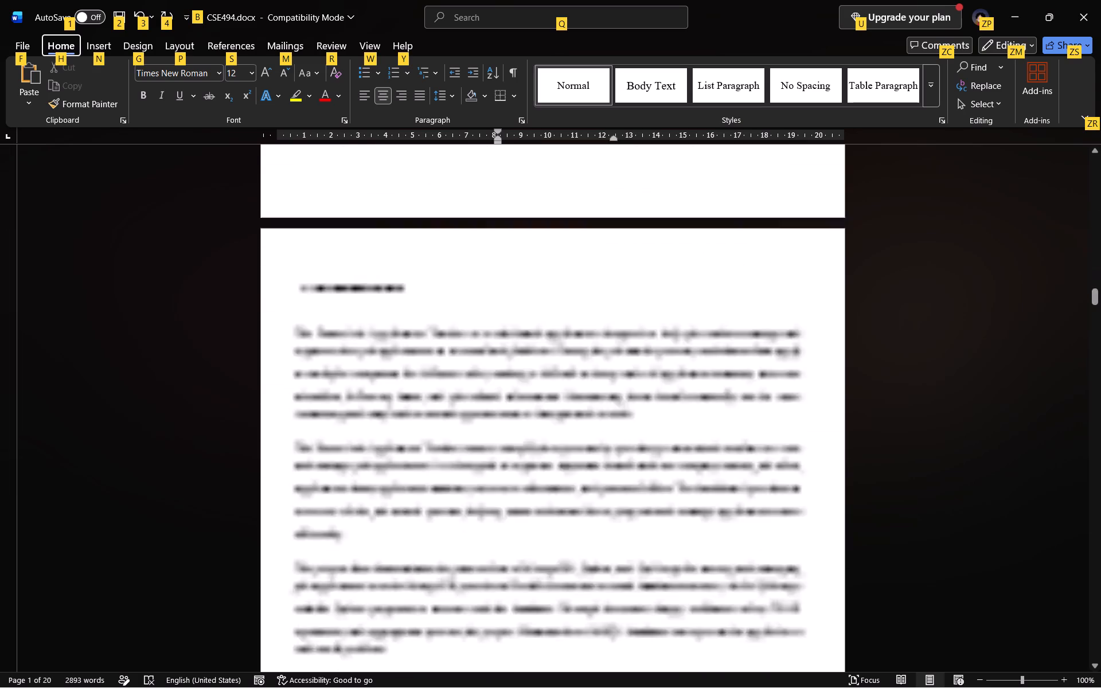
scroll(606, 452, "down", 6)
scroll(606, 452, "down", 20)
scroll(606, 452, "down", 20)
scroll(606, 452, "down", 20)
left_click(606, 452)
scroll(606, 452, "up", 3)
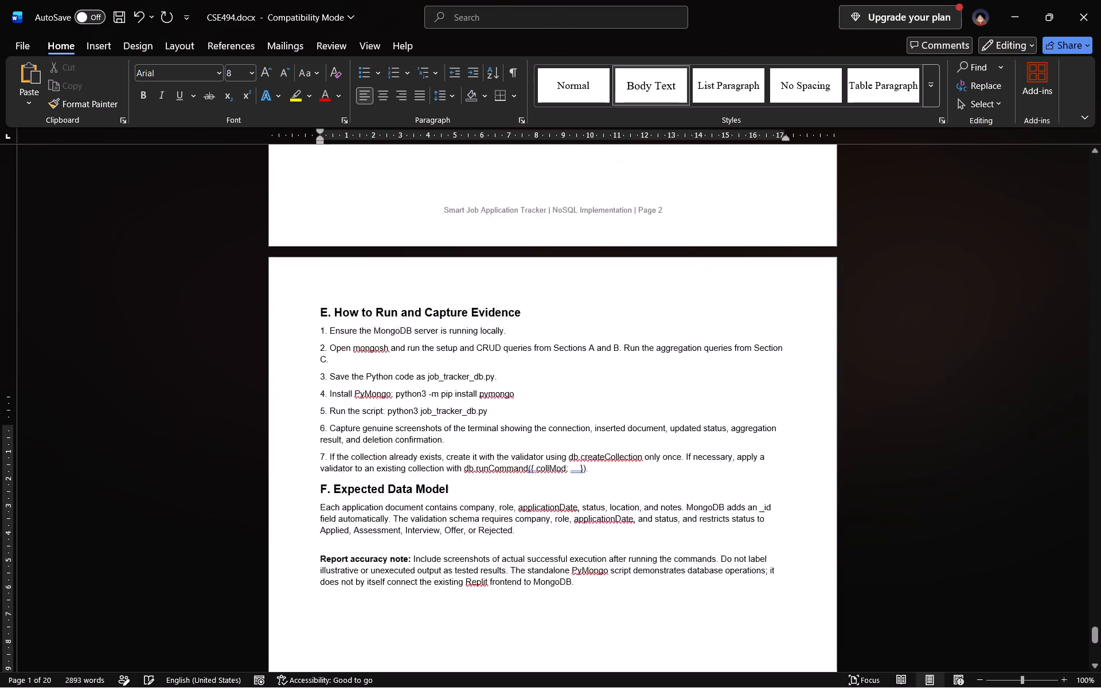
scroll(606, 452, "up", 4)
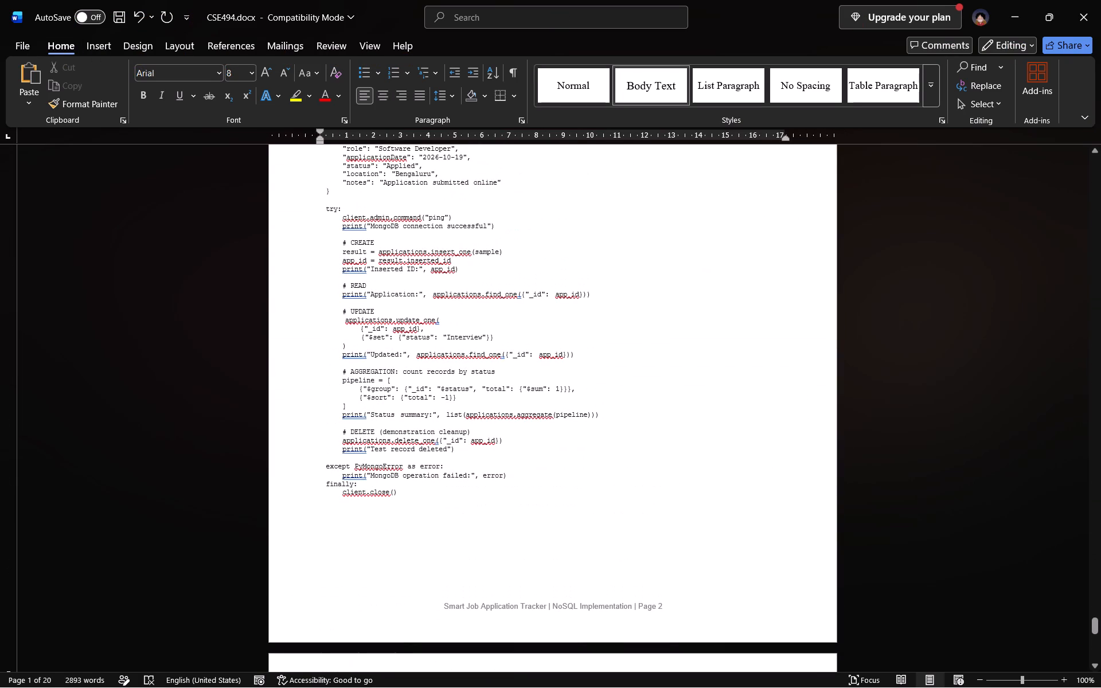
scroll(606, 452, "up", 1)
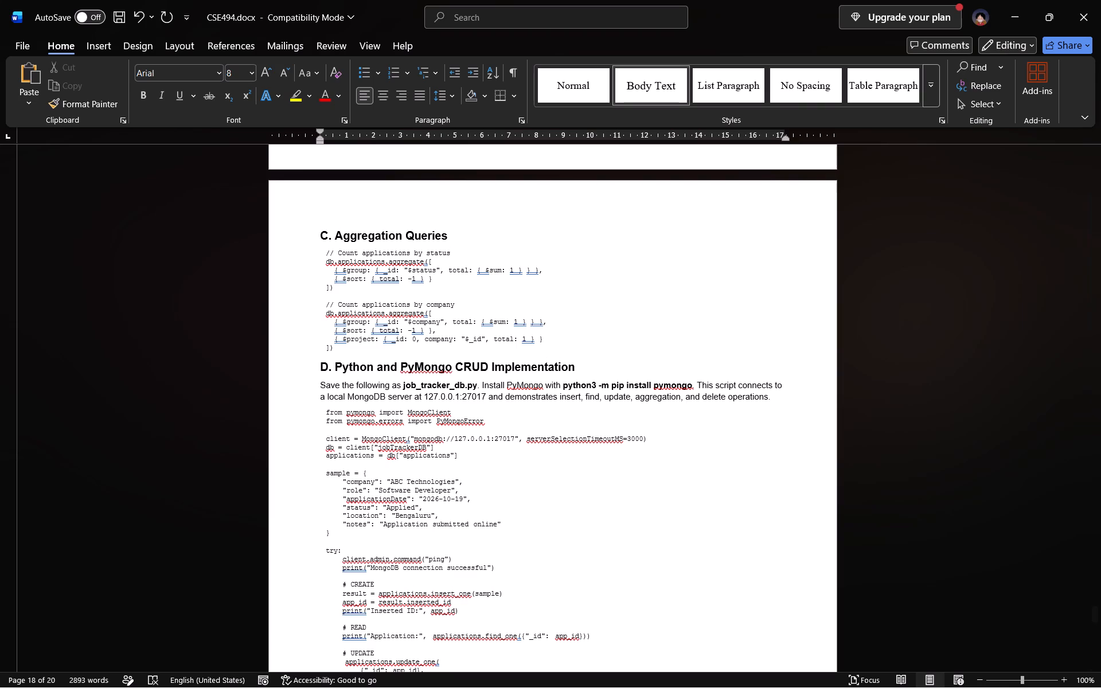
Review the Future Scope and MongoDB Queries and PyMongo Implementation sections of CSE494.docx for content and page layout.
scroll(606, 452, "up", 3)
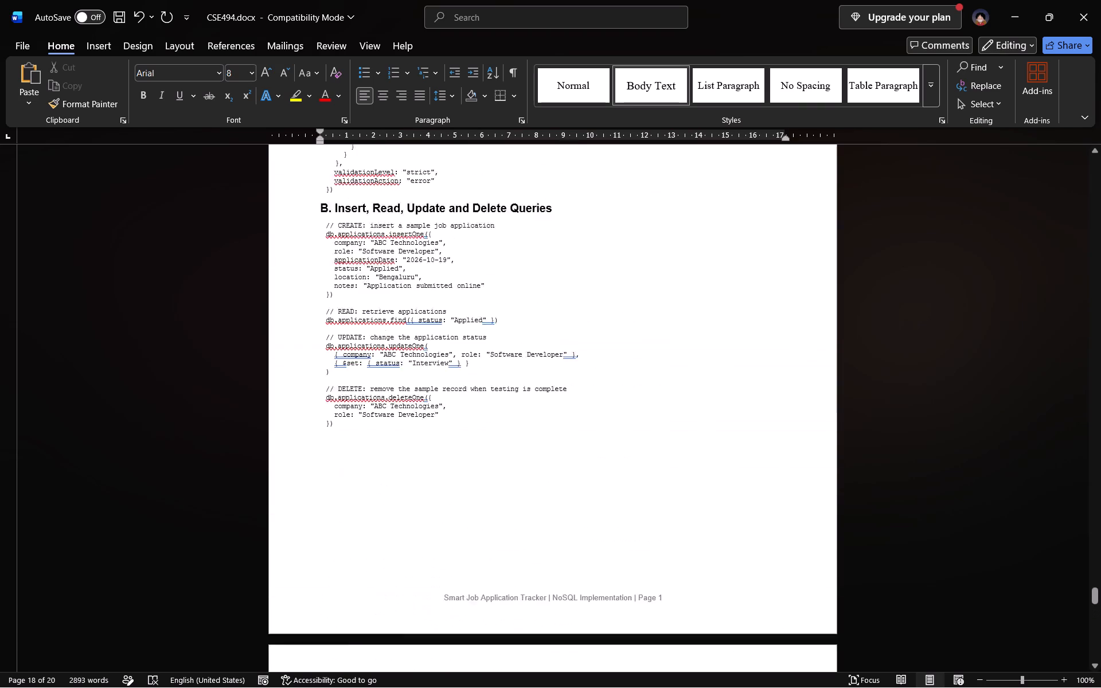
scroll(606, 452, "up", 2)
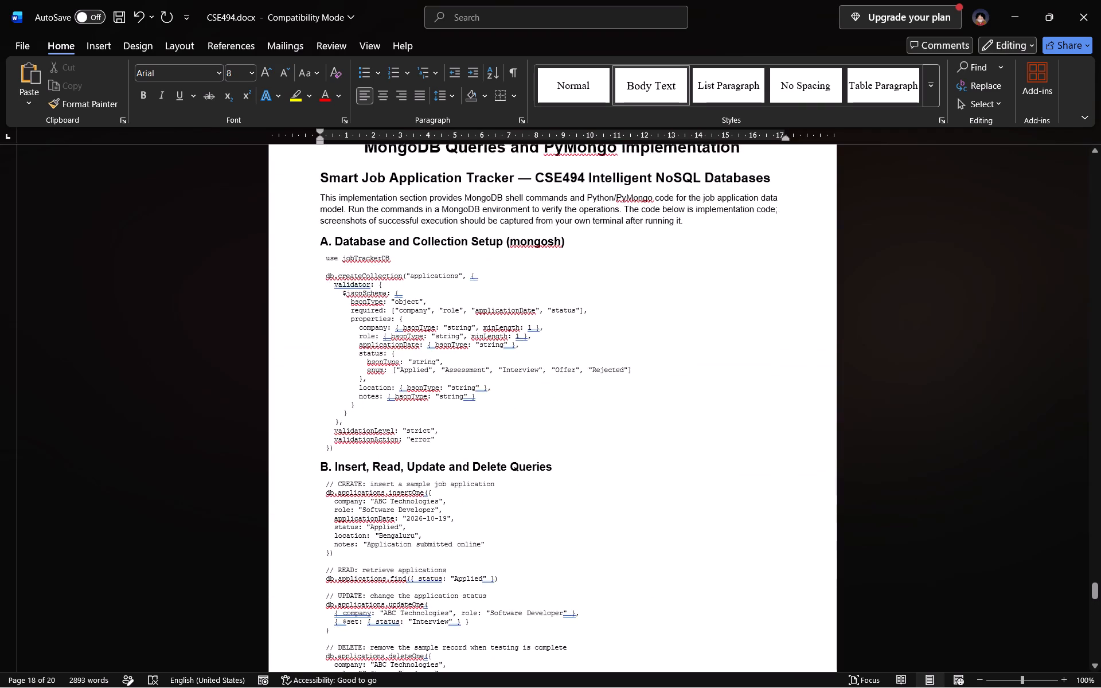
scroll(606, 452, "up", 1)
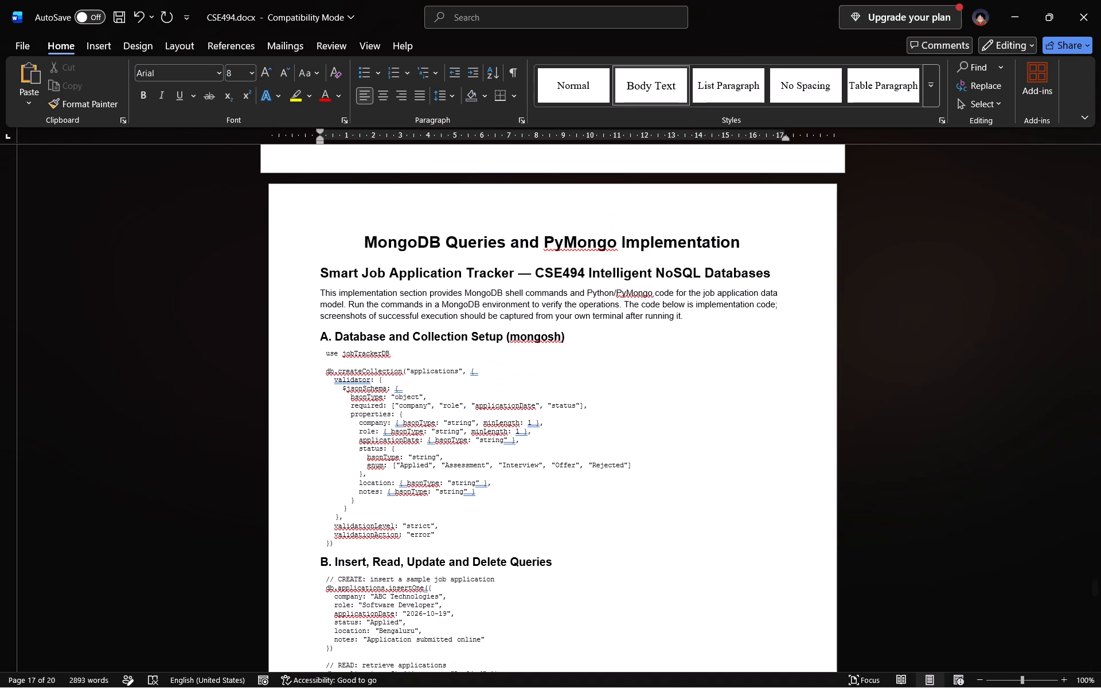
scroll(606, 452, "up", 1)
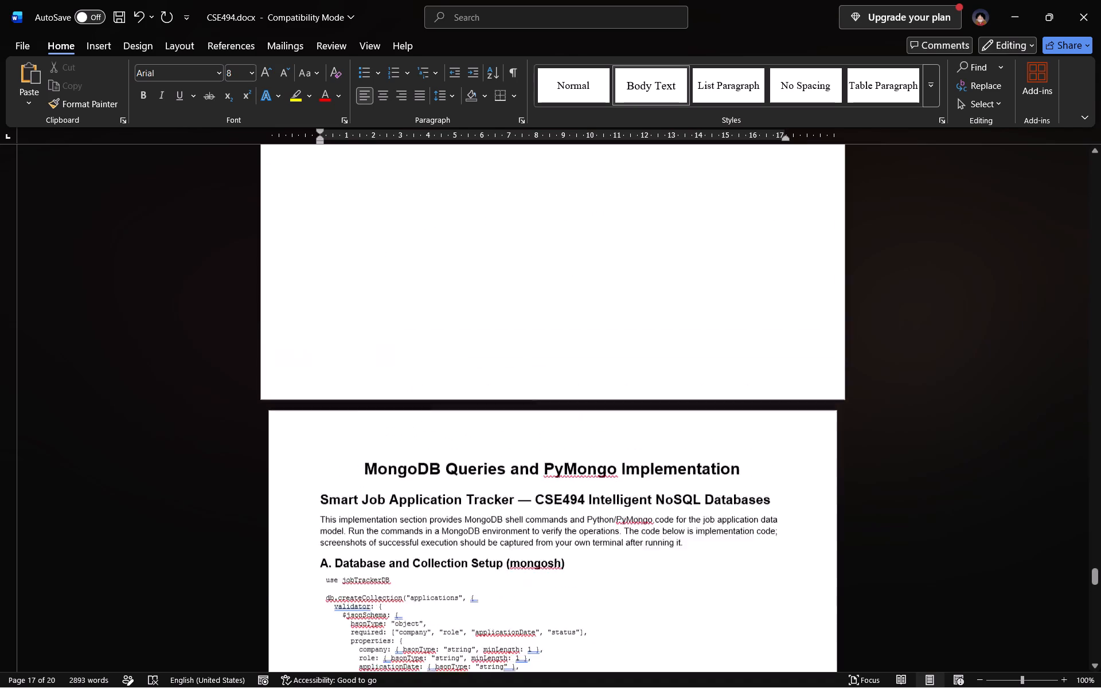
scroll(606, 452, "up", 3)
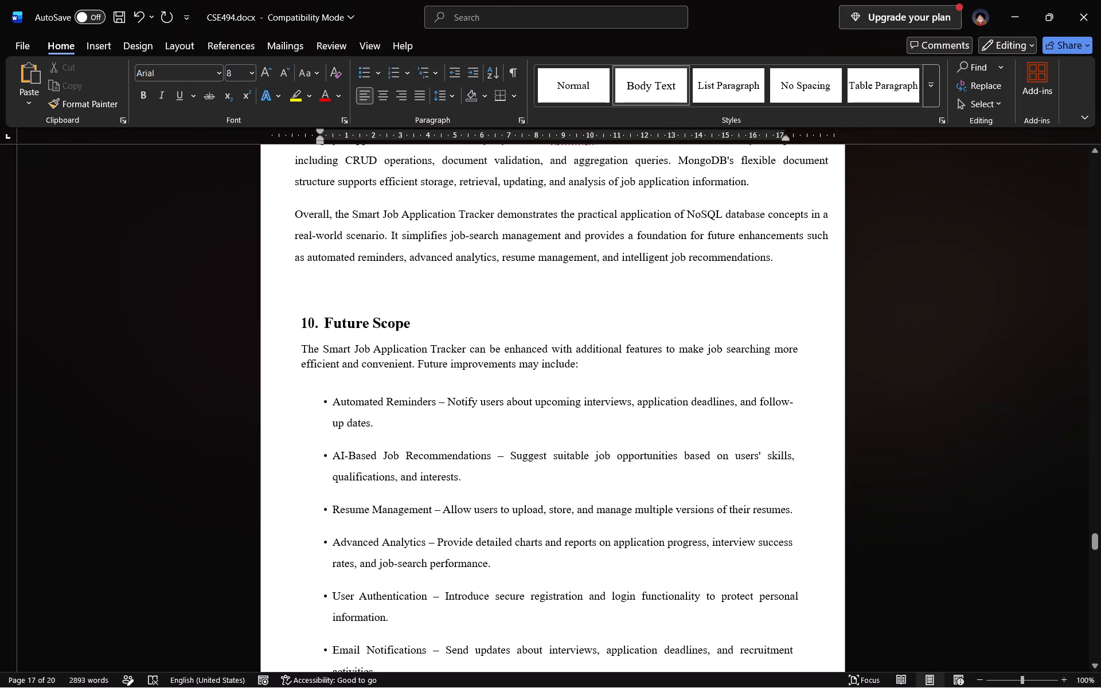
scroll(606, 452, "down", 2)
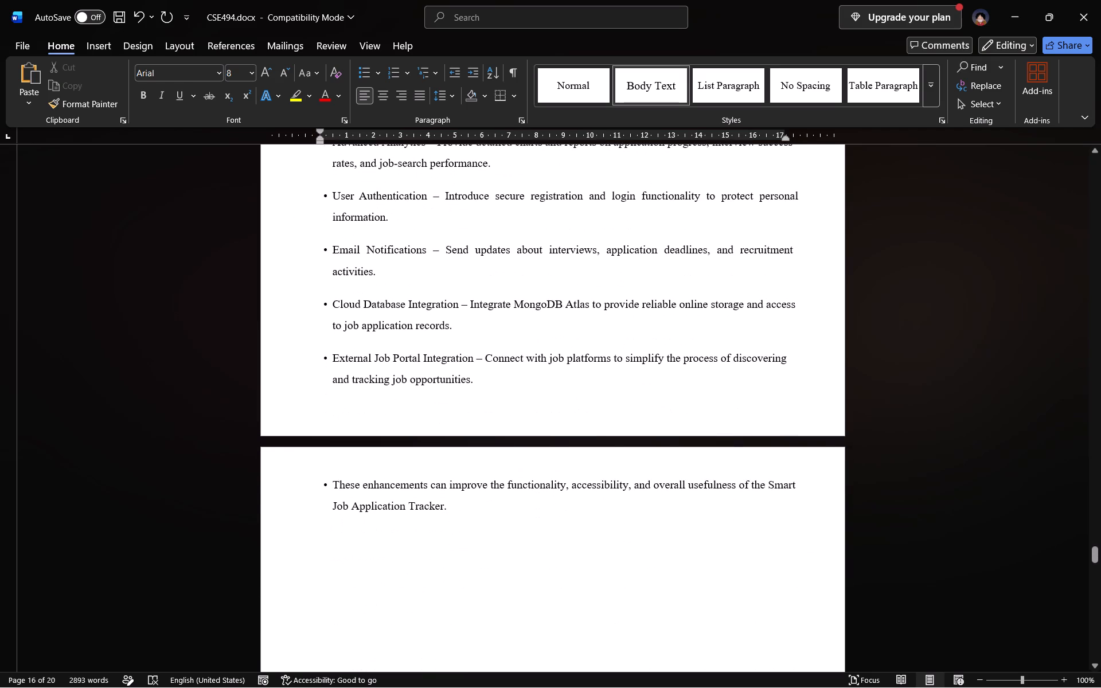
scroll(606, 452, "down", 2)
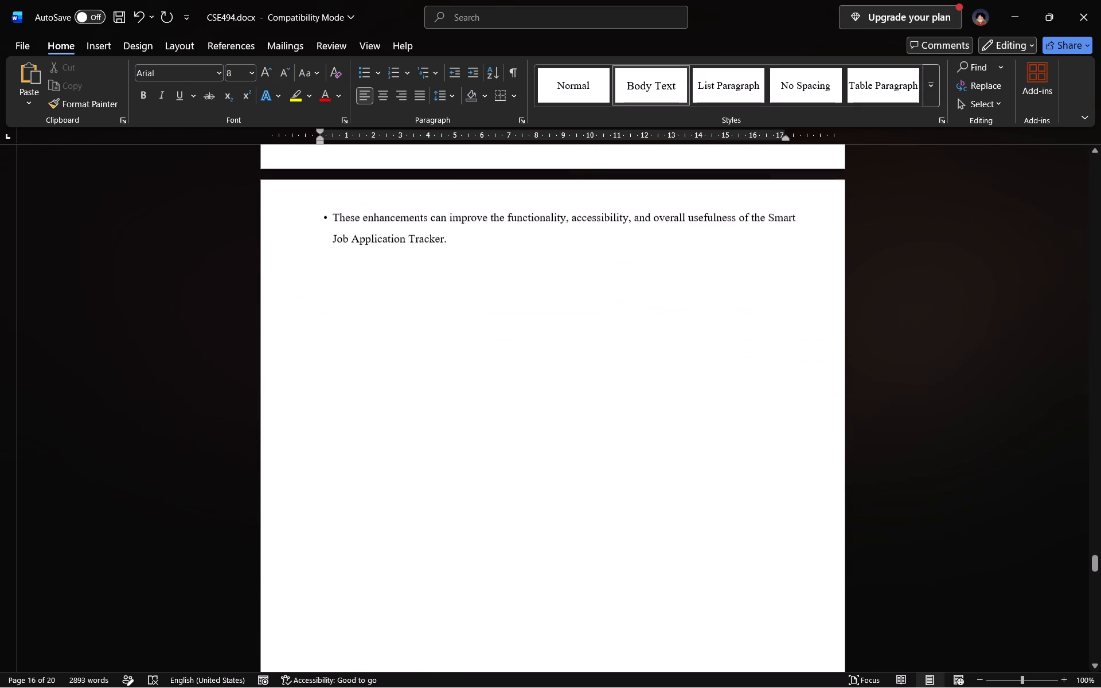
scroll(606, 452, "down", 2)
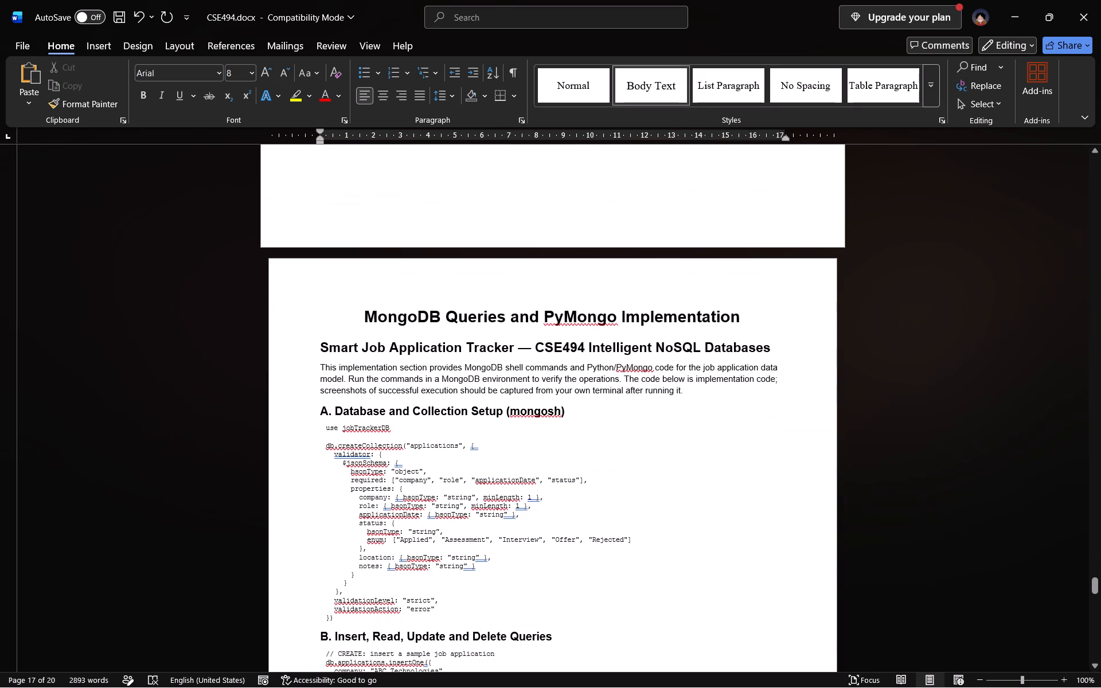
scroll(606, 452, "down", 1)
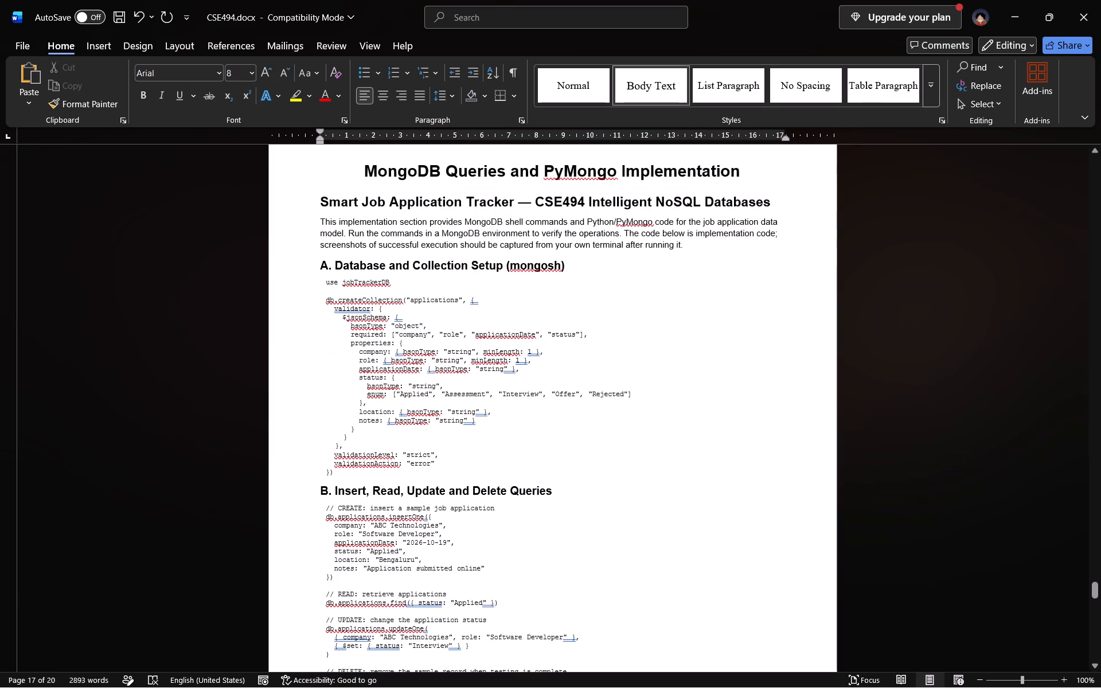
scroll(606, 452, "down", 1)
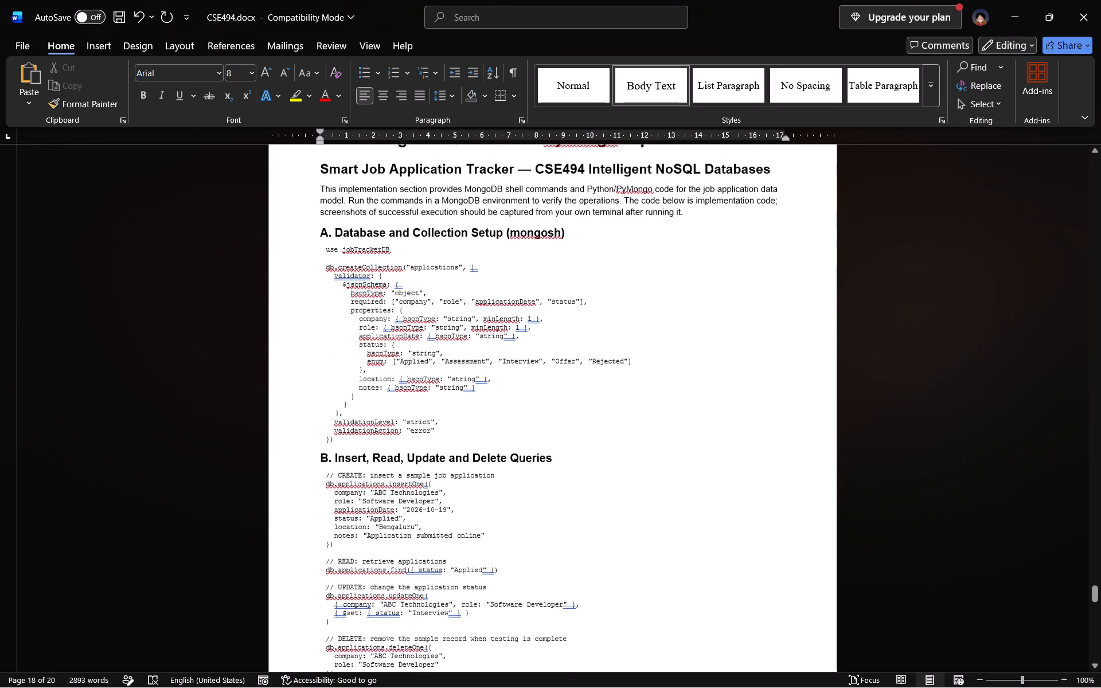
scroll(606, 452, "down", 1)
scroll(606, 452, "up", 2)
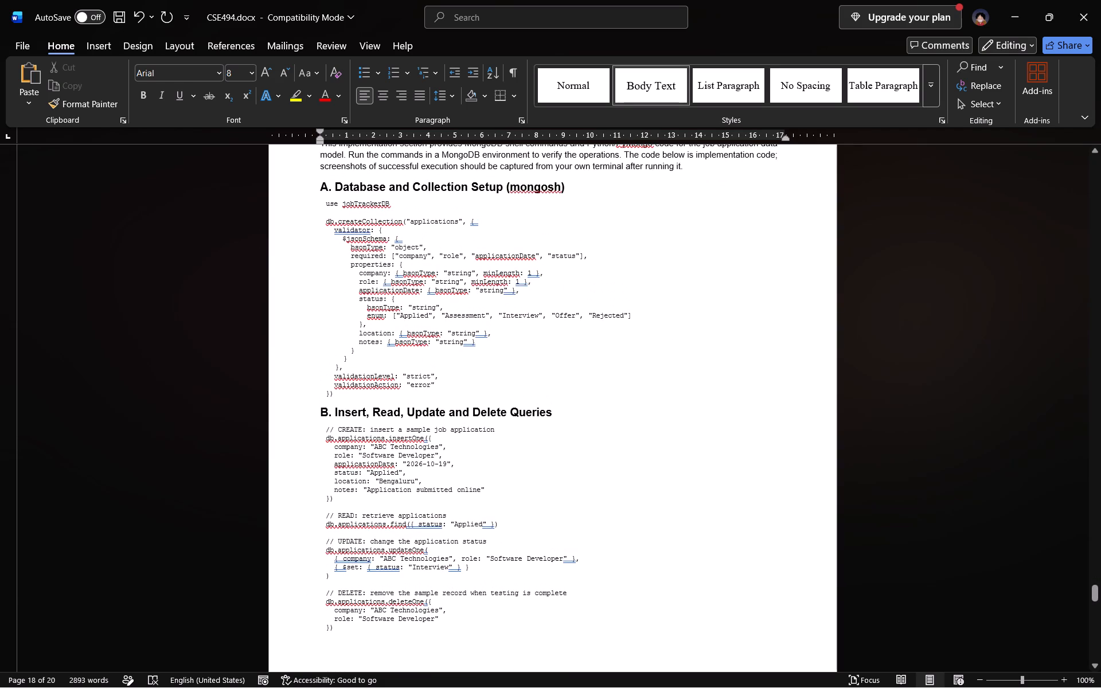
Review CSE494 Prabhas.docx from the cover page through the Tools and Technologies section for reference content and structure.
key("alt+Tab")
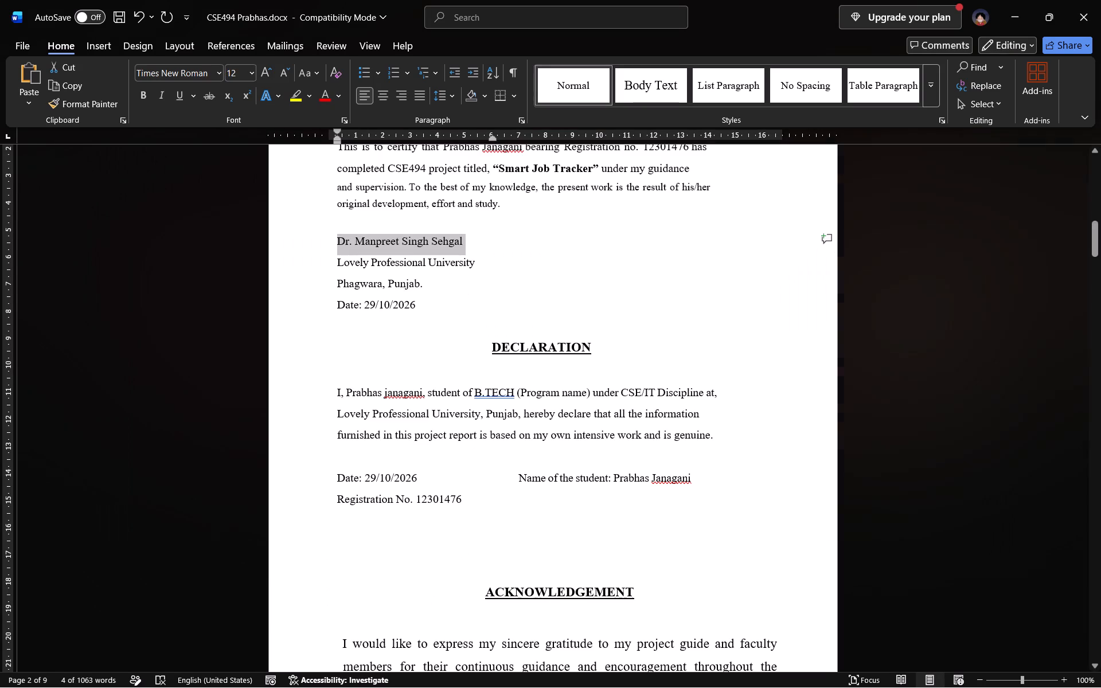
left_click(690, 284)
scroll(690, 284, "up", 2)
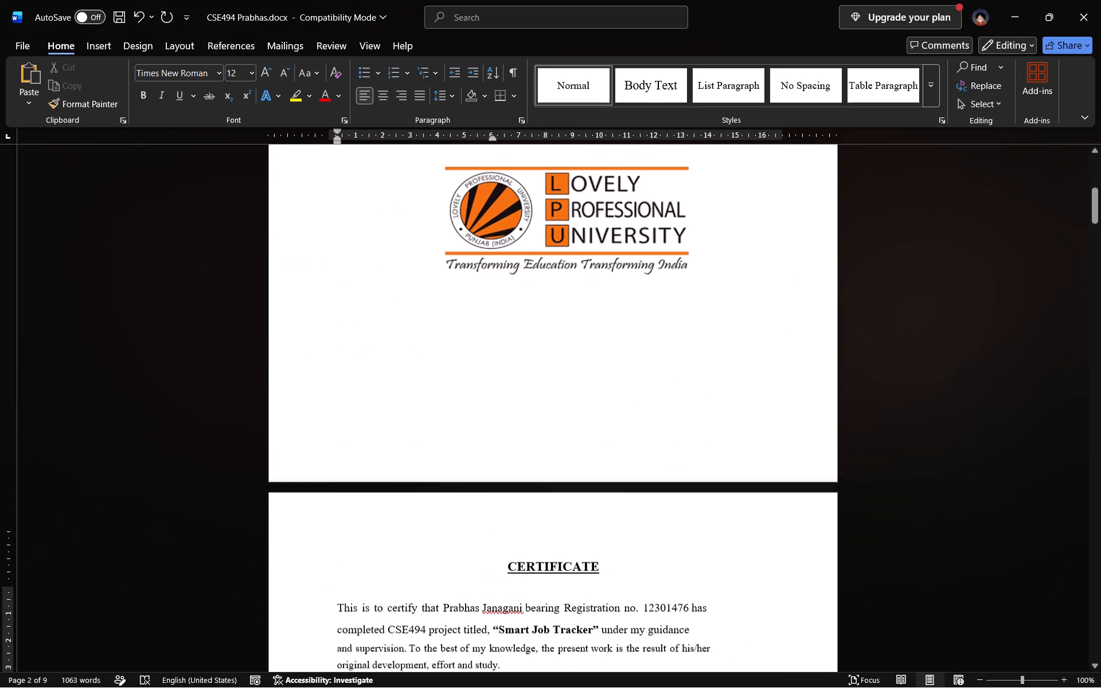
scroll(690, 284, "up", 5)
scroll(690, 284, "down", 5)
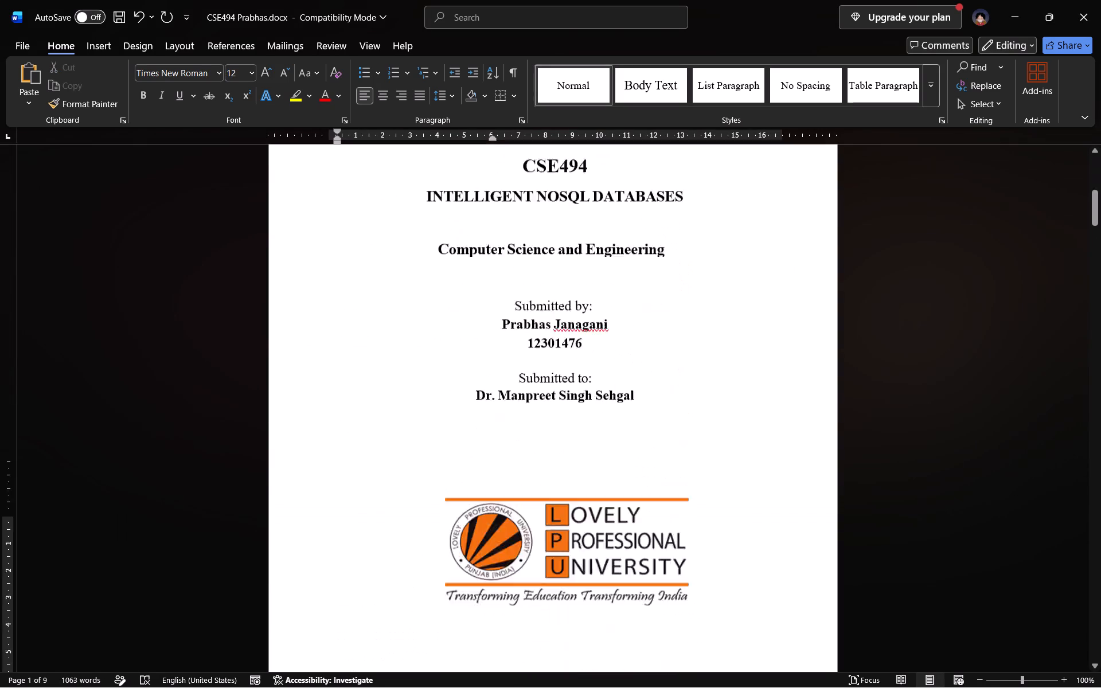
scroll(690, 284, "down", 4)
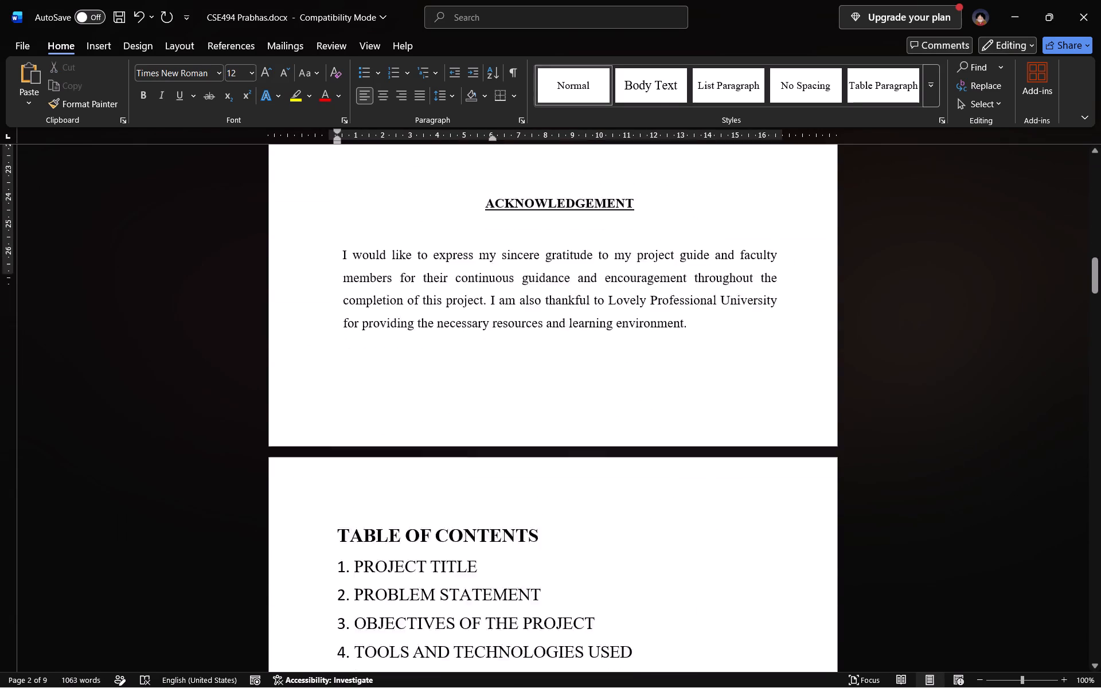
scroll(690, 284, "down", 4)
scroll(690, 284, "up", 1)
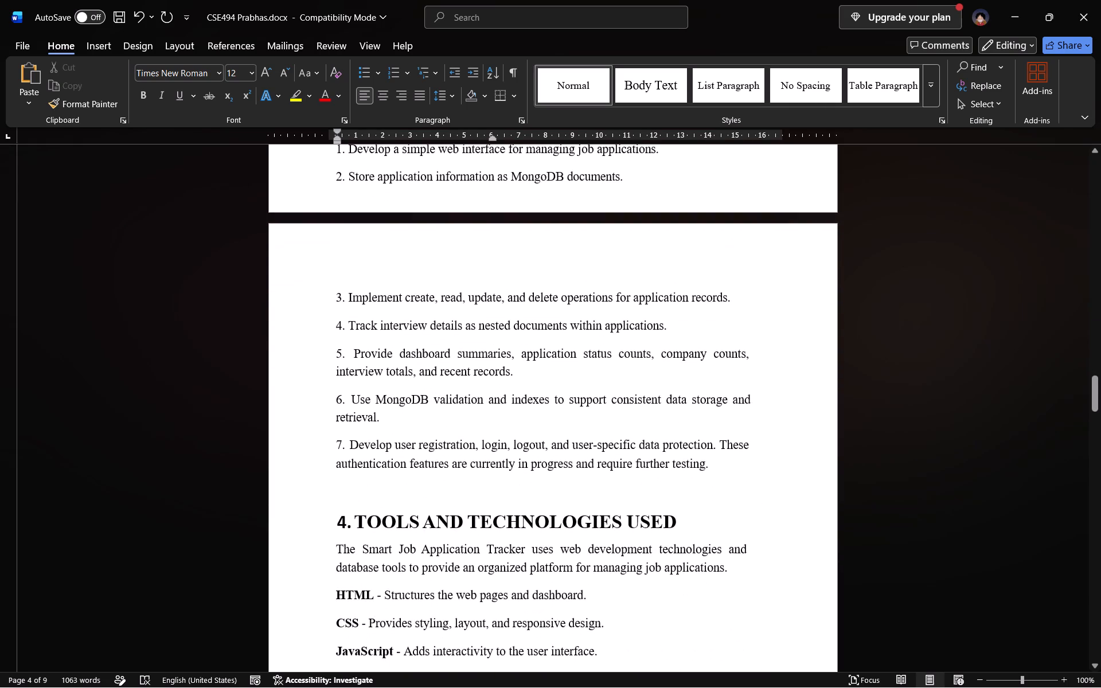
scroll(690, 284, "up", 3)
scroll(690, 284, "down", 3)
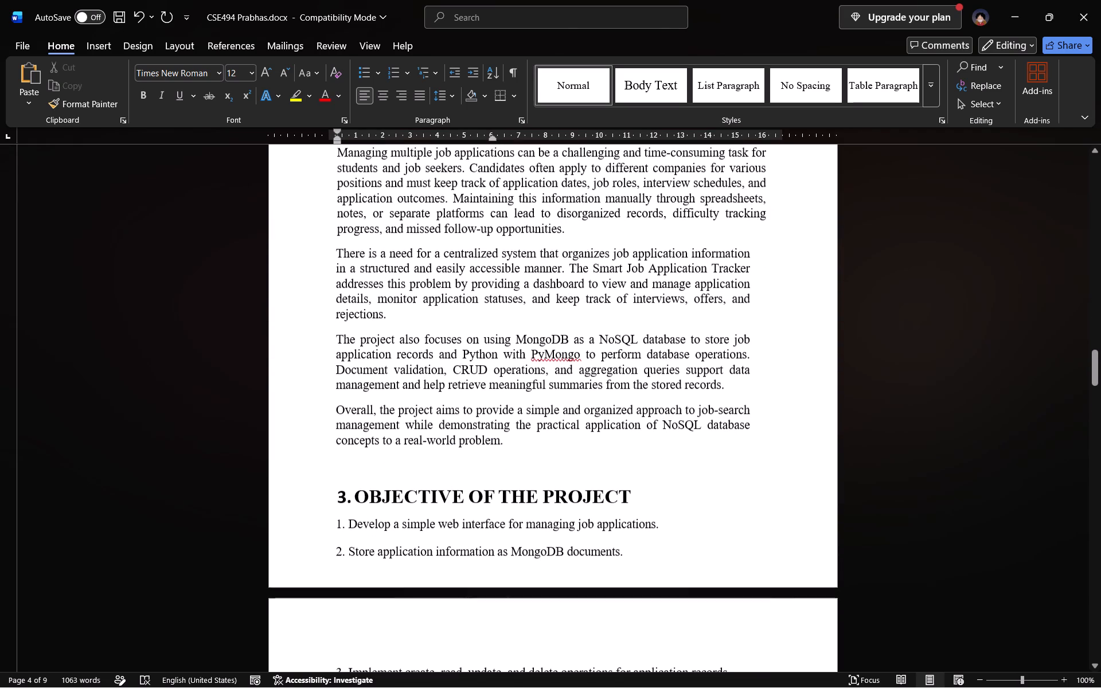
Return to CSE494.docx and examine it from GitHub Repository Integration through the end of the MongoDB and PyMongo implementation pages.
key("alt+Tab")
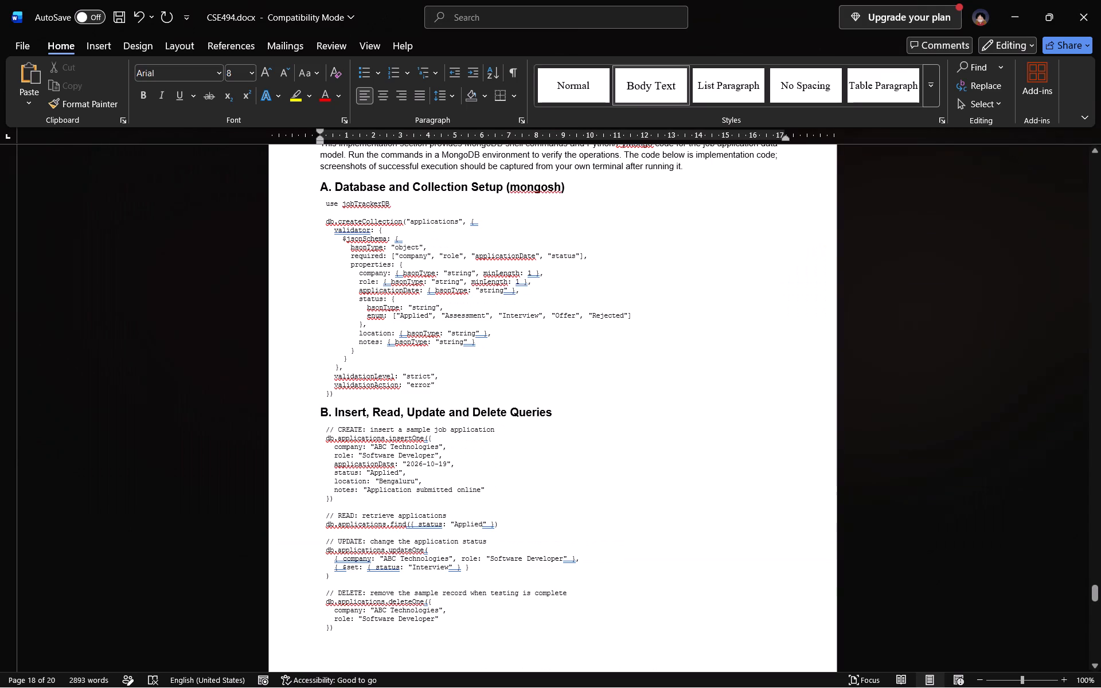
scroll(690, 284, "up", 8)
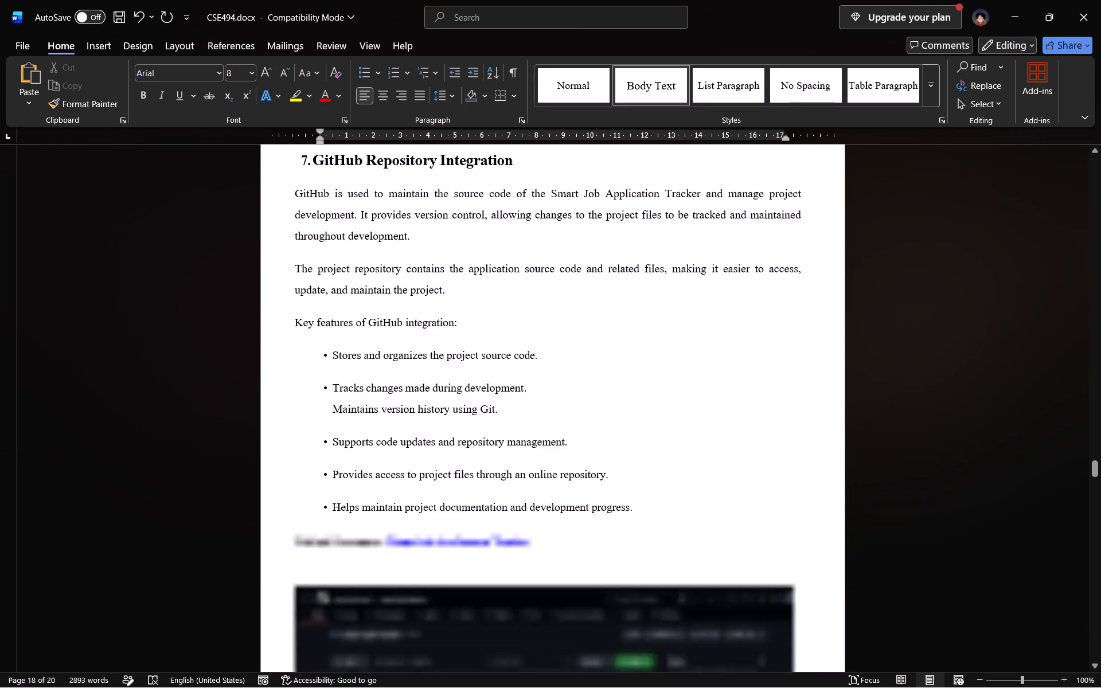
scroll(690, 284, "down", 5)
scroll(690, 284, "up", 1)
scroll(690, 284, "down", 1)
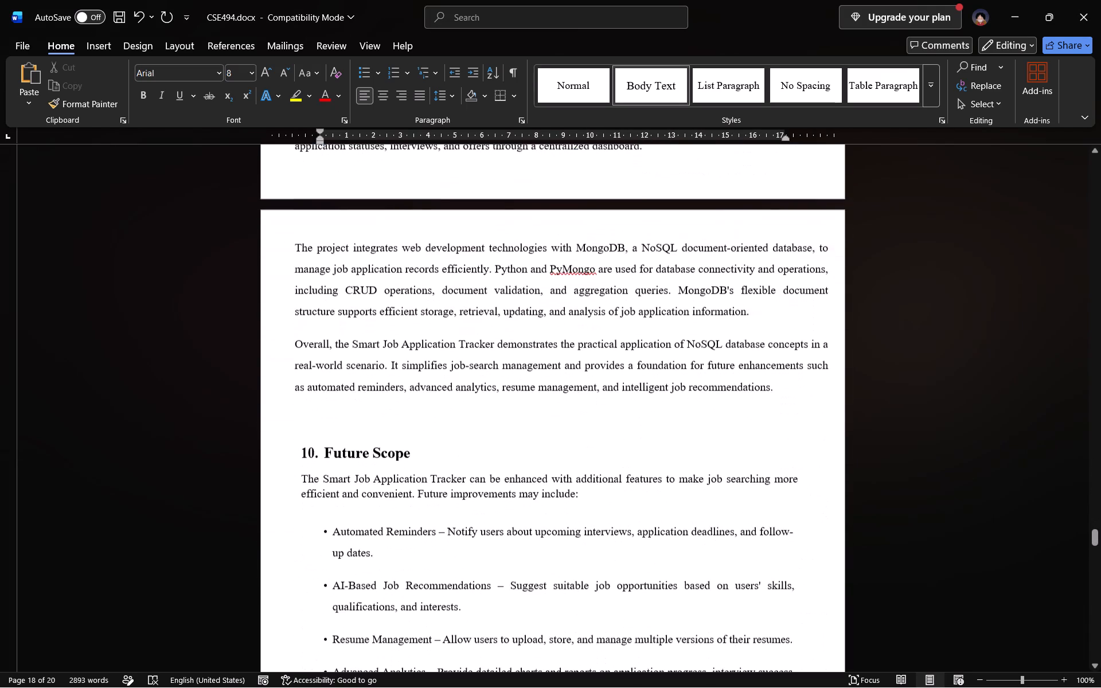
scroll(690, 284, "down", 3)
scroll(690, 284, "up", 1)
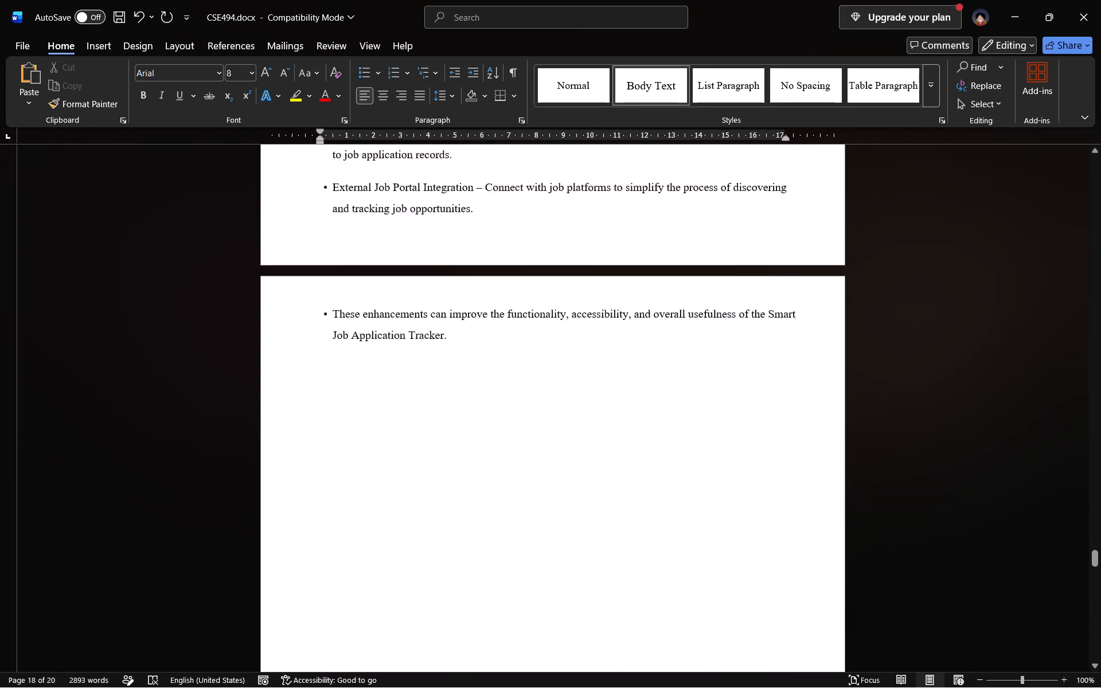
scroll(690, 284, "up", 1)
scroll(651, 402, "down", 3)
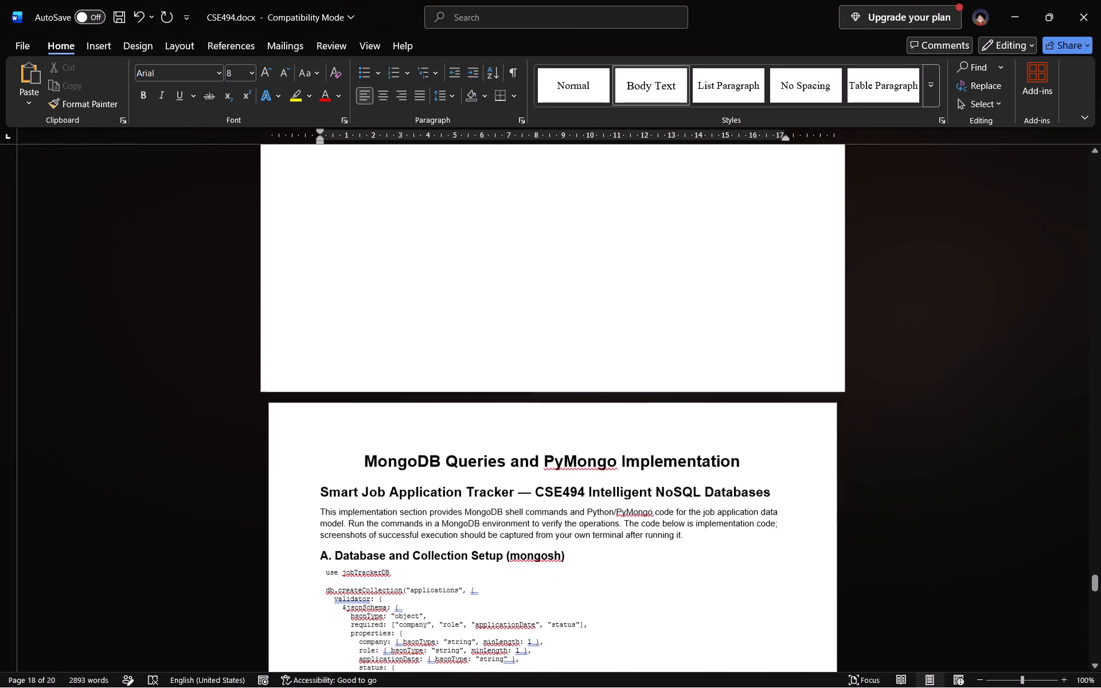
scroll(651, 402, "down", 1)
scroll(636, 494, "down", 4)
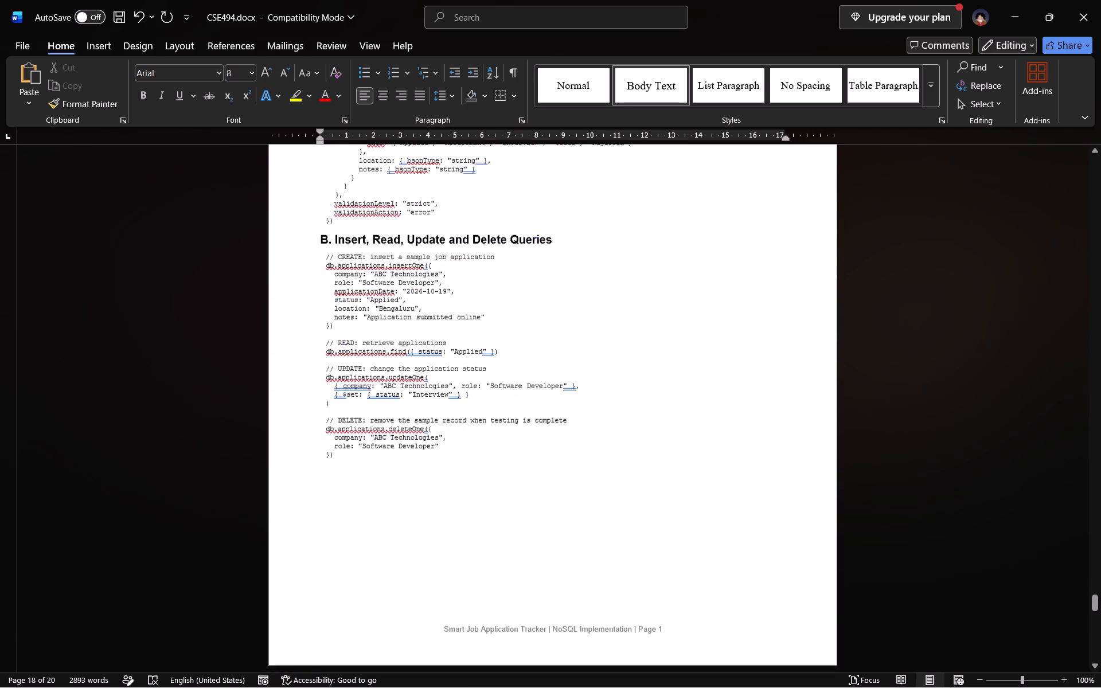
scroll(636, 494, "down", 5)
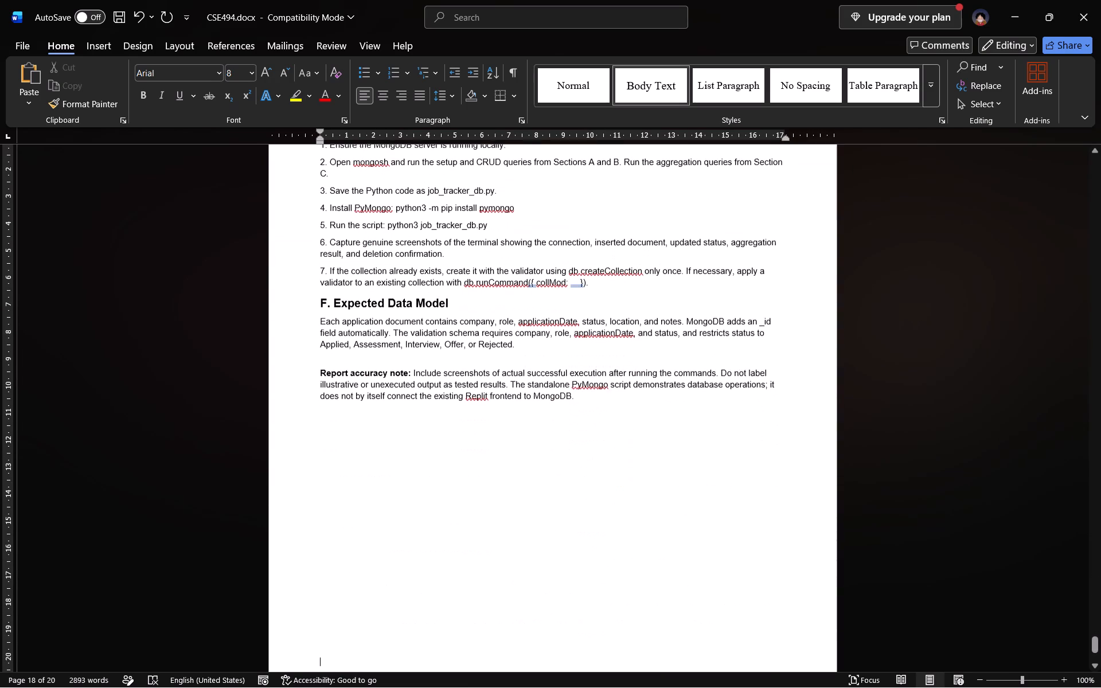
Delete the MongoDB Queries and PyMongo Implementation section through the report accuracy note, including "Job Application Tracker." from the last Future Scope bullet.
left_click_drag(624, 417, 411, 190)
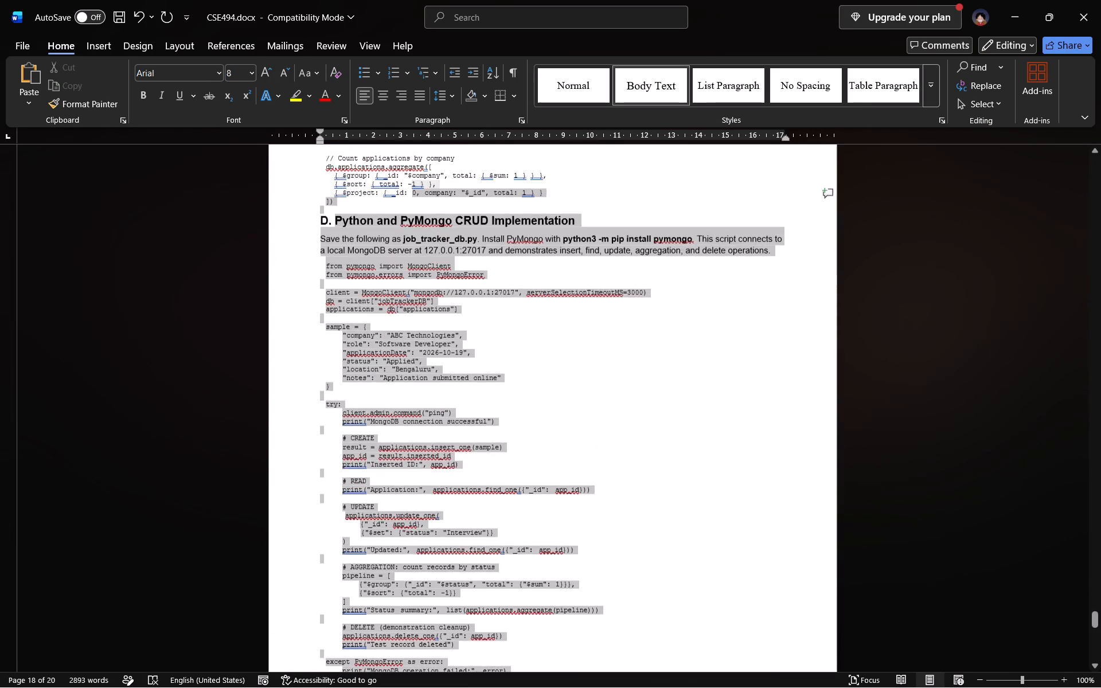
left_click_drag(411, 190, 389, 257)
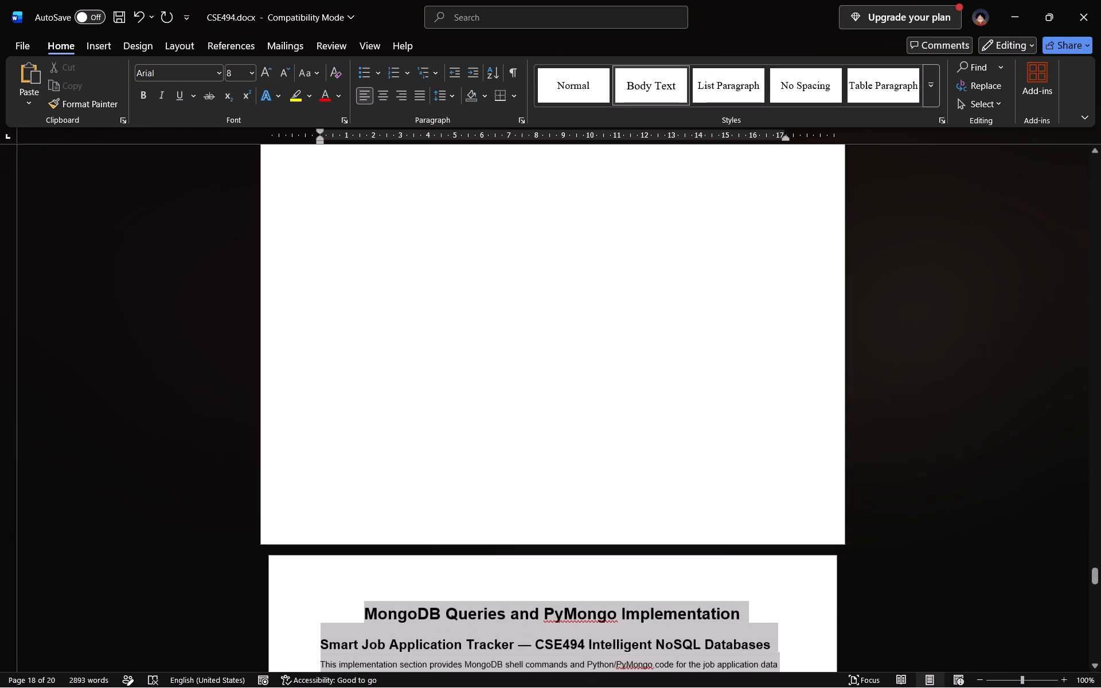
left_click_drag(389, 257, 339, 471)
key("backslash")
key("BackSpace")
key("backslash")
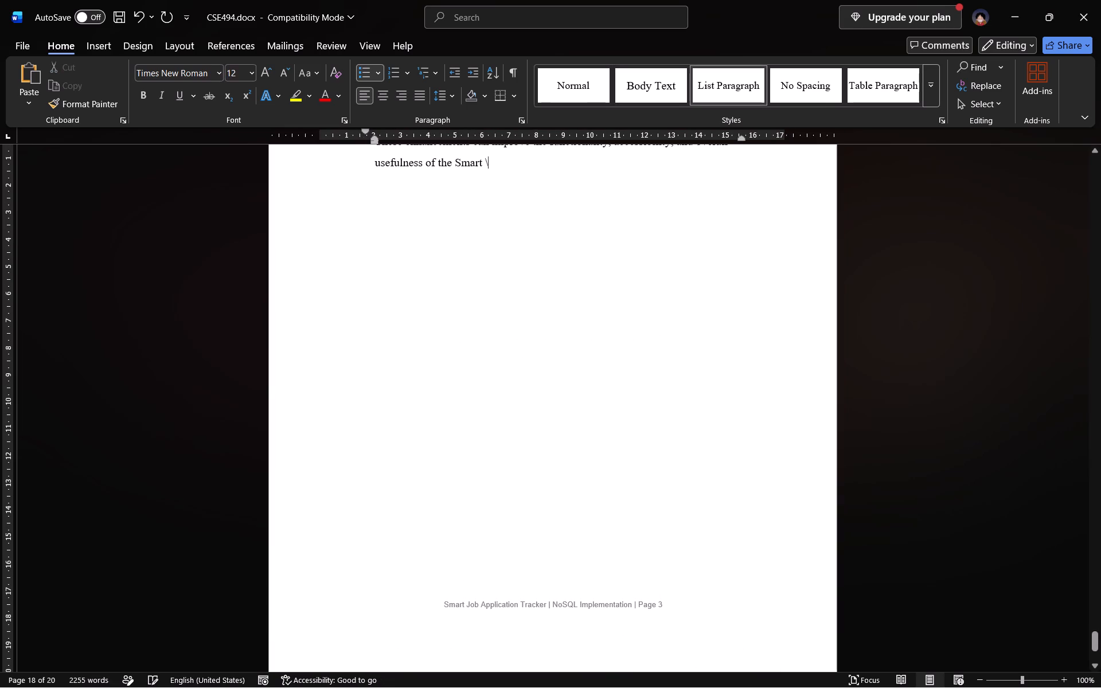
key("BackSpace")
key("BackSpace")
End the last Future Scope bullet with a period after "Smart", undoing the first attempt and re-entering the period.
scroll(339, 471, "up", 1)
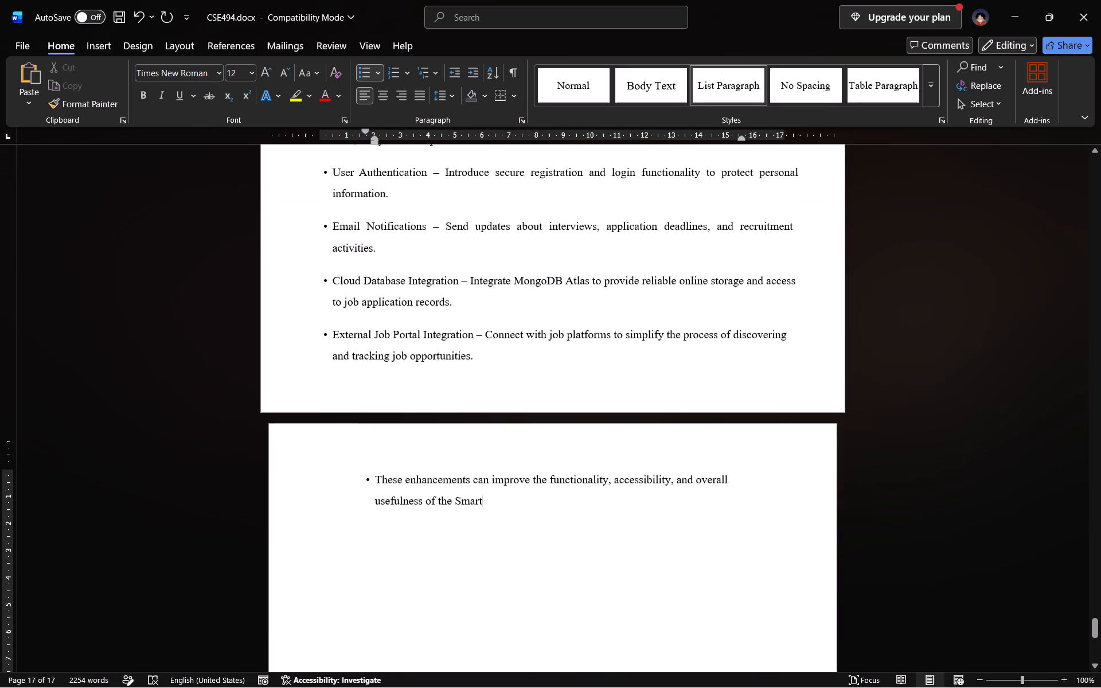
scroll(339, 471, "up", 1)
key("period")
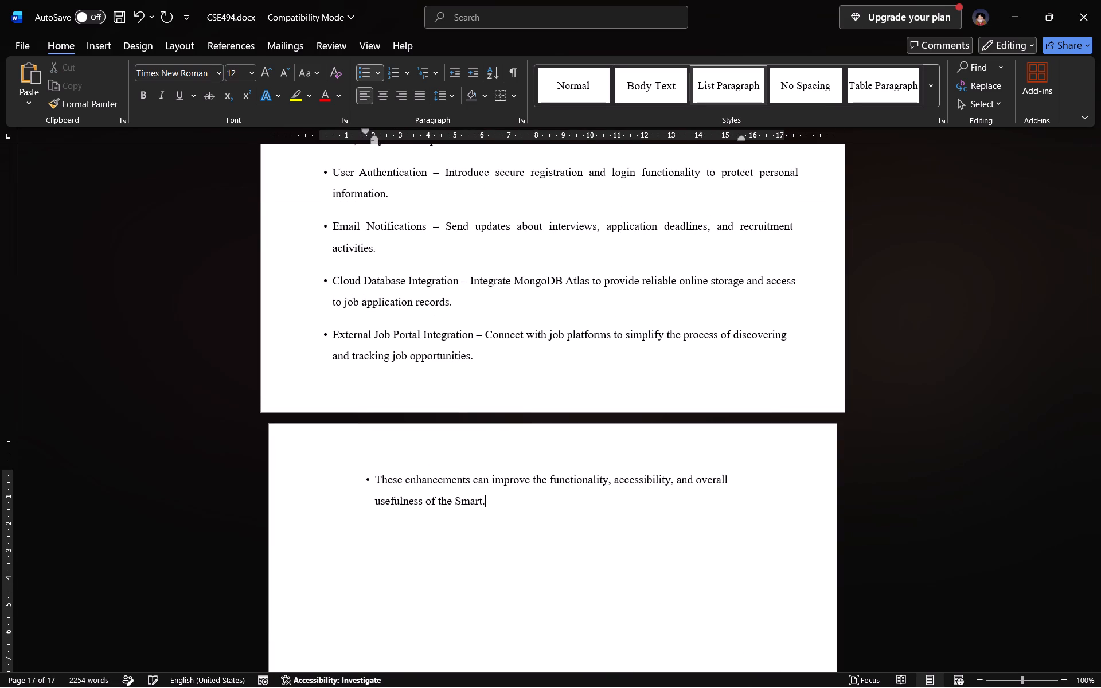
key("ctrl+z")
key("ctrl+z")
key("ctrl+z")
key("ctrl+z")
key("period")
Review the pages of CSE494.docx from Future Scope back through Conclusion to GitHub Repository Integration.
scroll(406, 541, "up", 3)
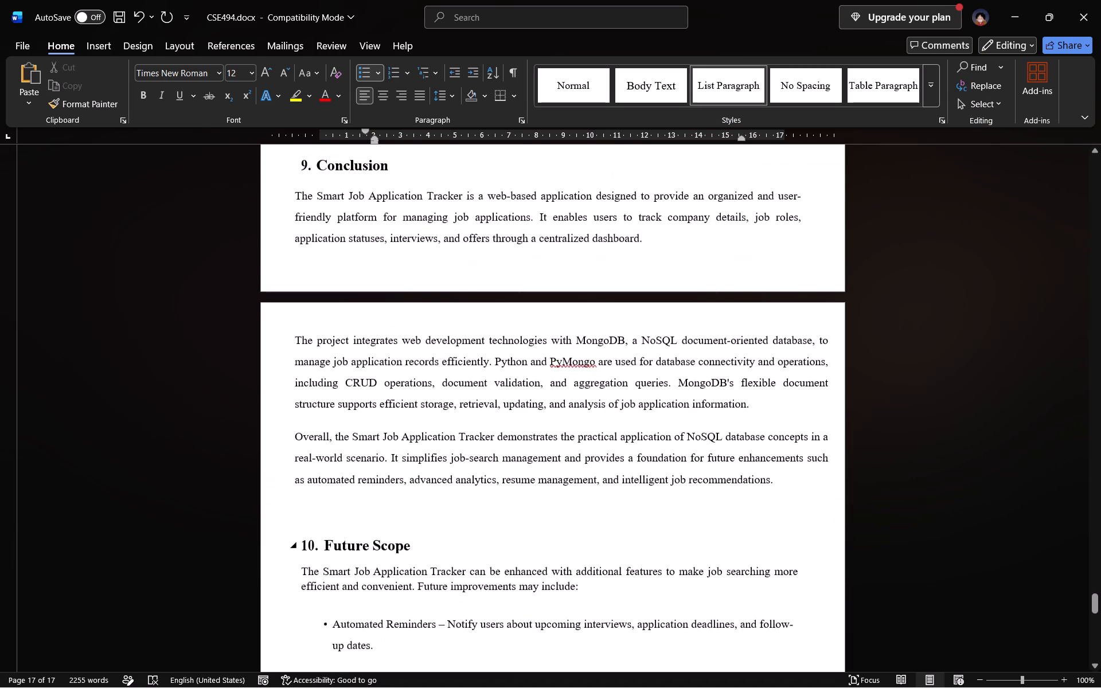
scroll(406, 541, "up", 4)
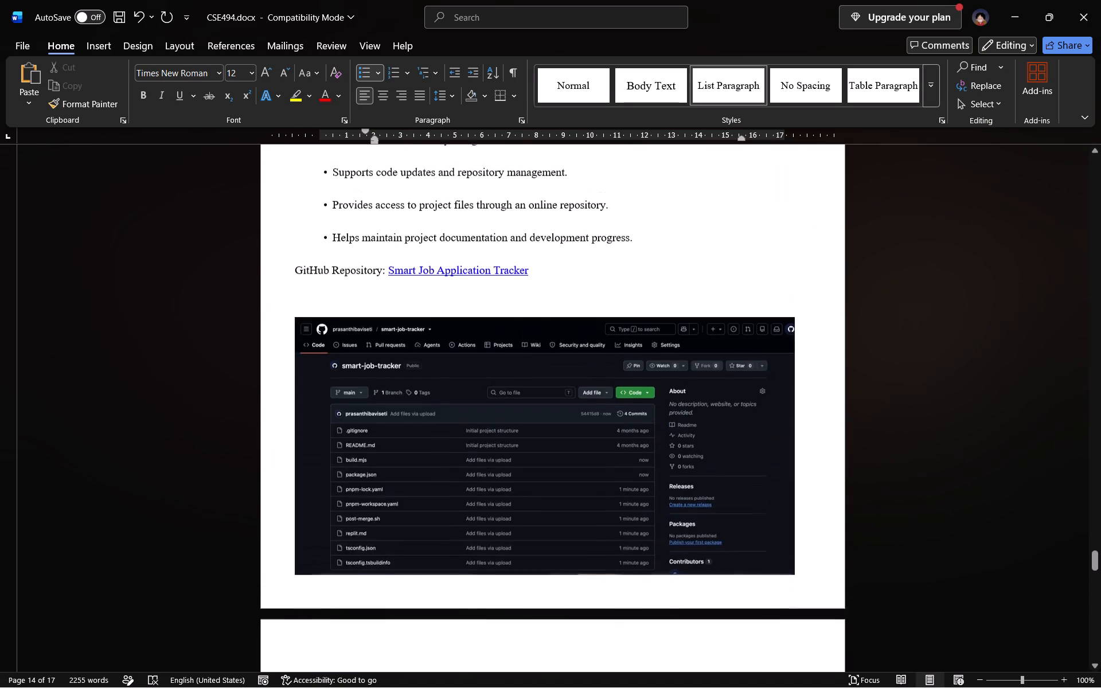
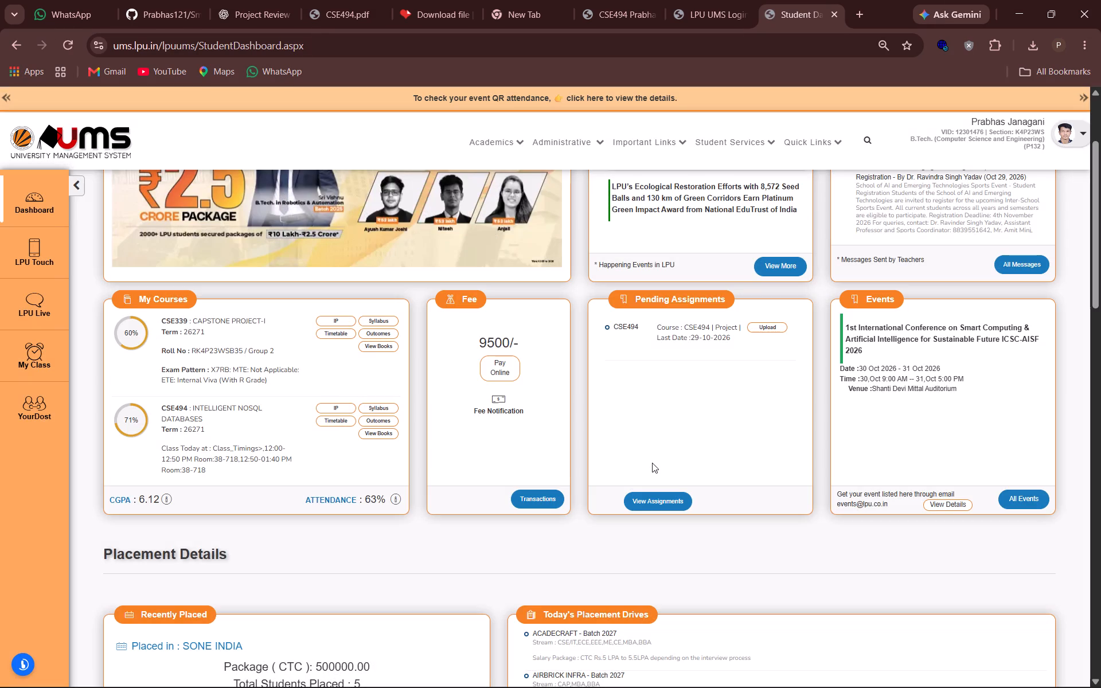
Open the upload page for the pending CSE494 project assignment in UMS.
left_click(775, 328)
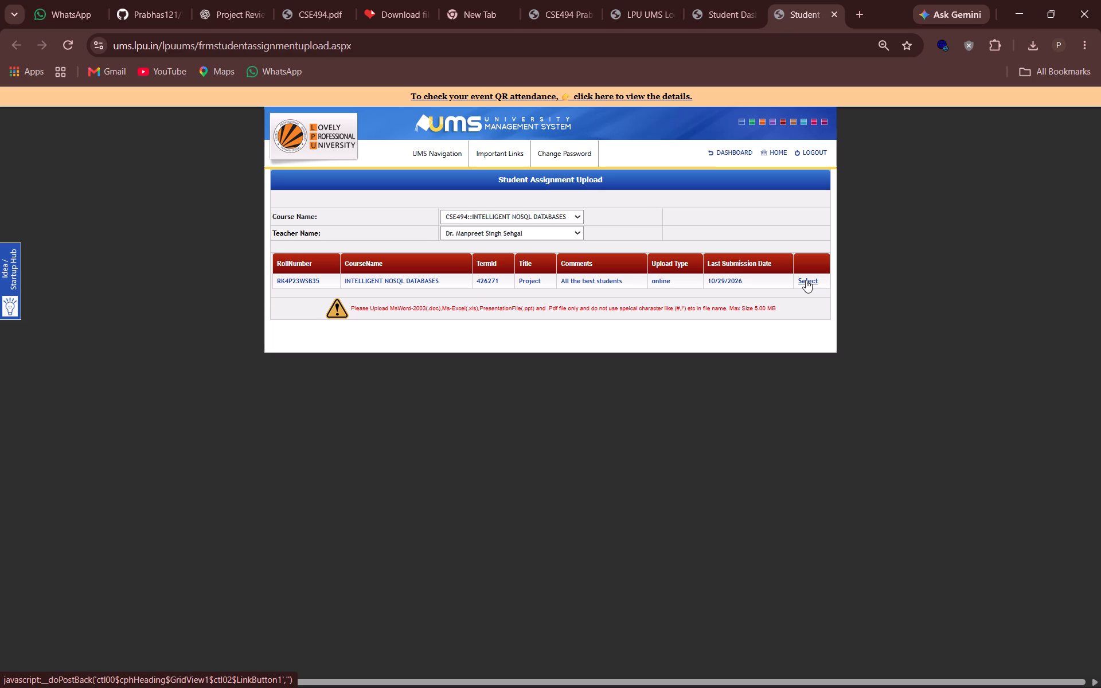
Open the renamed report PDF, the one with the registration number in its file name, from Downloads and review it from cover to Conclusion.
key("alt+Tab")
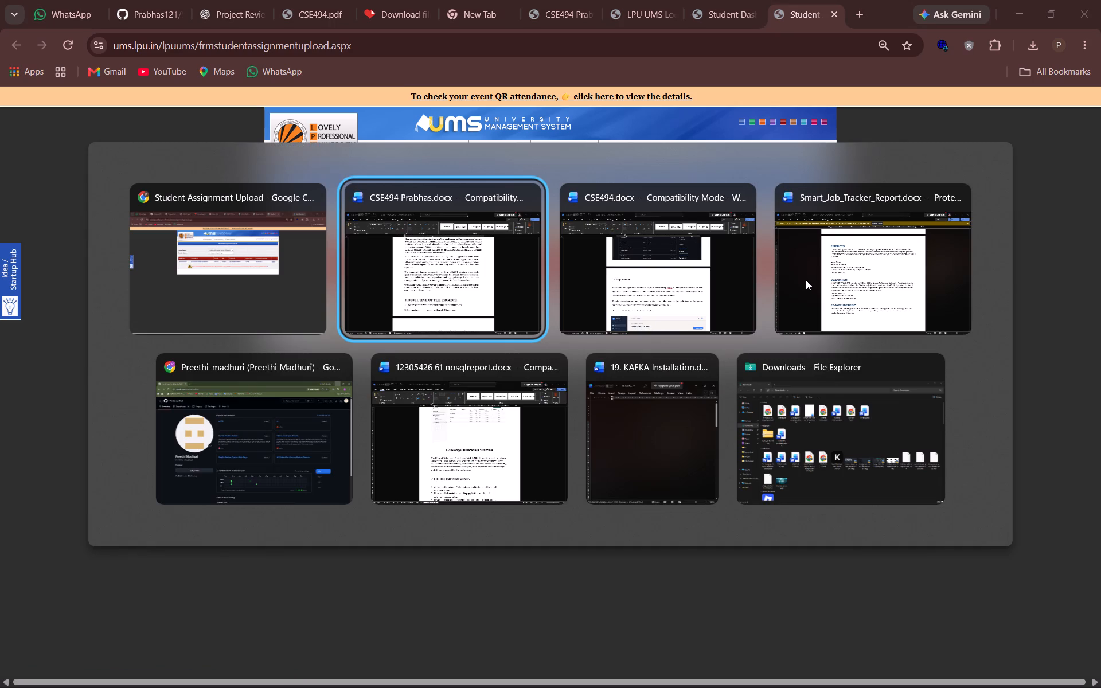
key("alt+Tab")
key("alt+Tab")
key("alt+Tab")
key("alt+Tab")
key("alt+Tab")
key("alt+Tab")
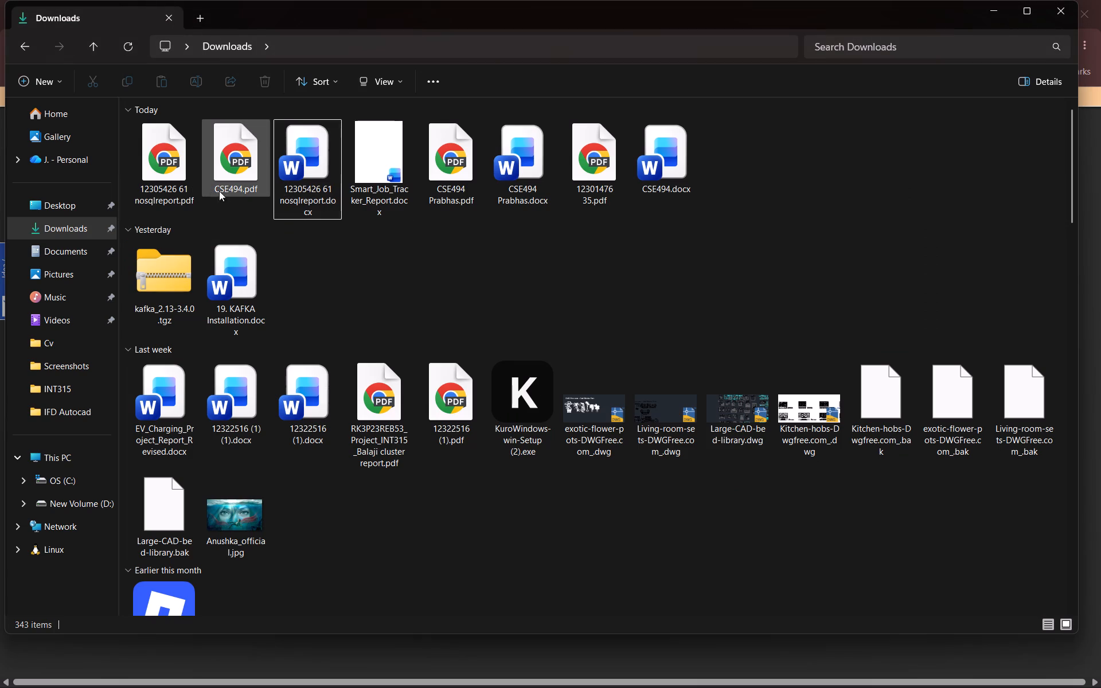
left_click(545, 248)
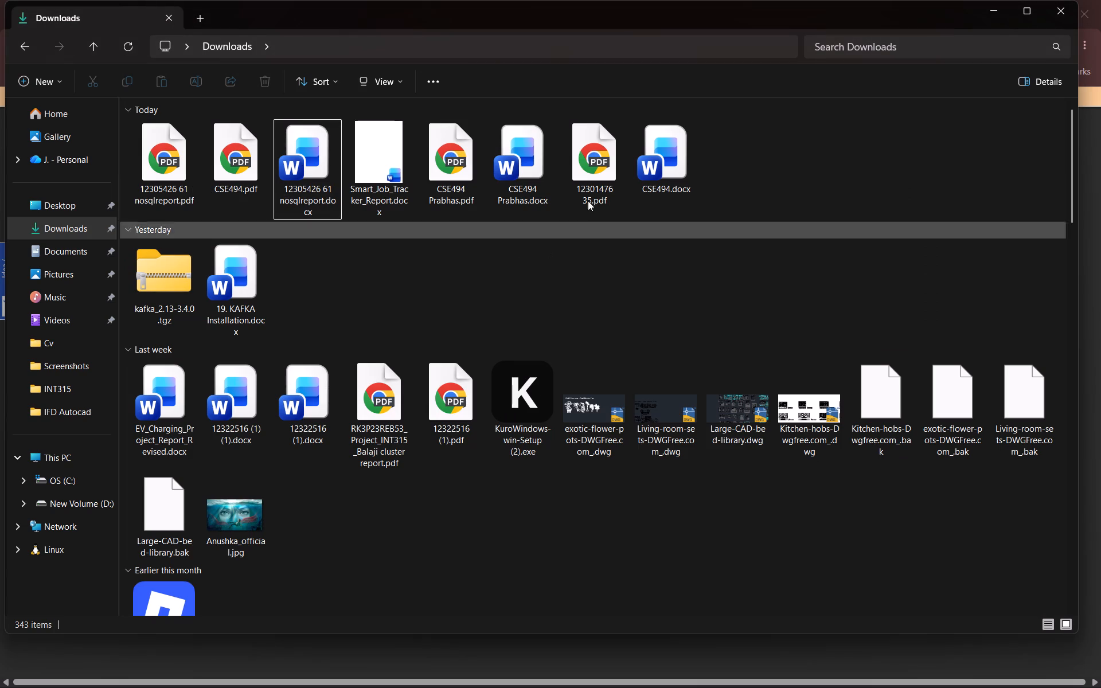
double_click(608, 173)
scroll(631, 361, "down", 1)
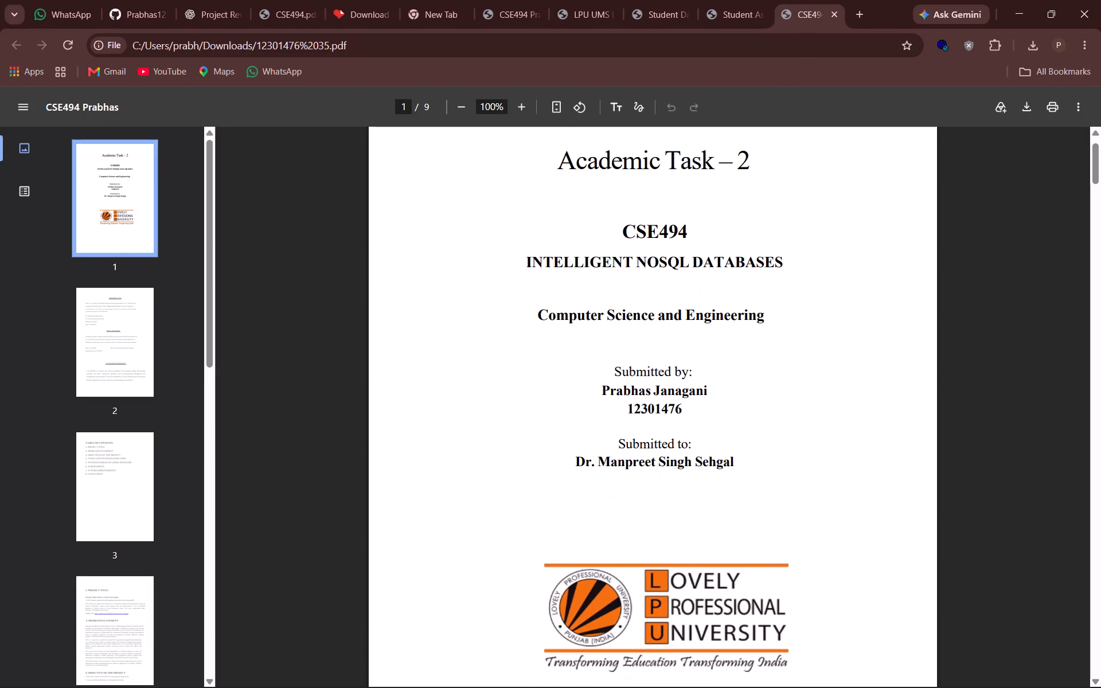
scroll(631, 361, "down", 7)
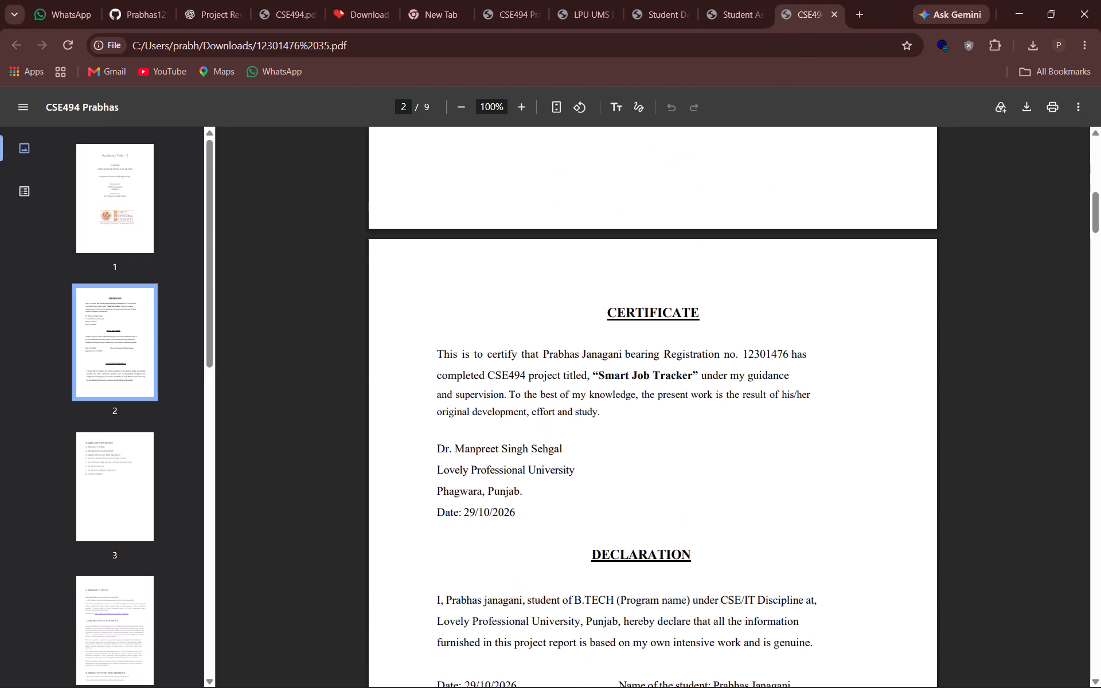
scroll(631, 361, "down", 4)
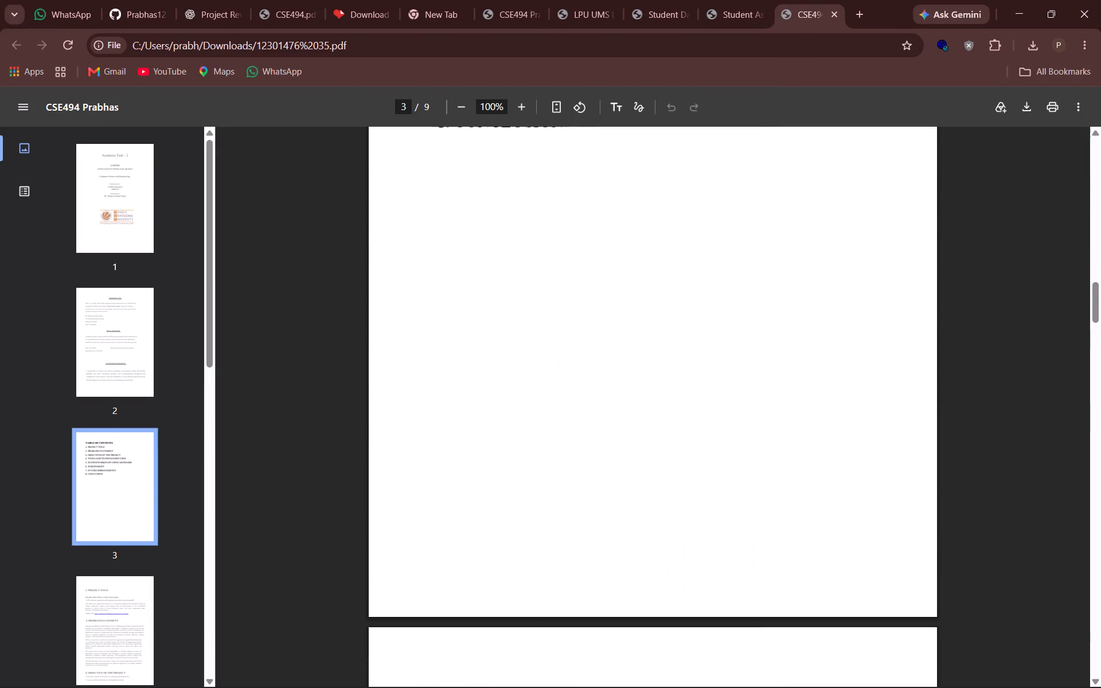
scroll(631, 361, "down", 2)
scroll(631, 361, "up", 1)
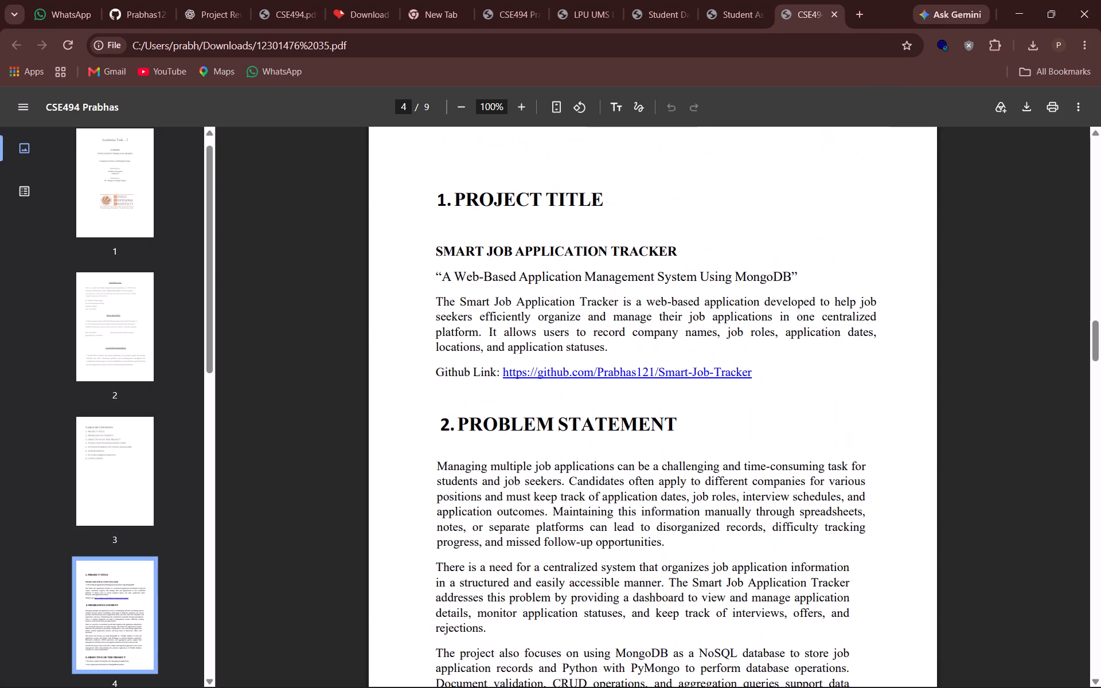
scroll(631, 361, "down", 4)
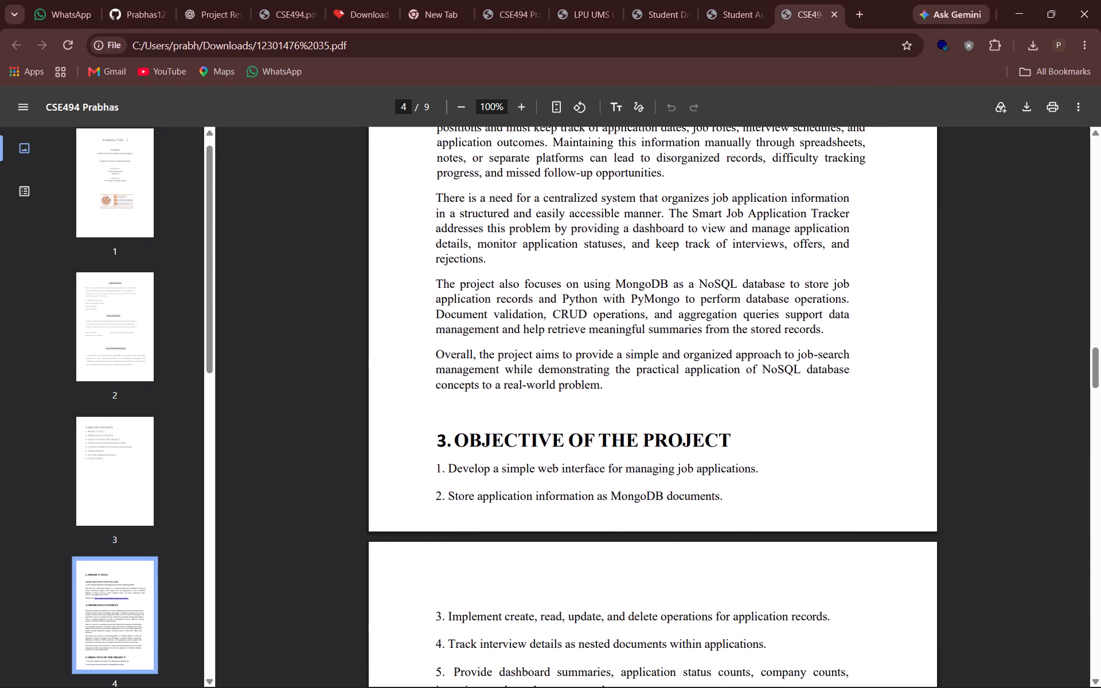
scroll(631, 361, "down", 7)
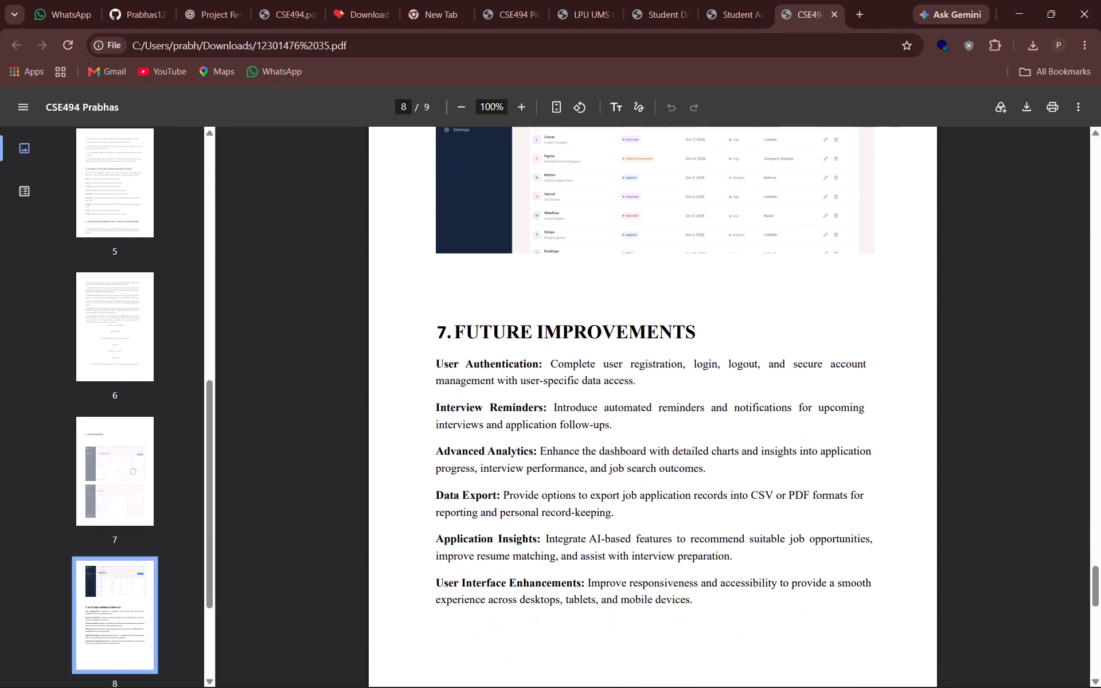
scroll(631, 361, "down", 5)
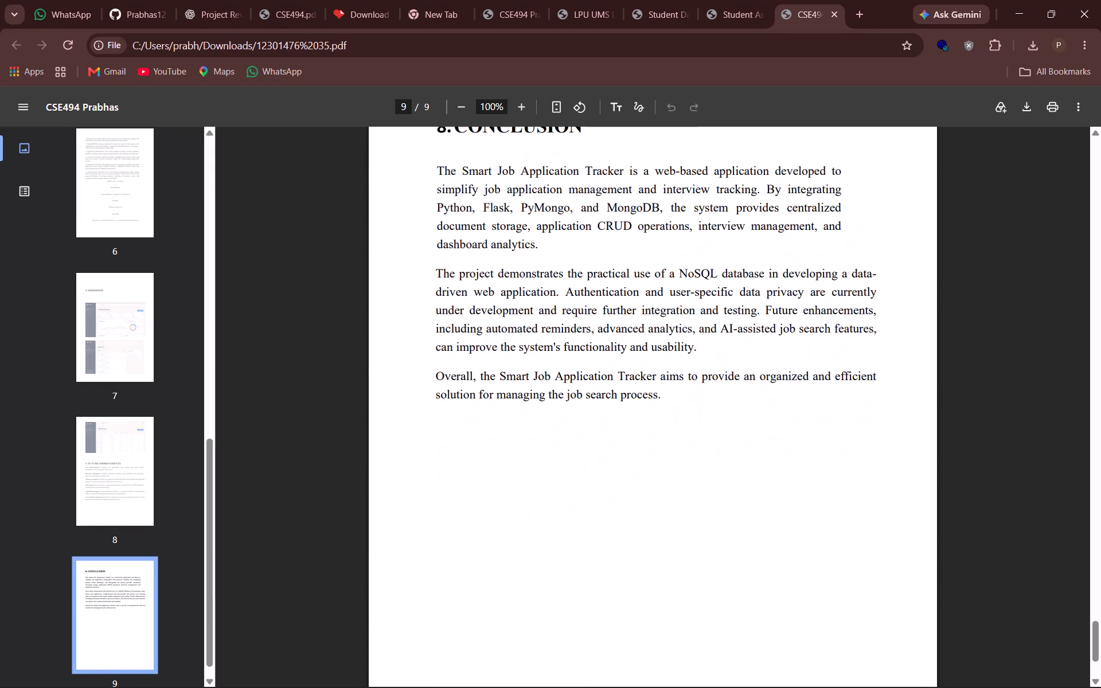
Return to the Student Assignment Upload page and submit the reviewed report PDF from Downloads for the CSE494 Project entry.
key("alt+Tab")
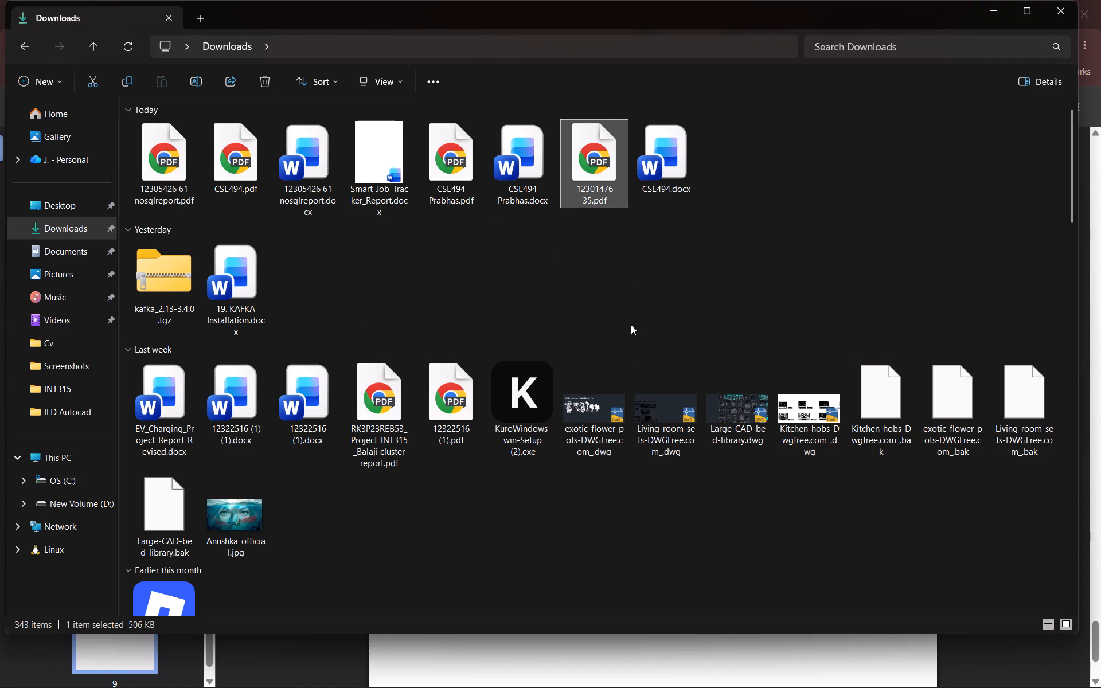
key("alt+Tab")
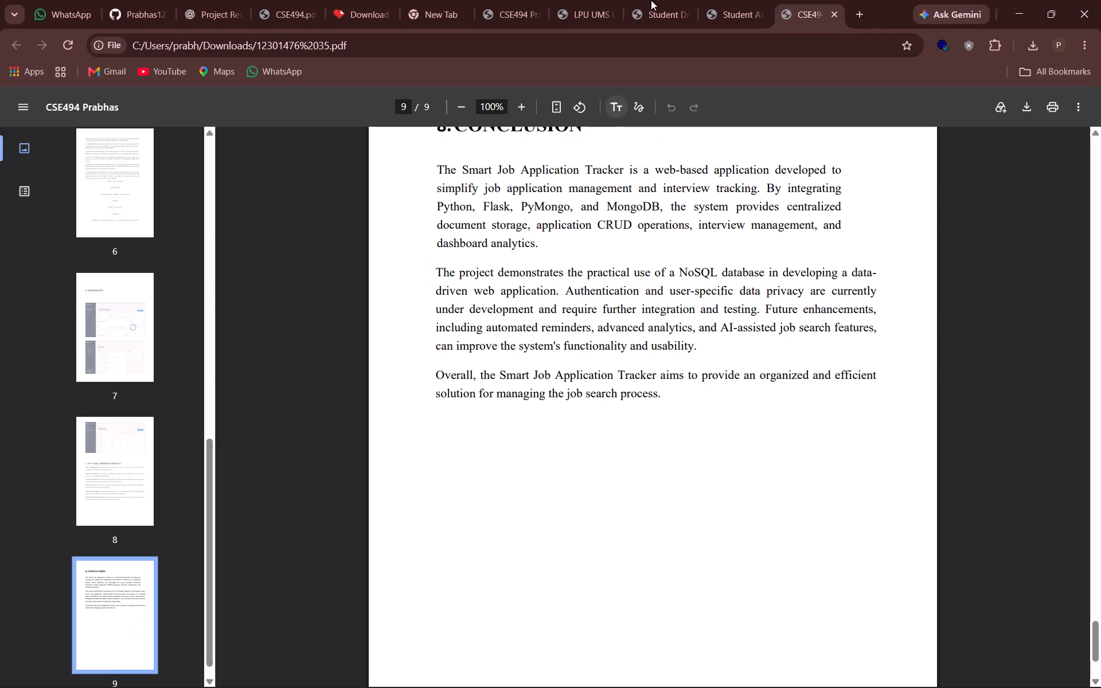
left_click(732, 14)
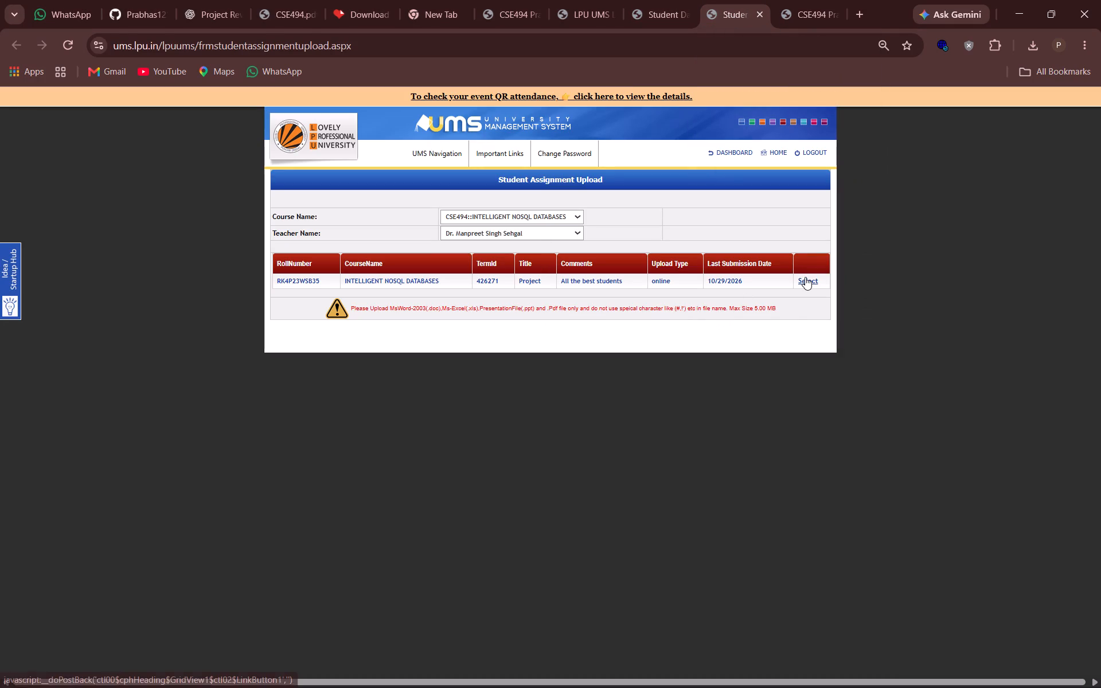
left_click(805, 277)
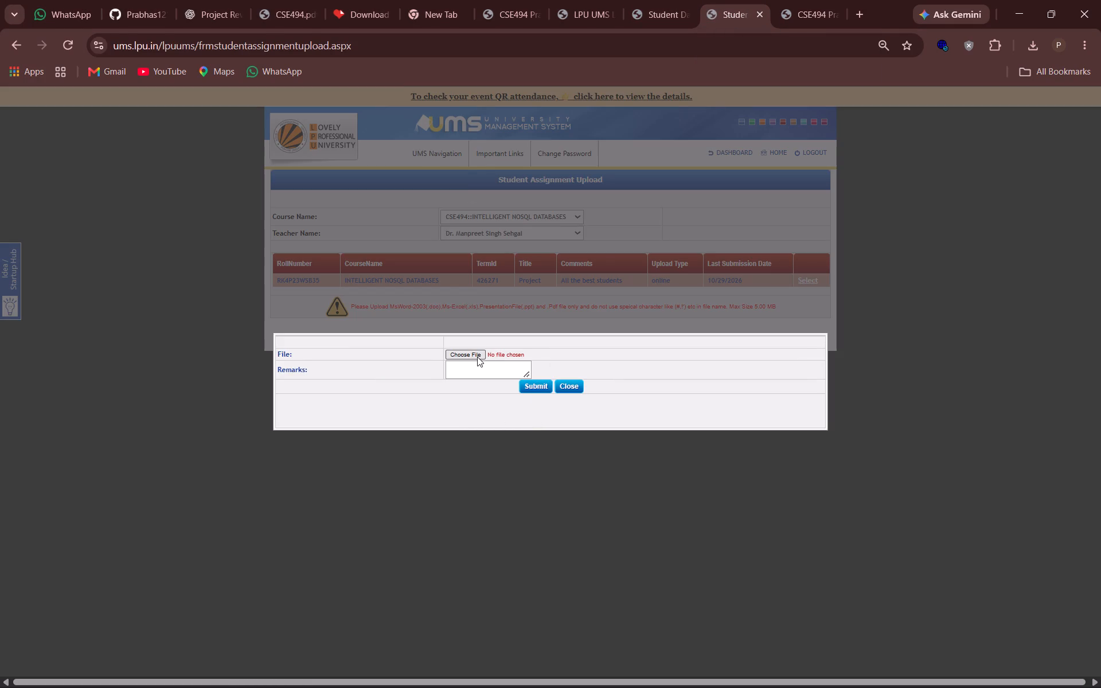
left_click(477, 357)
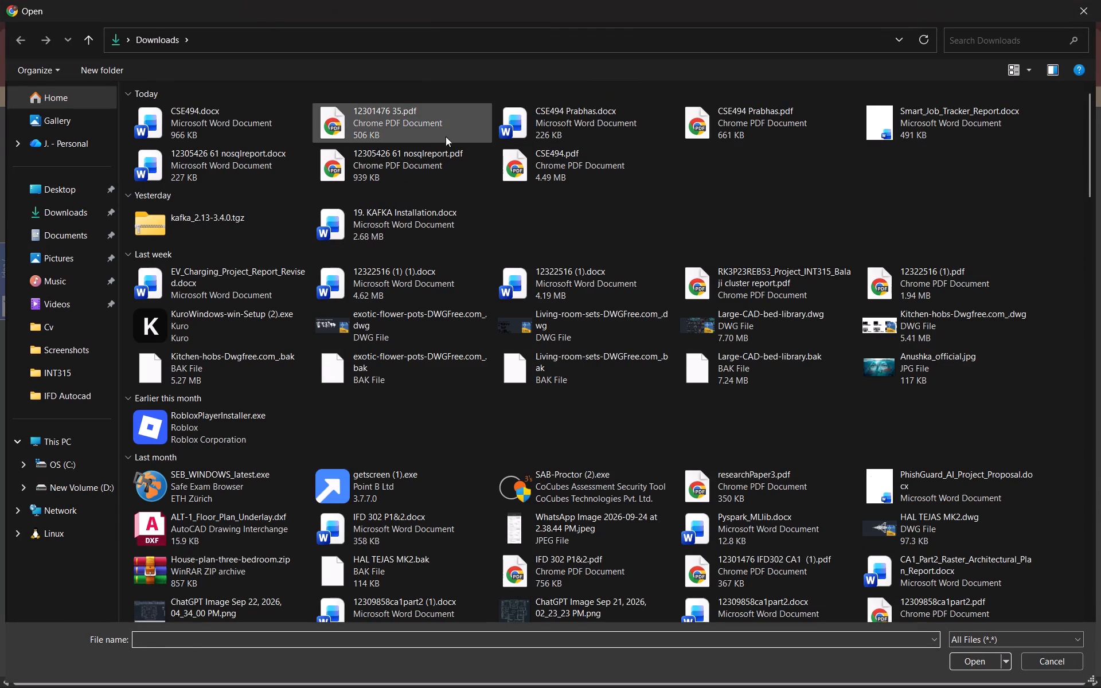
left_click(423, 130)
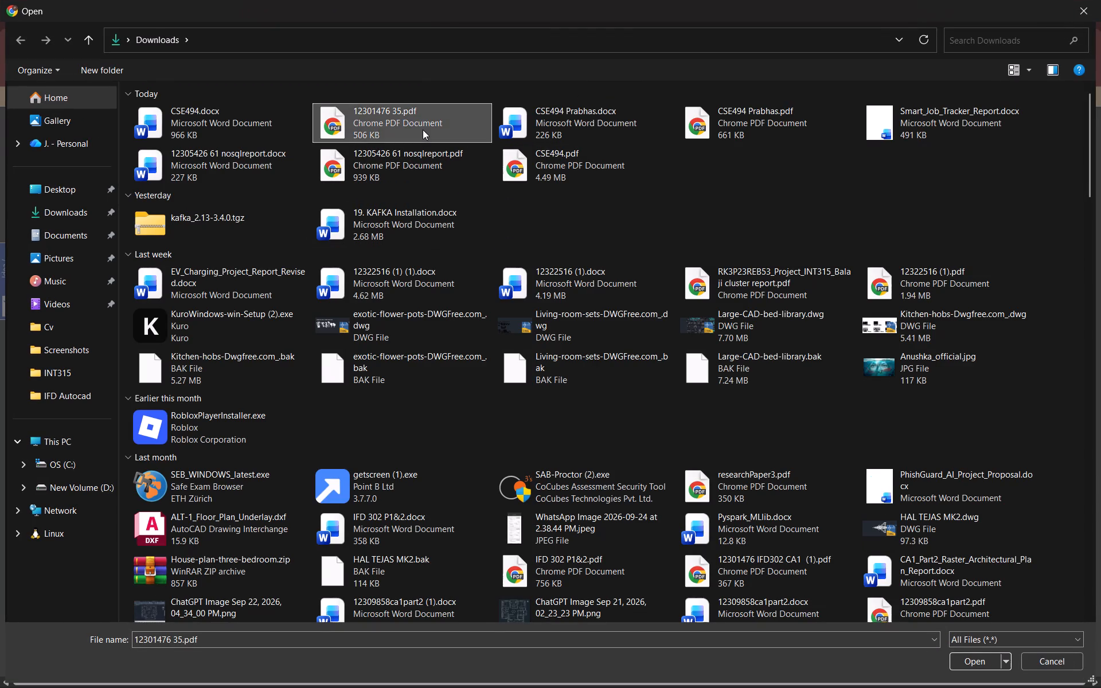
key("Return")
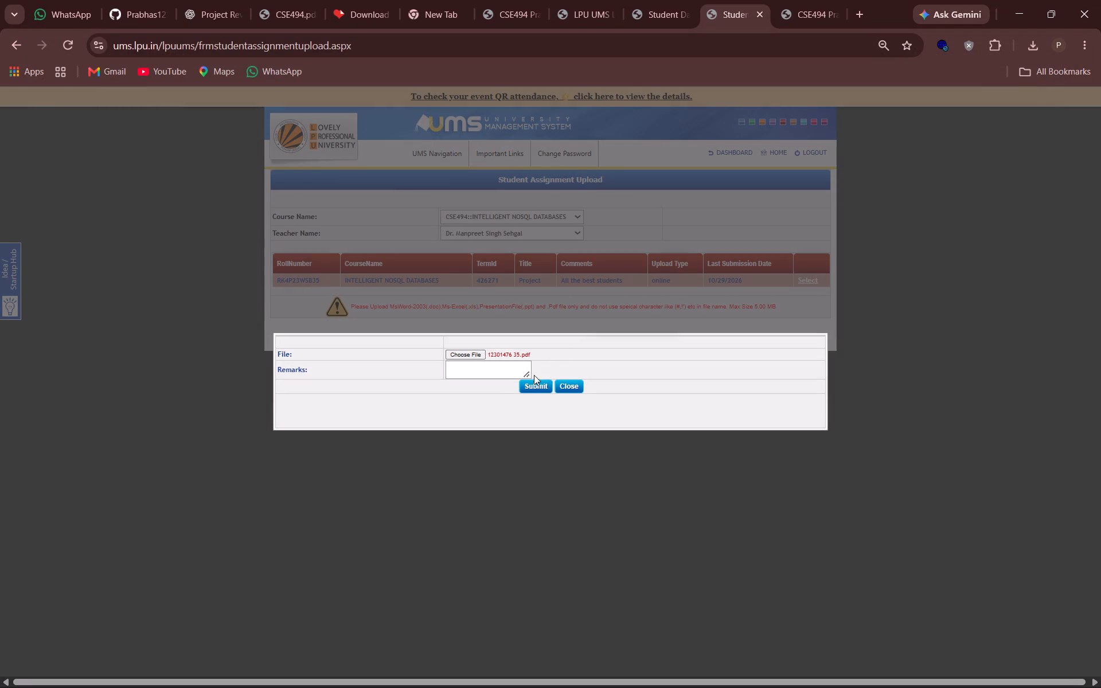
left_click(530, 386)
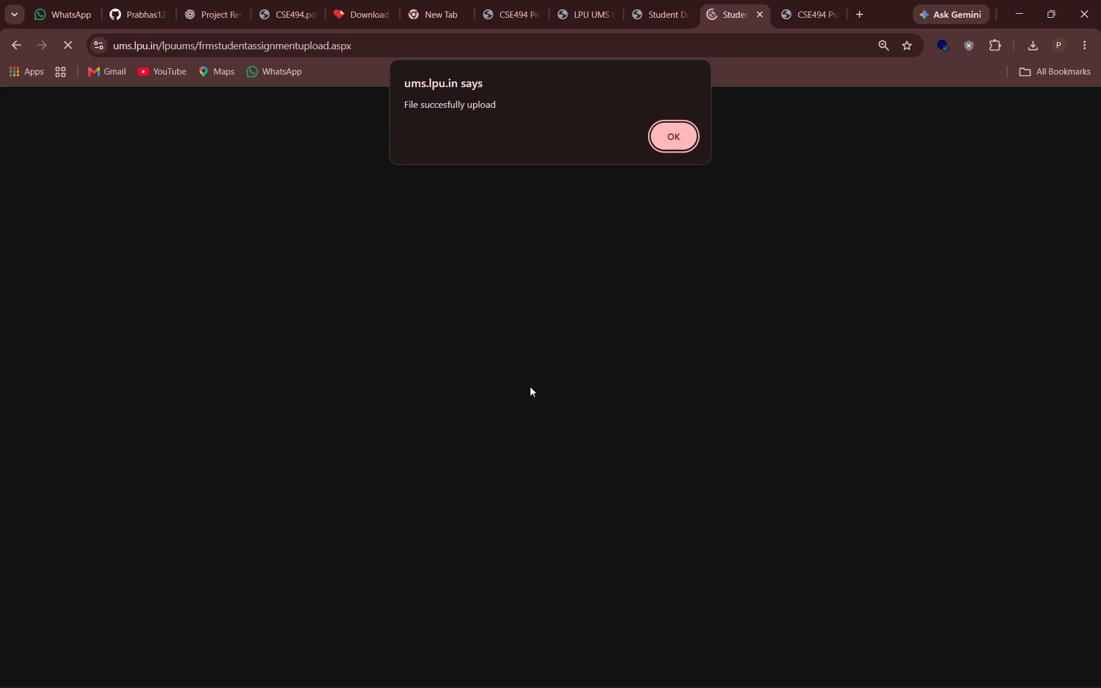
left_click(687, 121)
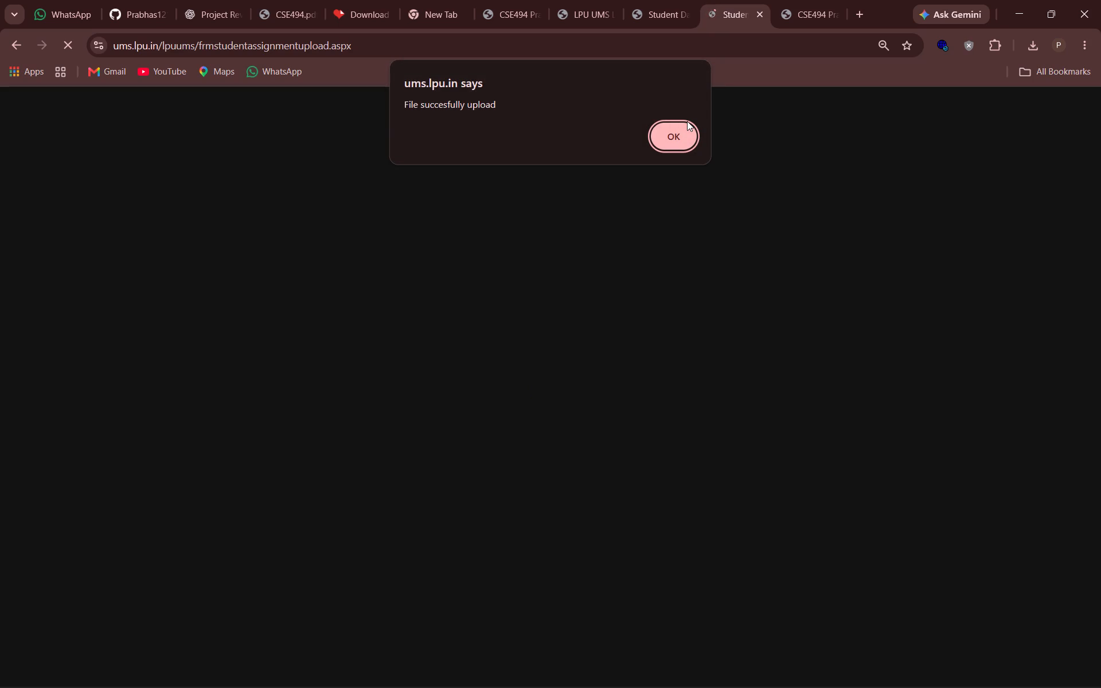
left_click(680, 133)
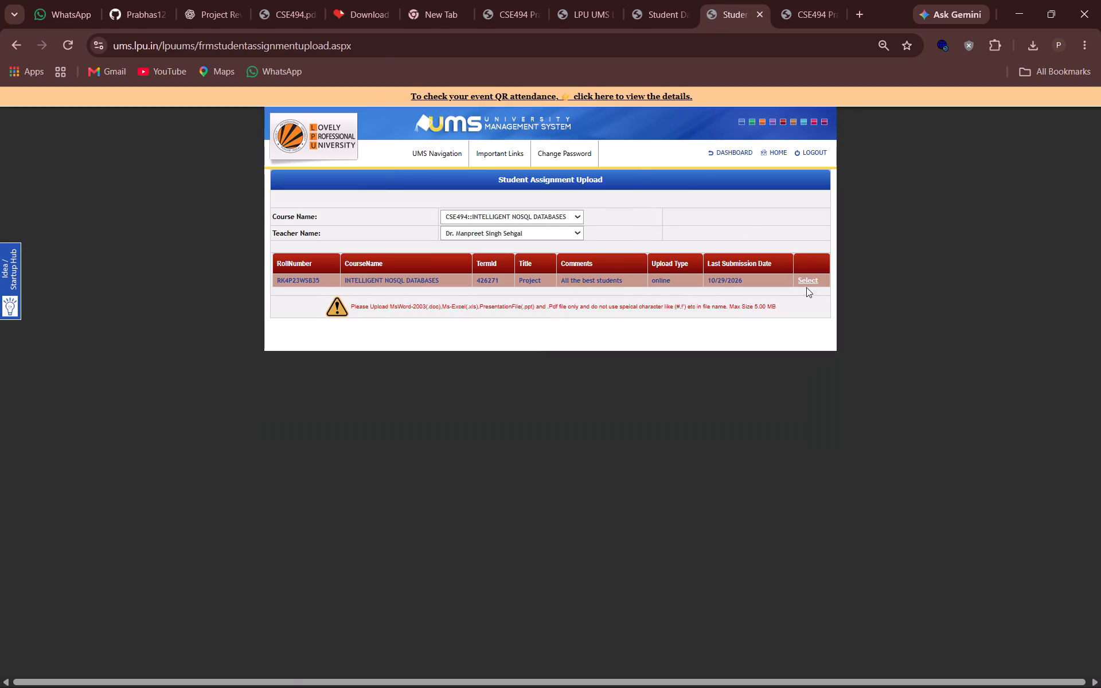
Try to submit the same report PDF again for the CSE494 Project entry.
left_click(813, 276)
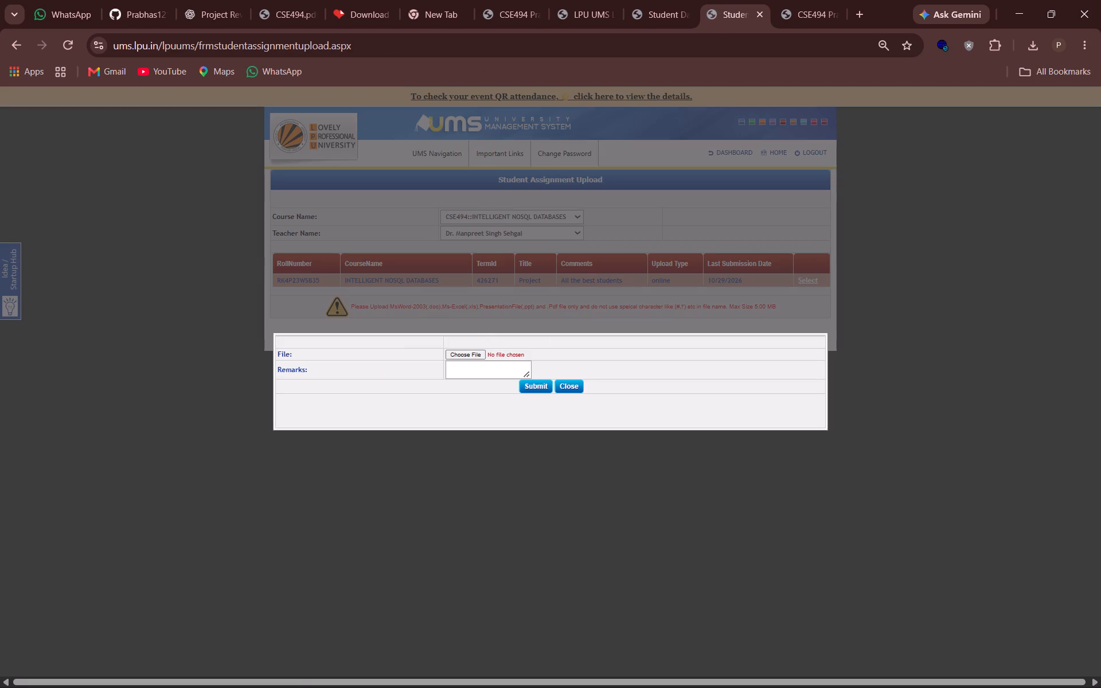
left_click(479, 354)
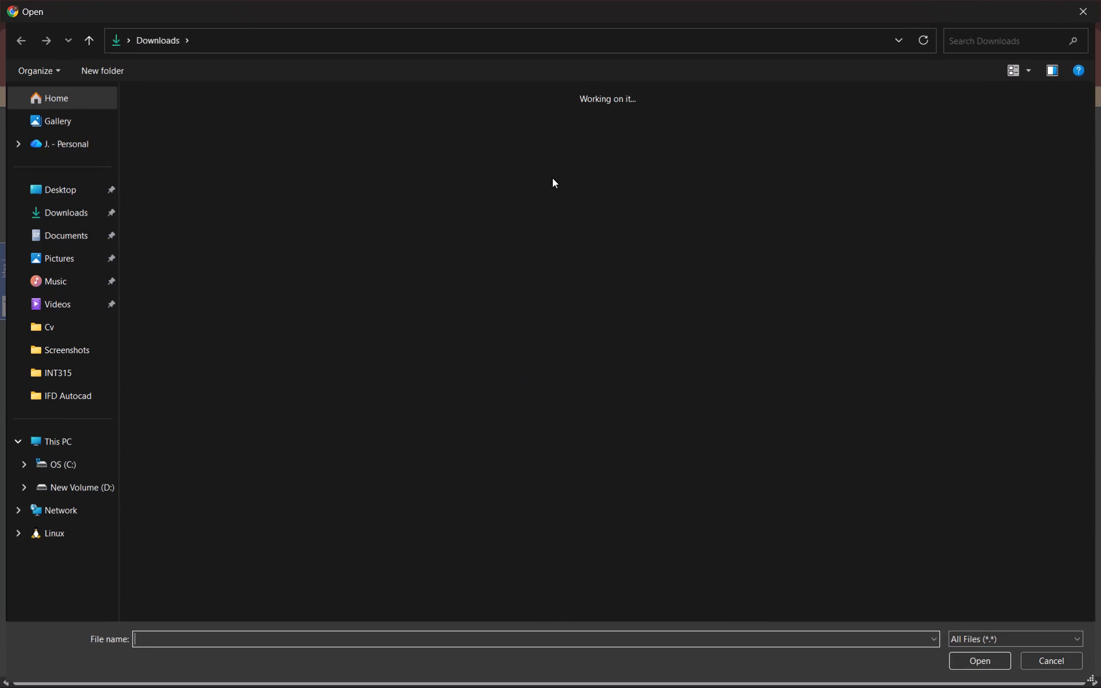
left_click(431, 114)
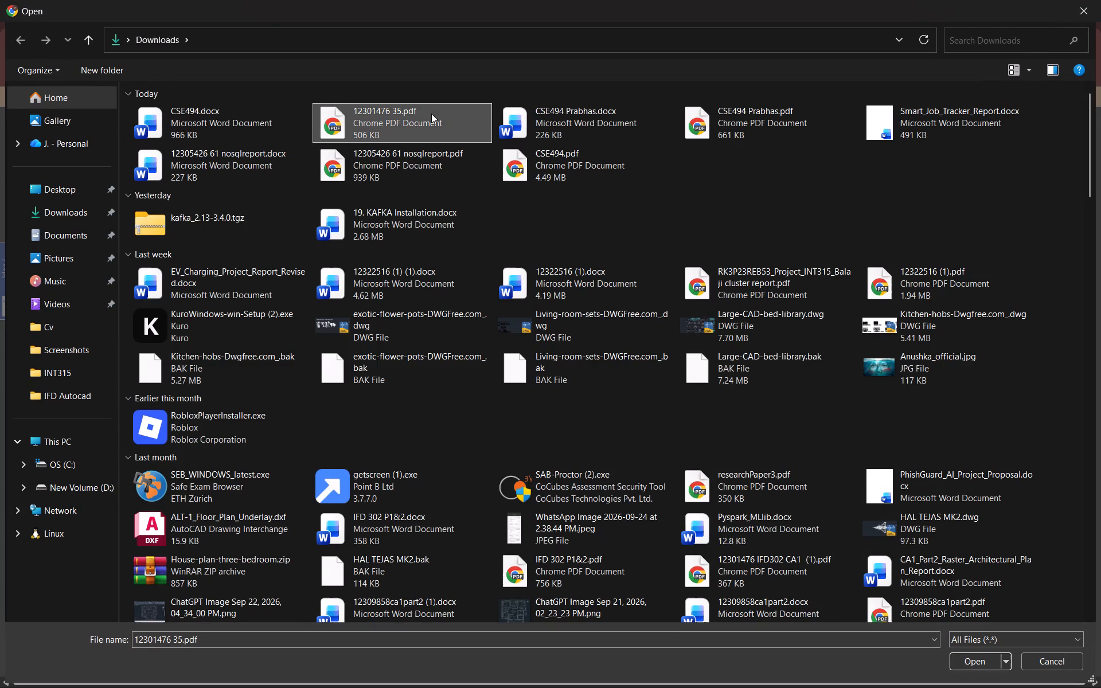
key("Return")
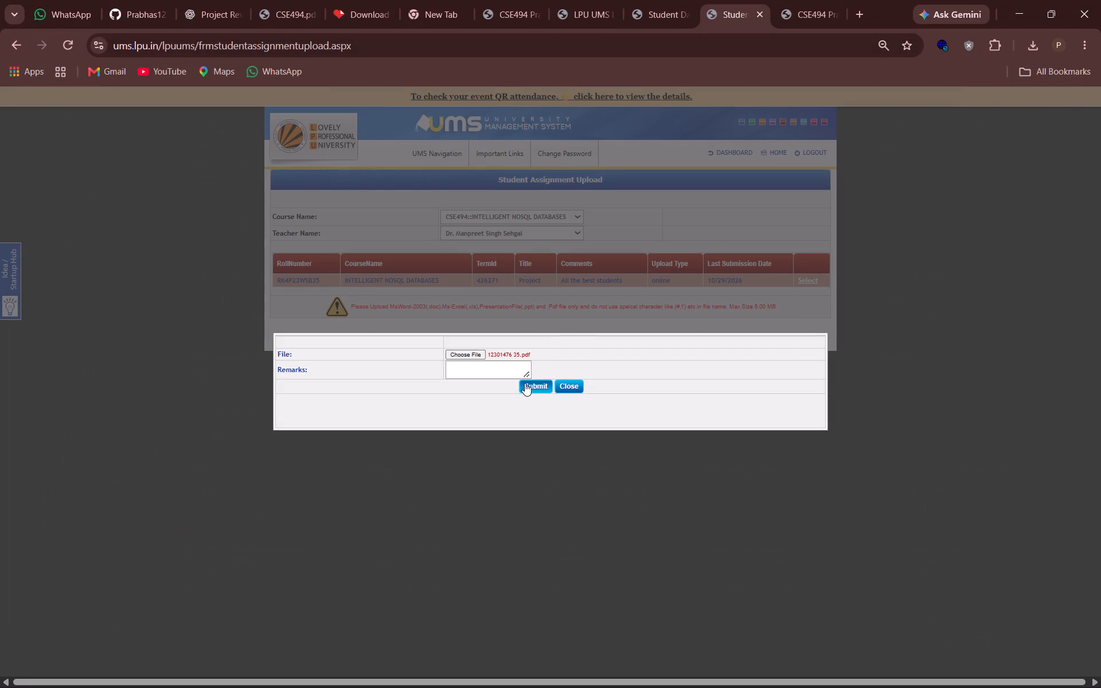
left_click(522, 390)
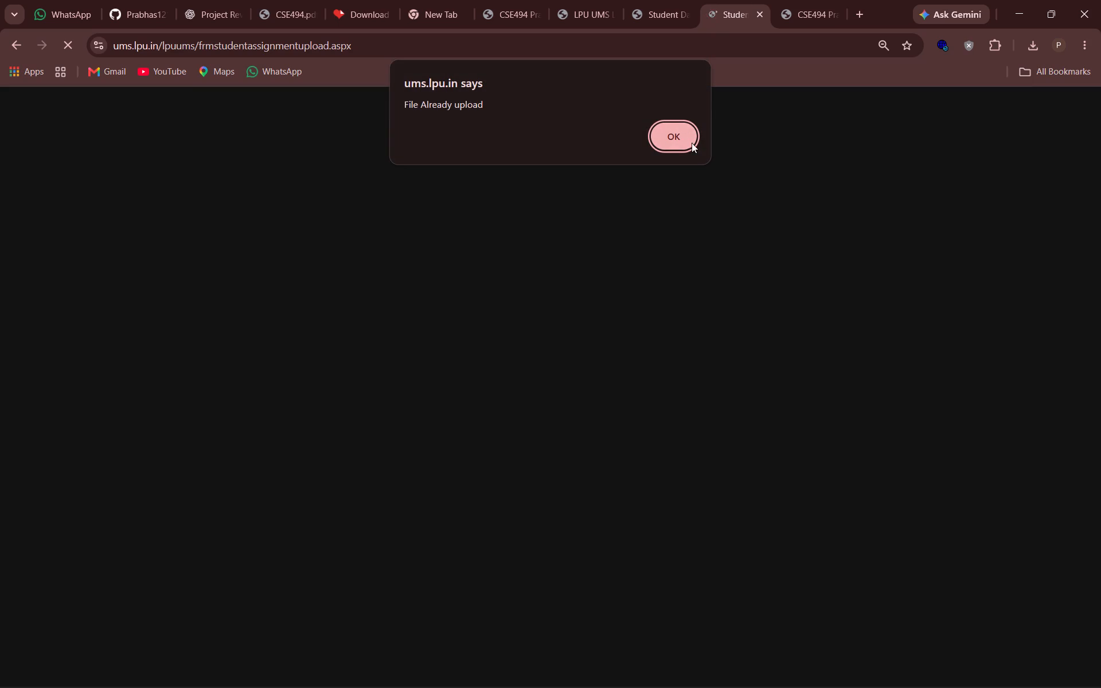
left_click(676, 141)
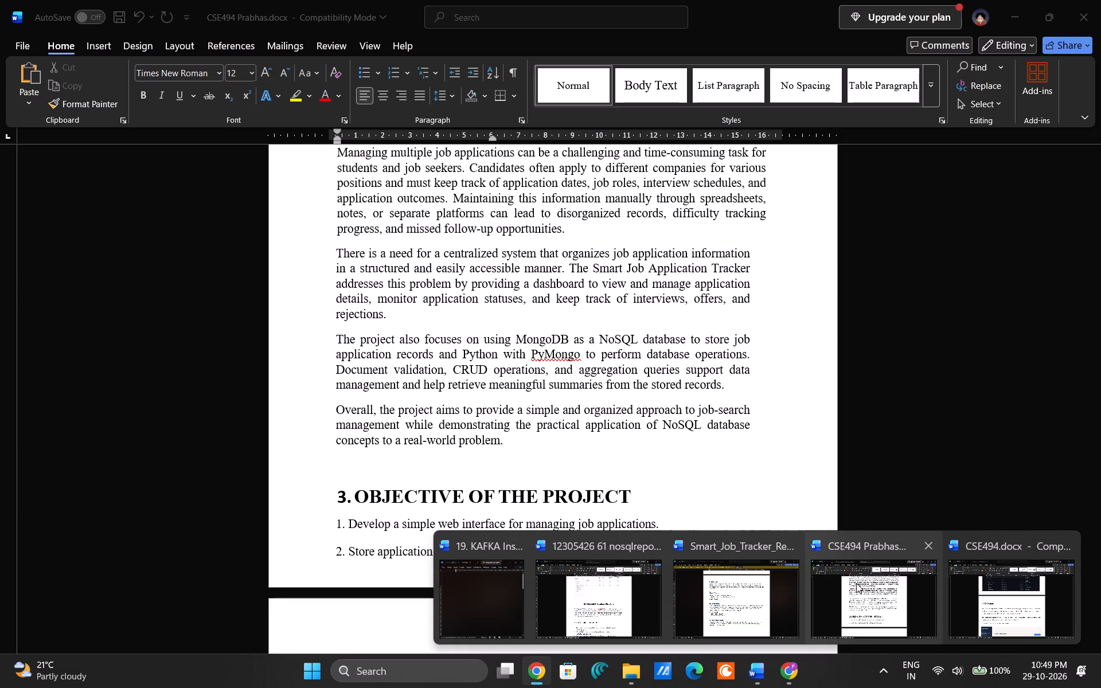
Switch to the CSE494 Prabhas Word report and replace the submitting student's name on the cover page with the new student's given names.
left_click(856, 583)
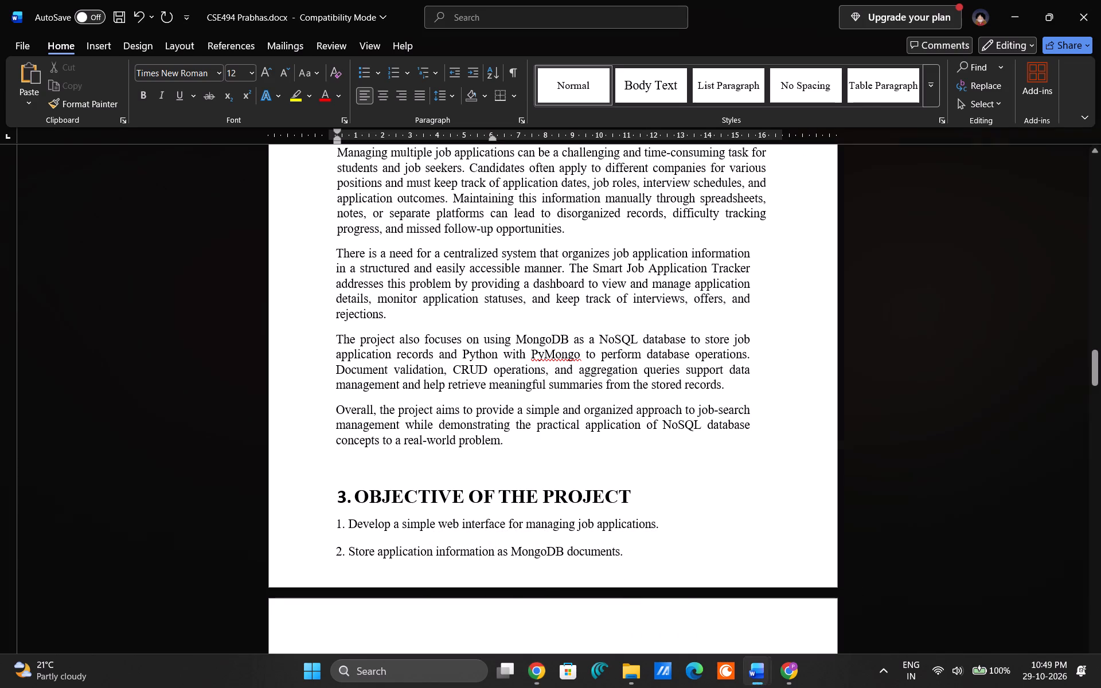
scroll(727, 393, "up", 9)
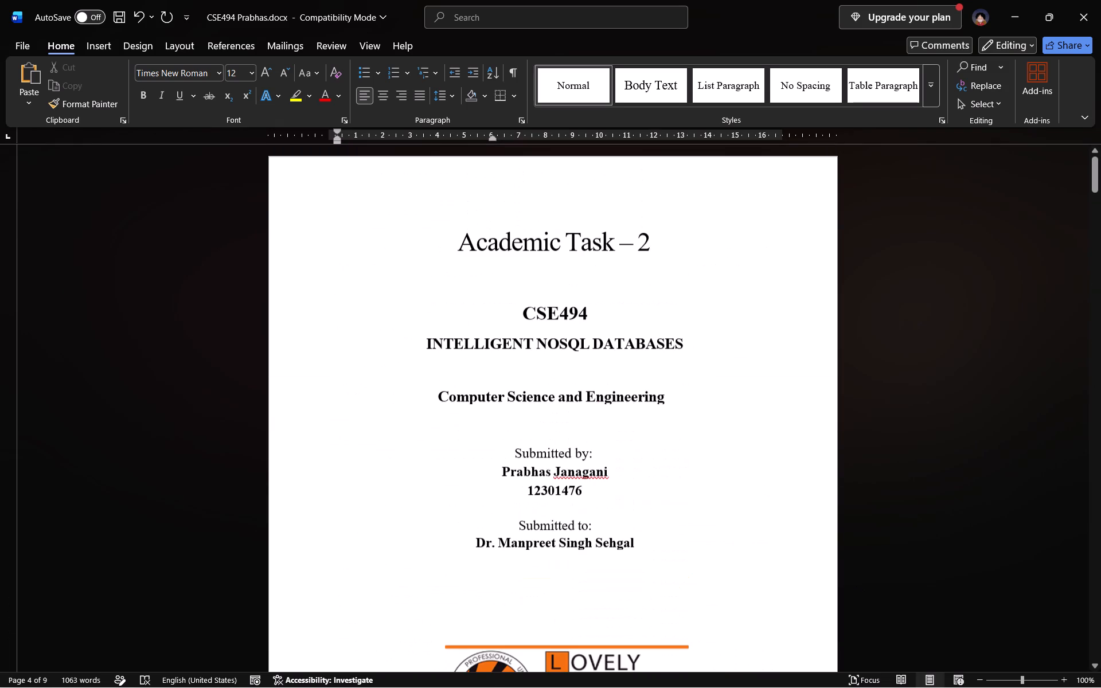
left_click(608, 471)
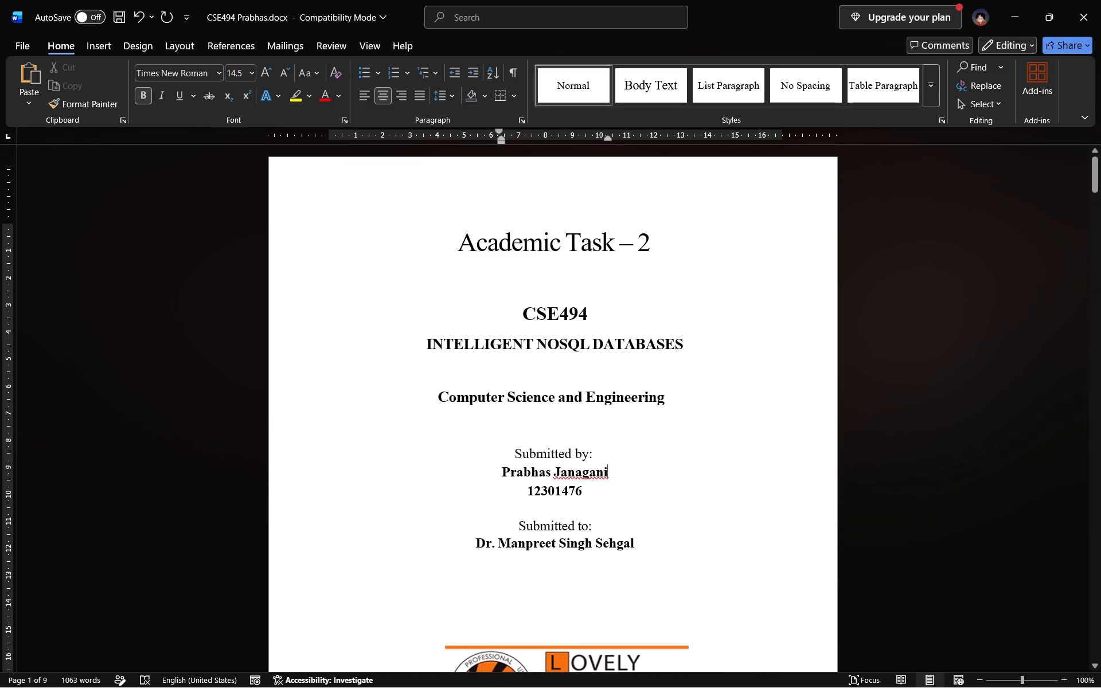
key("BackSpace")
key("BackSpace")
key("BackSpace")
key("BackSpace")
key("BackSpace")
key("BackSpace")
key("BackSpace")
key("BackSpace")
key("BackSpace")
key("BackSpace")
key("BackSpace")
key("BackSpace")
key("BackSpace")
key("BackSpace")
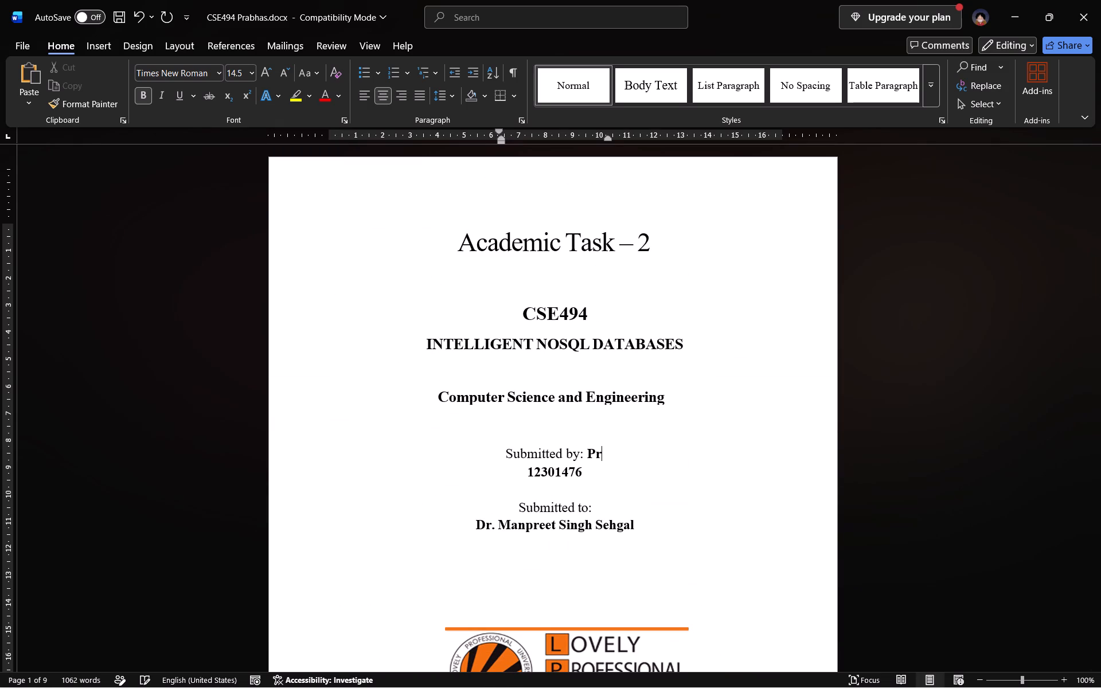
key("BackSpace")
key("BackSpace")
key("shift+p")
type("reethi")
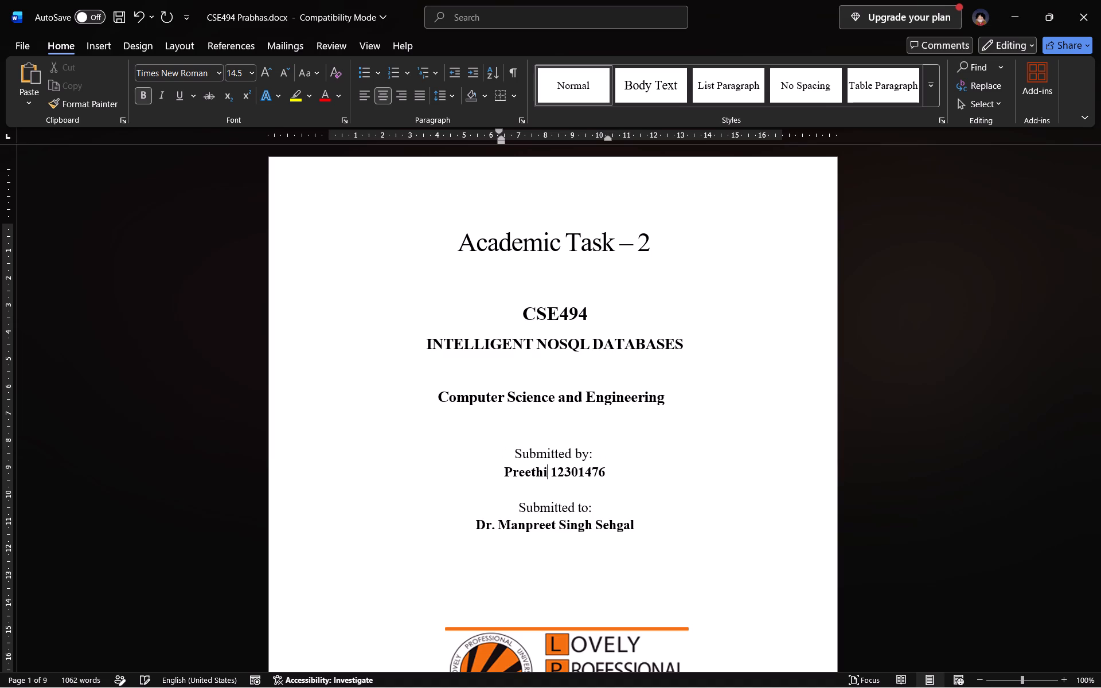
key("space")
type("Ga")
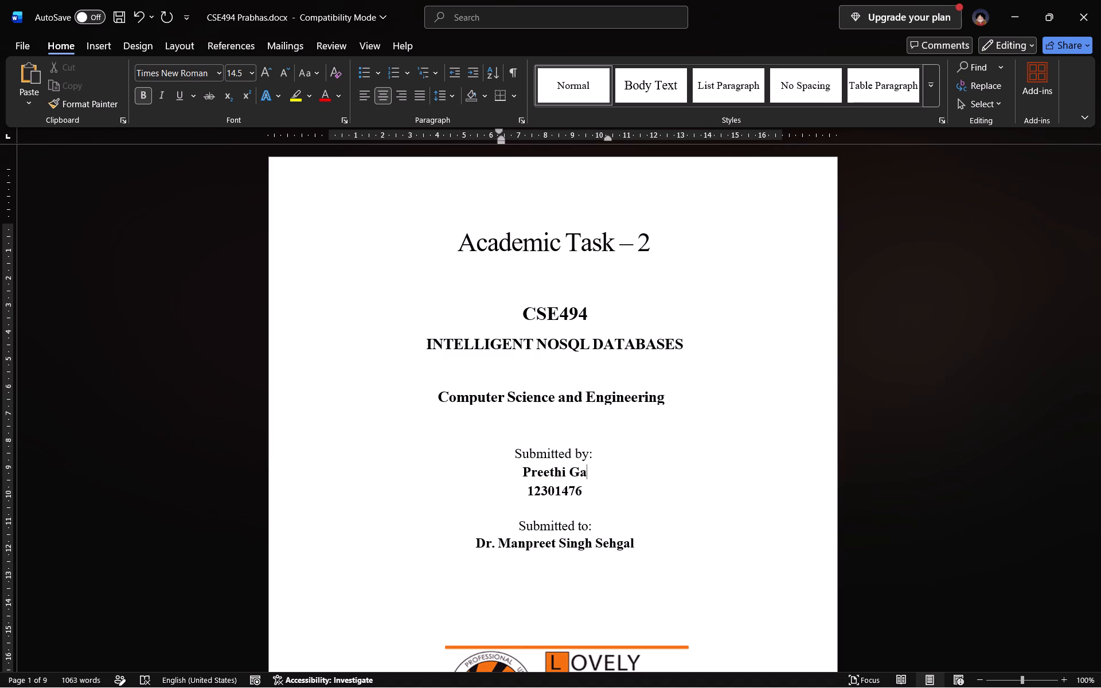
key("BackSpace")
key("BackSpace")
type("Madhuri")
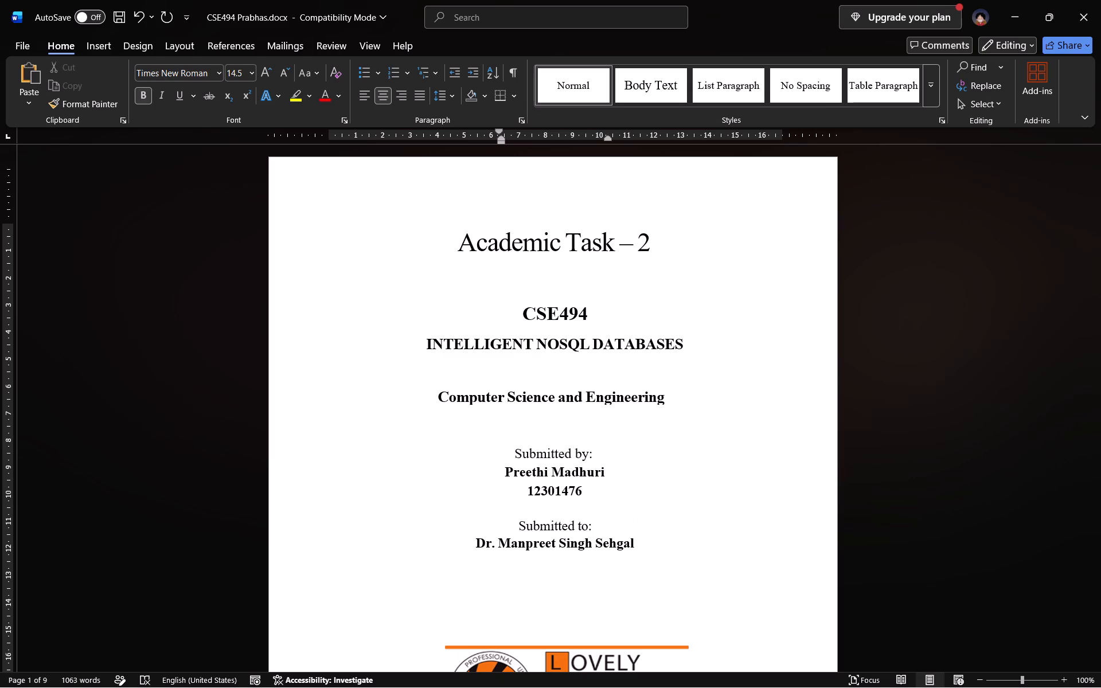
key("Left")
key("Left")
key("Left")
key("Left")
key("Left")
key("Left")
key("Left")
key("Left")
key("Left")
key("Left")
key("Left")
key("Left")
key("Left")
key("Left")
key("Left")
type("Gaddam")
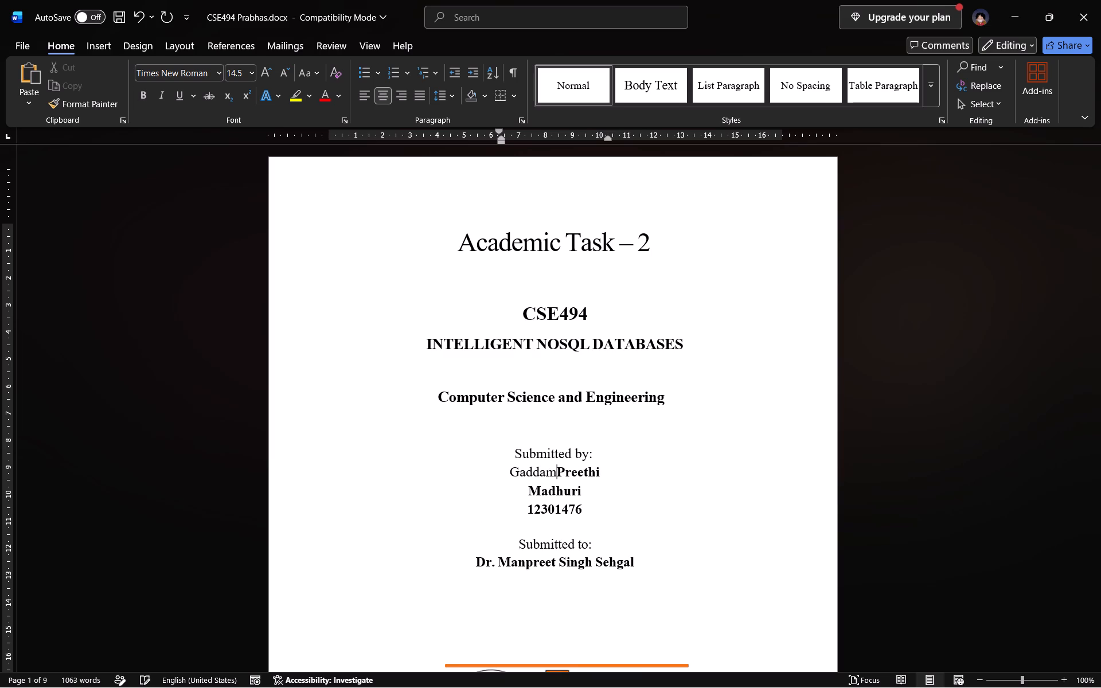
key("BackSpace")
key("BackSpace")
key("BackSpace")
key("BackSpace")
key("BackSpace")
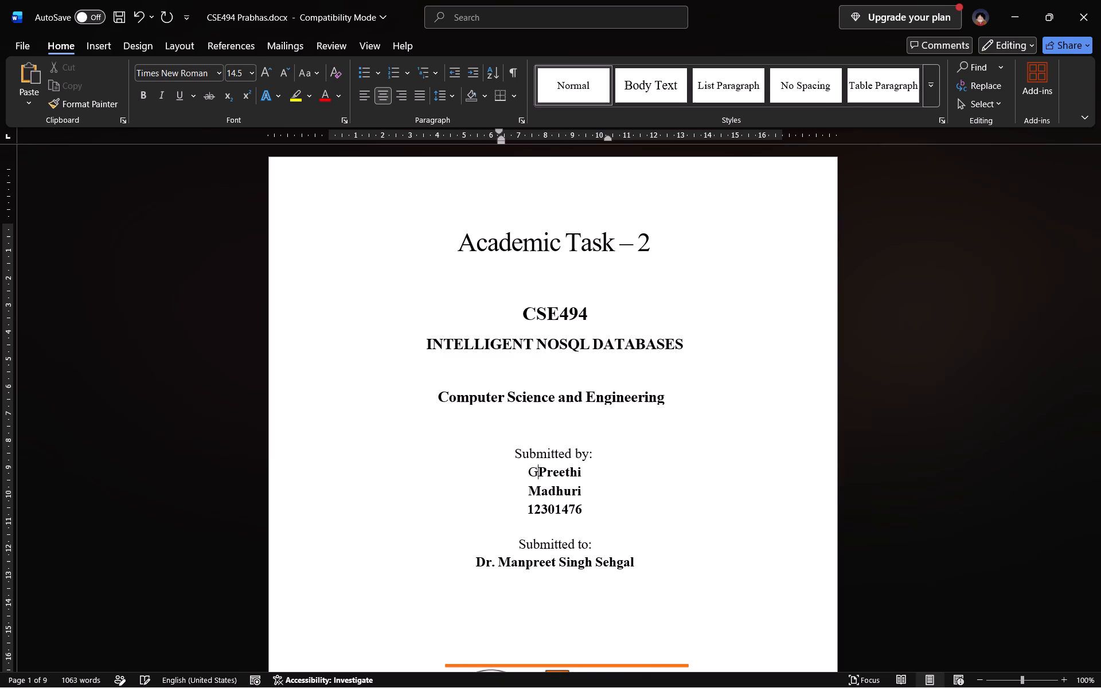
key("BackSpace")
Add the new student's surname in bold before the given names, keeping the name on its own line below "Submitted by:".
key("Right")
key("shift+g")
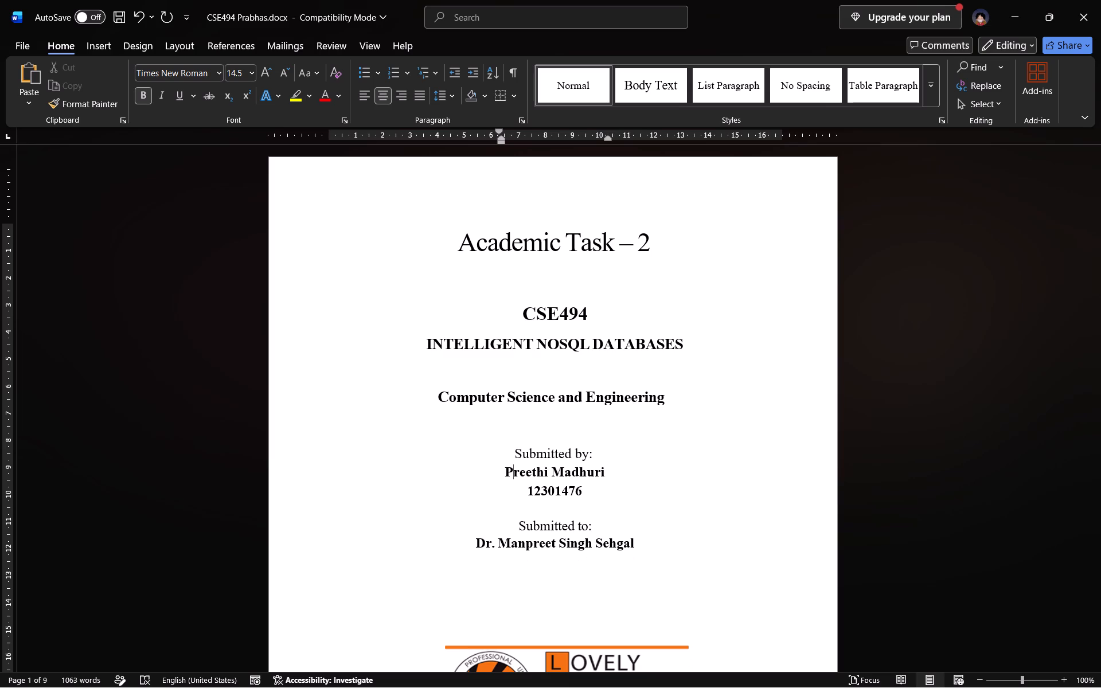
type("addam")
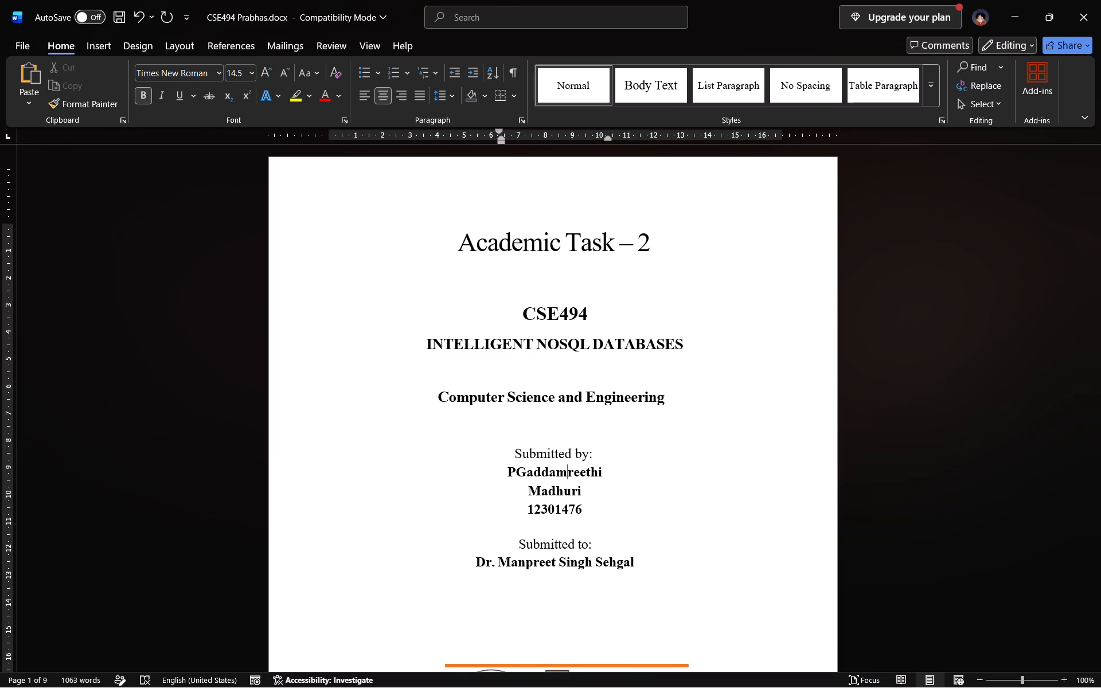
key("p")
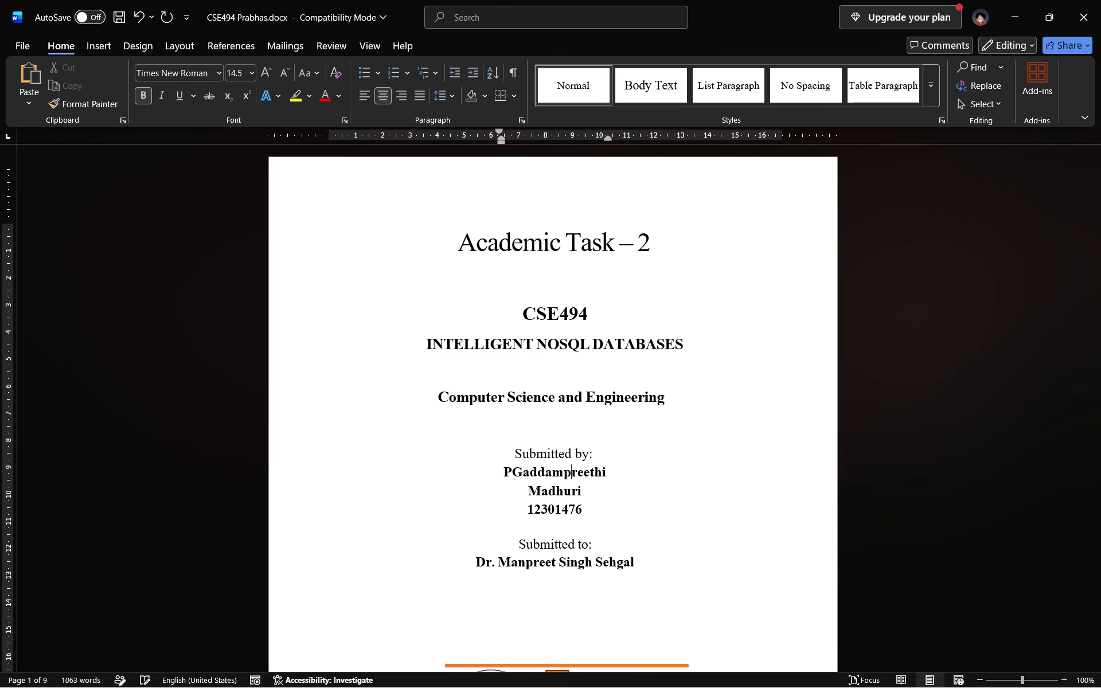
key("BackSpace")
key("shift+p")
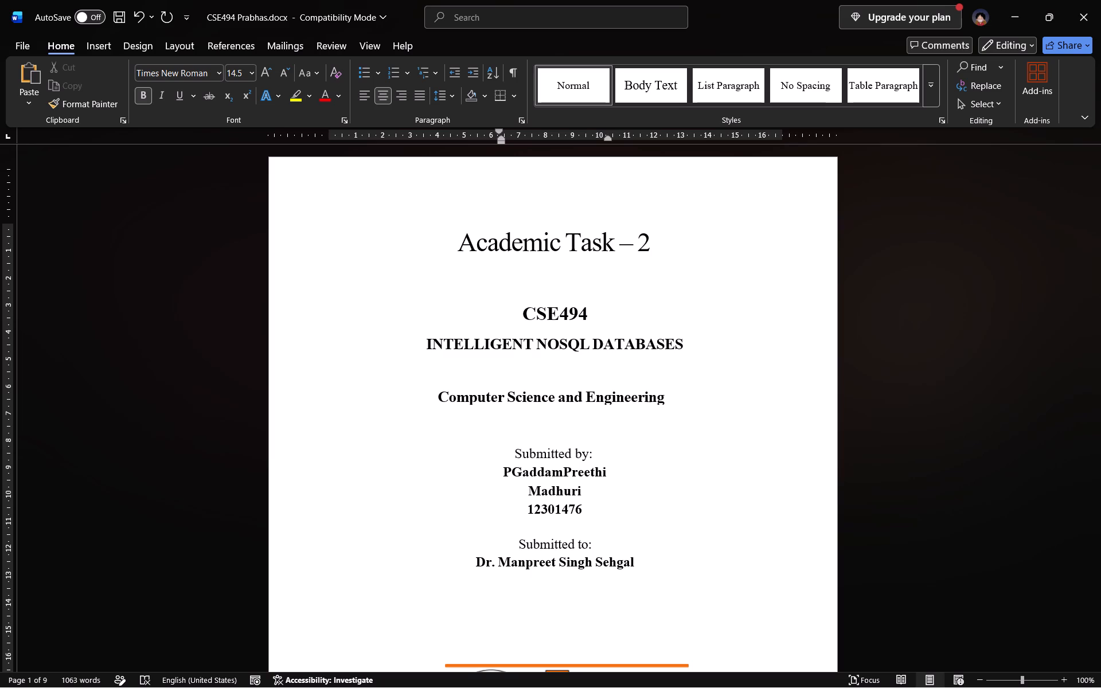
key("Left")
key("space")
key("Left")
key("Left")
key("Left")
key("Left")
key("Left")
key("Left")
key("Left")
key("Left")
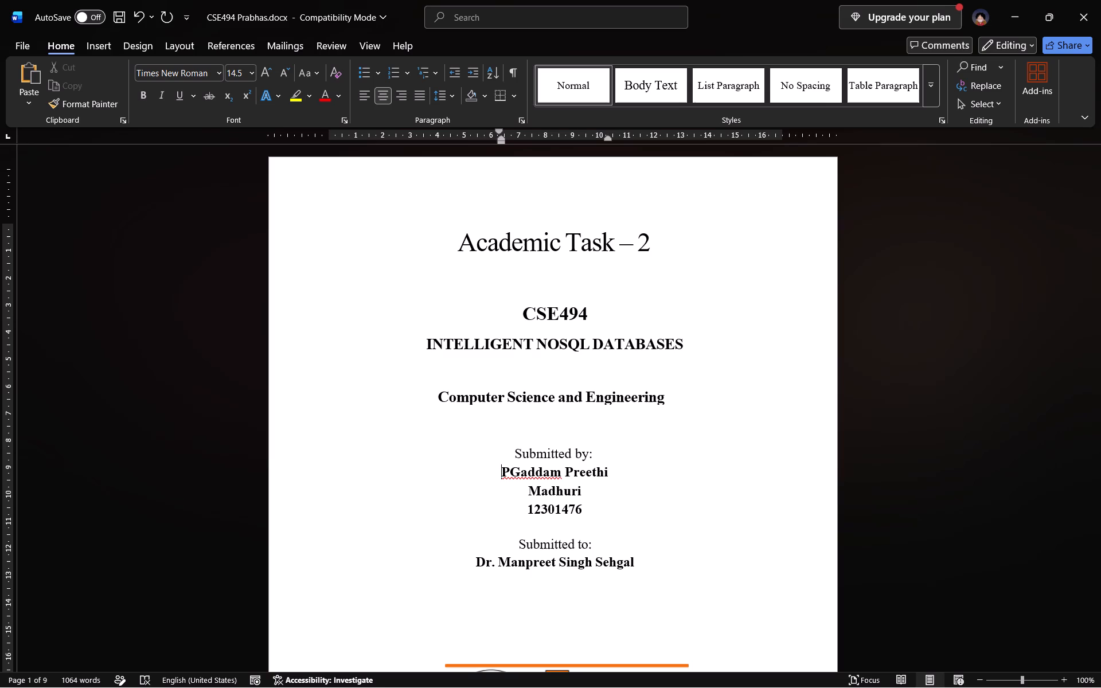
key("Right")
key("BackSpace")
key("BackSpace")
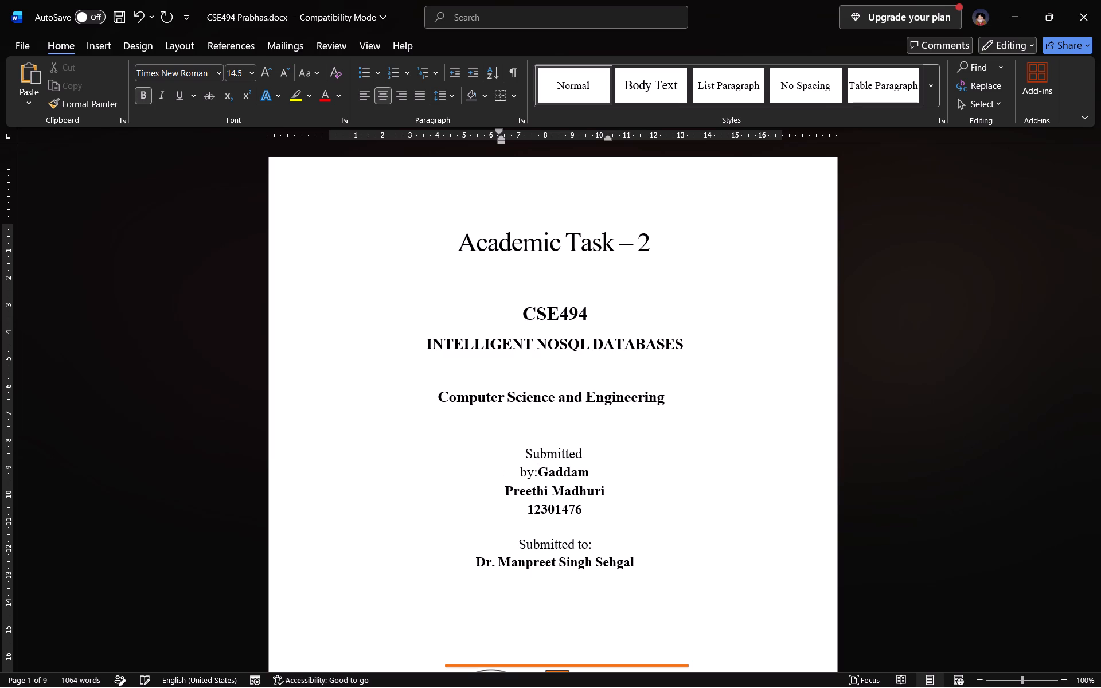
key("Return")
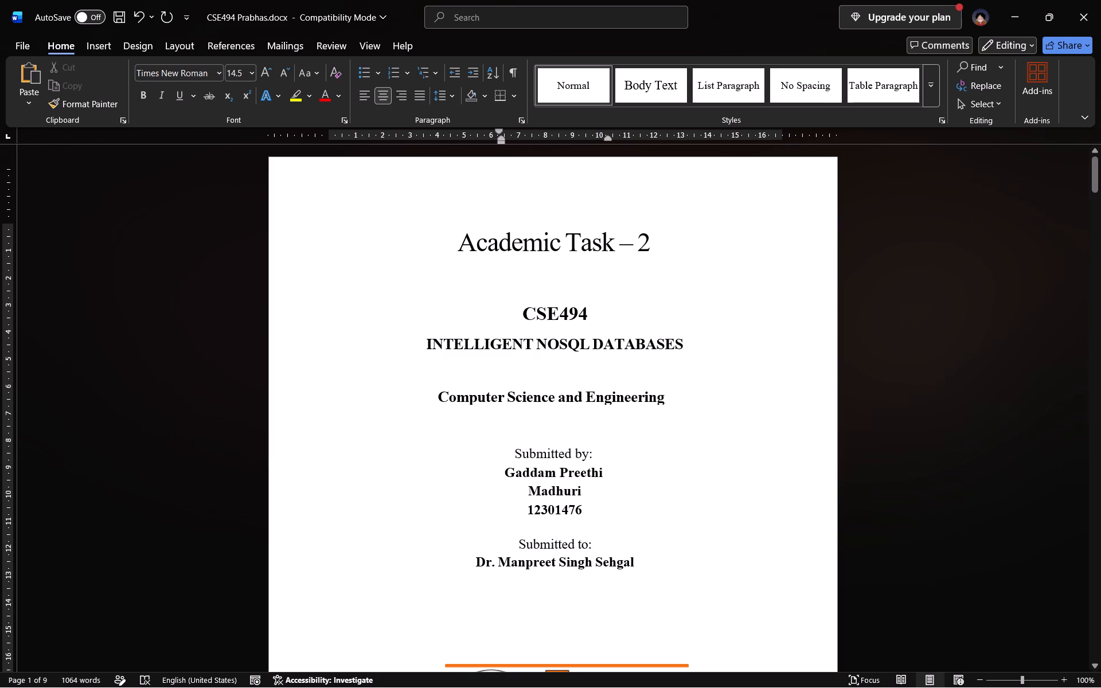
Break the cover page name so that its last part sits on a separate line.
left_click(529, 492)
key("BackSpace")
key("BackSpace")
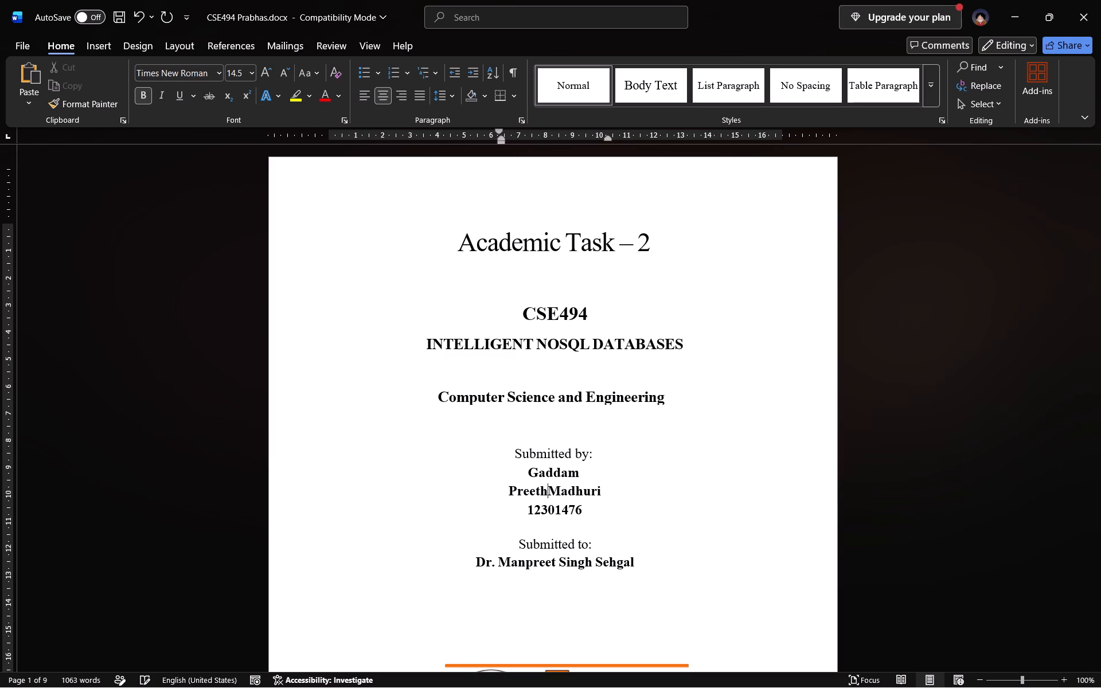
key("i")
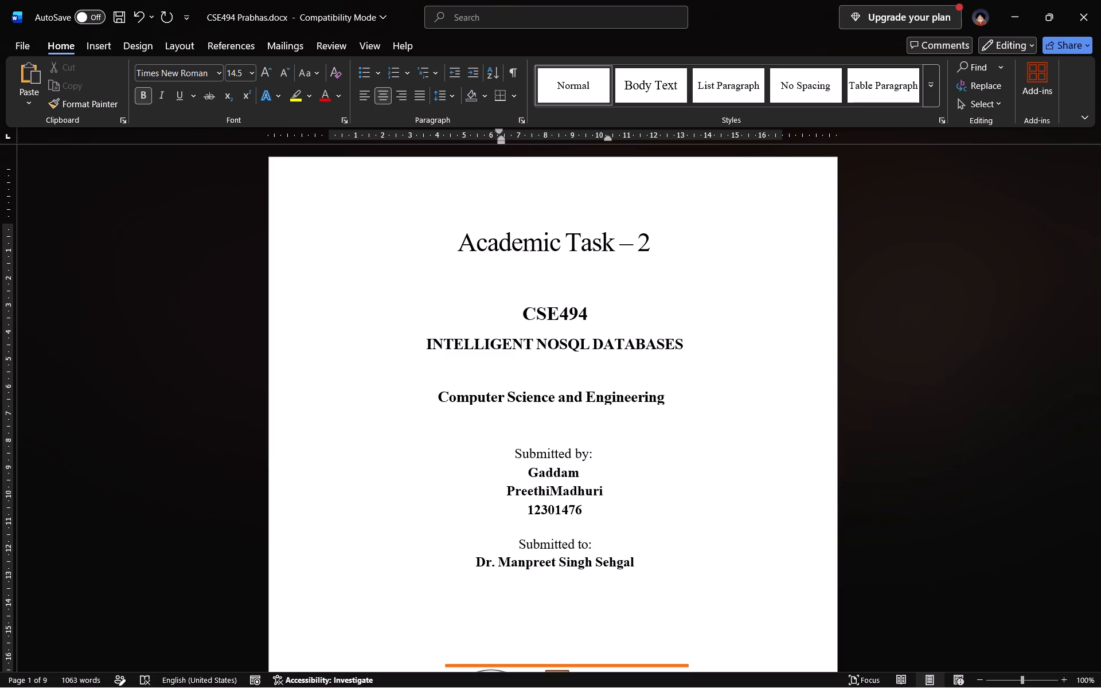
key("Return")
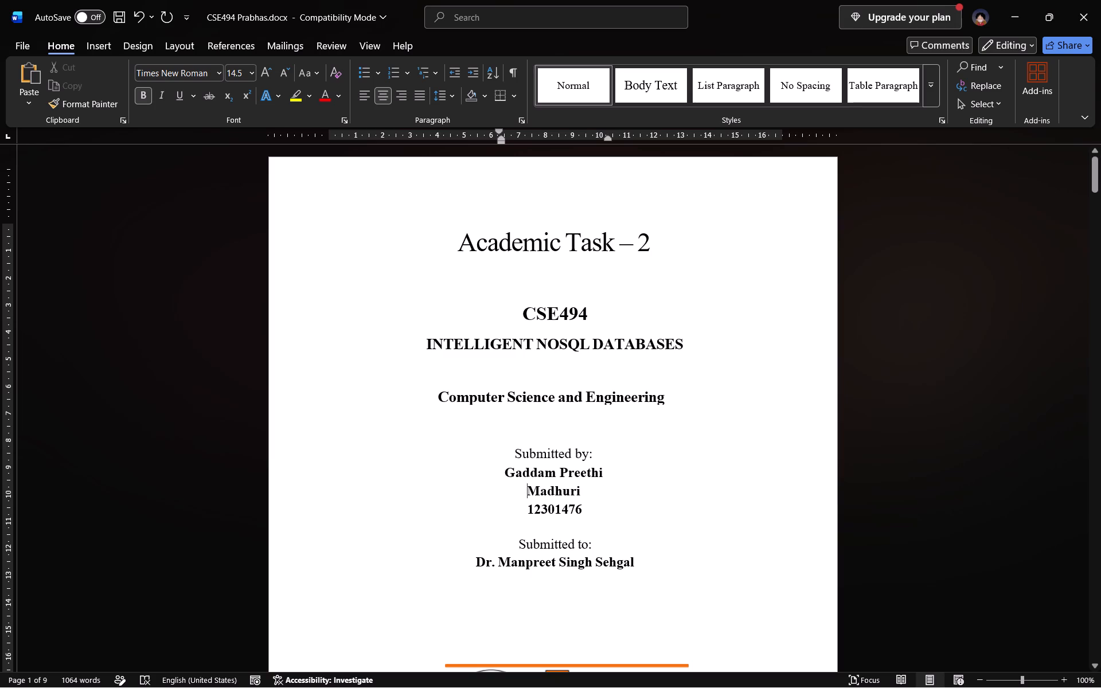
Replace the registration number under the student's name on the cover page with the new student's number.
scroll(643, 494, "down", 1)
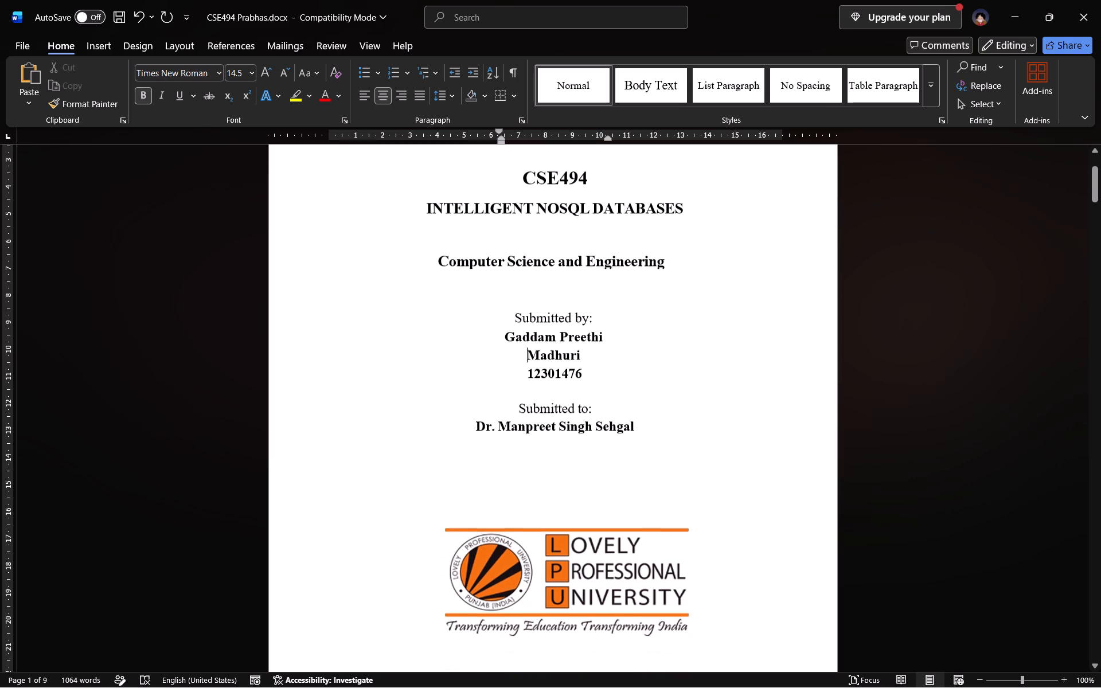
scroll(643, 494, "down", 1)
left_click(581, 312)
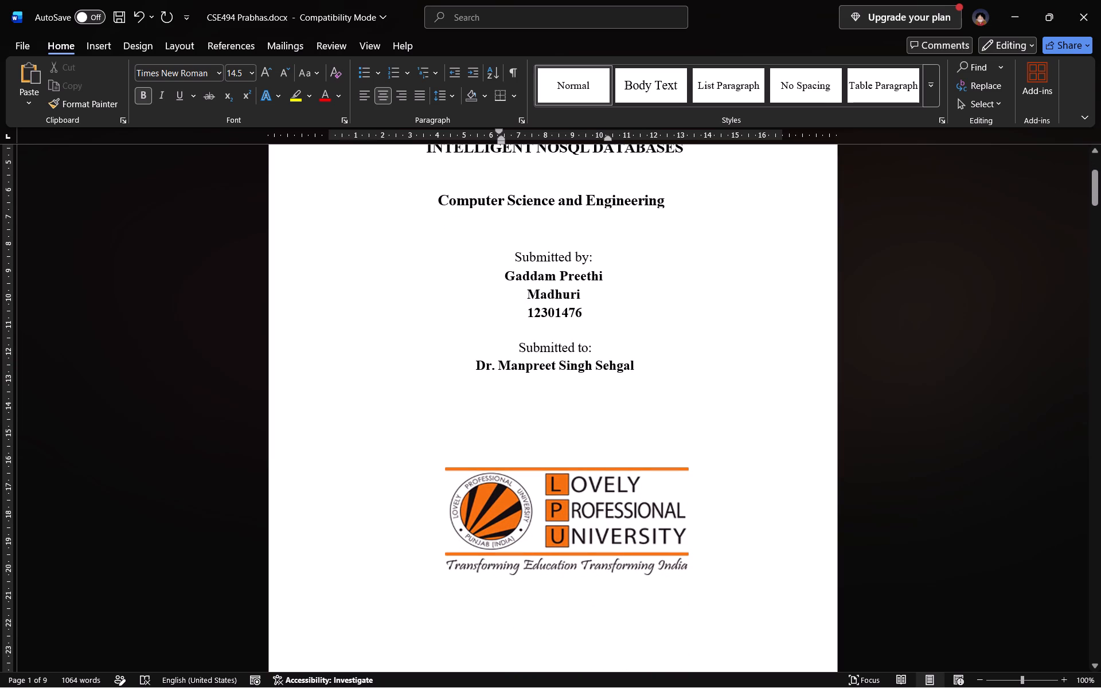
key("BackSpace")
key("BackSpace")
key("BackSpace")
key("BackSpace")
key("BackSpace")
key("BackSpace")
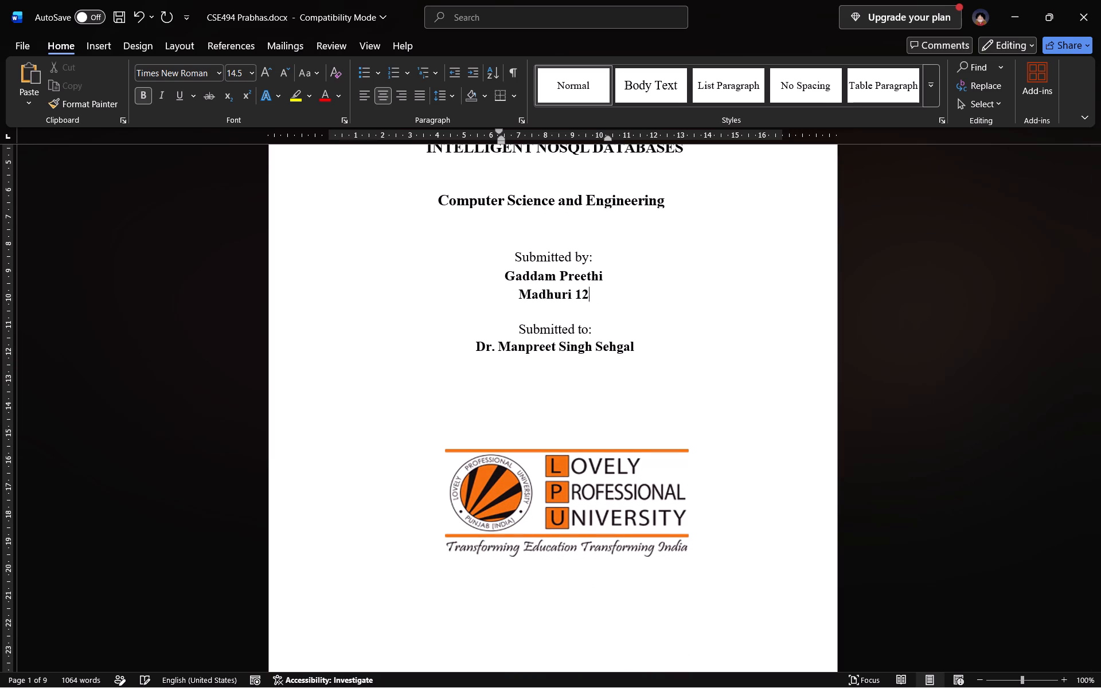
key("BackSpace")
key("BackSpace")
key("BackSpace")
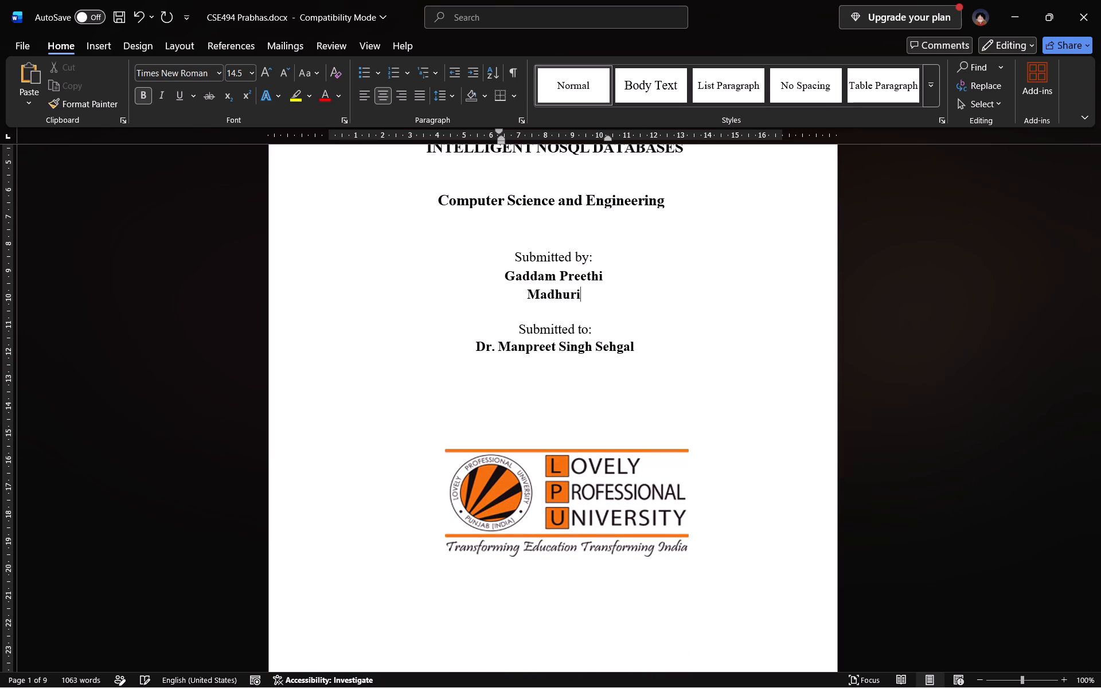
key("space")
key("Return")
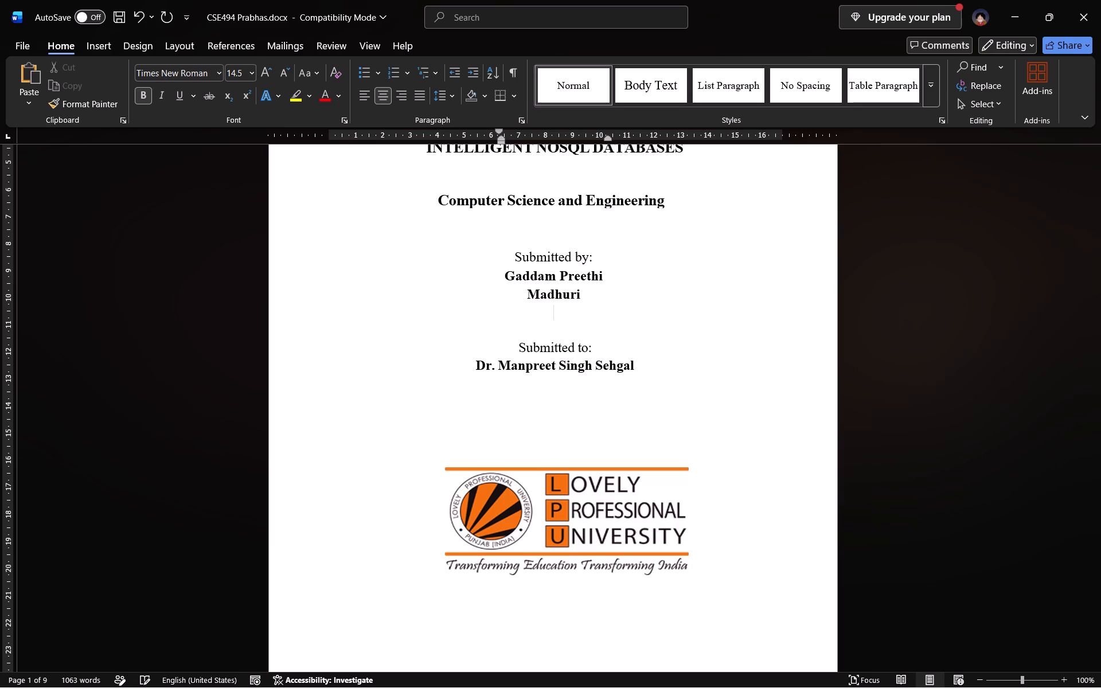
Enter the new student's registration number in bold beneath the name on the cover page.
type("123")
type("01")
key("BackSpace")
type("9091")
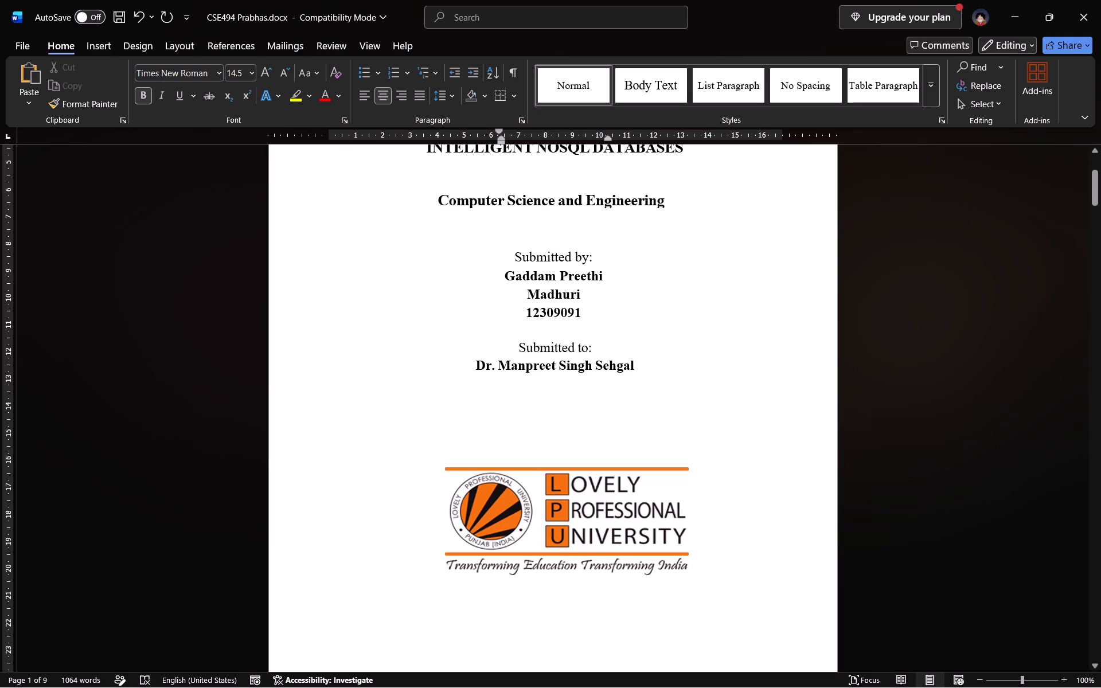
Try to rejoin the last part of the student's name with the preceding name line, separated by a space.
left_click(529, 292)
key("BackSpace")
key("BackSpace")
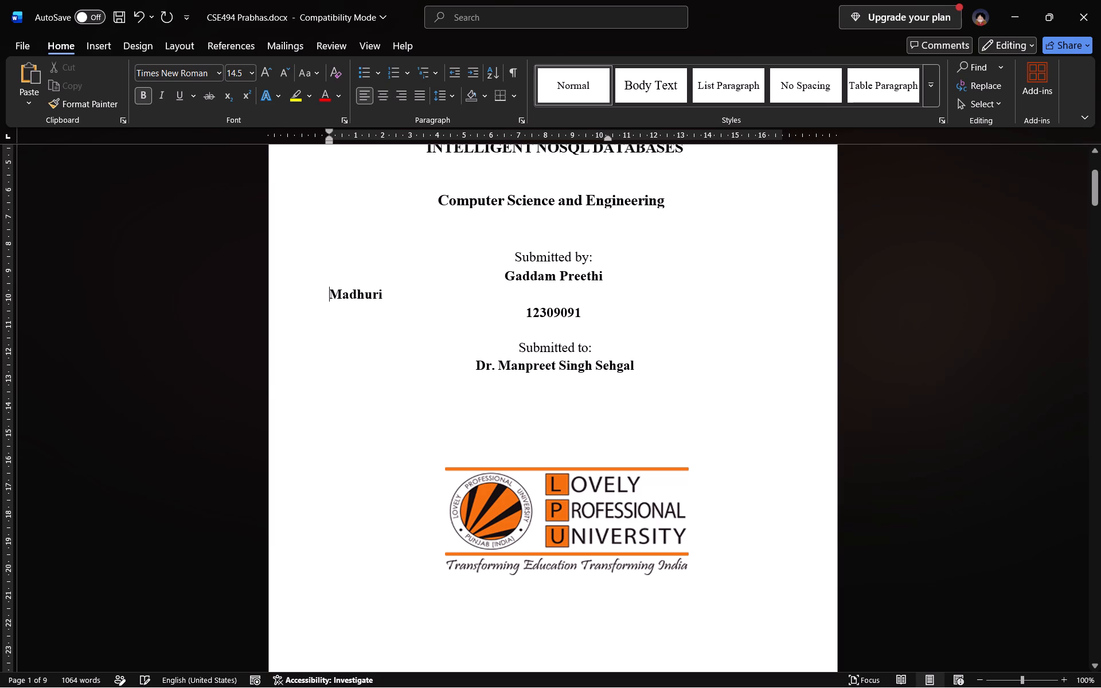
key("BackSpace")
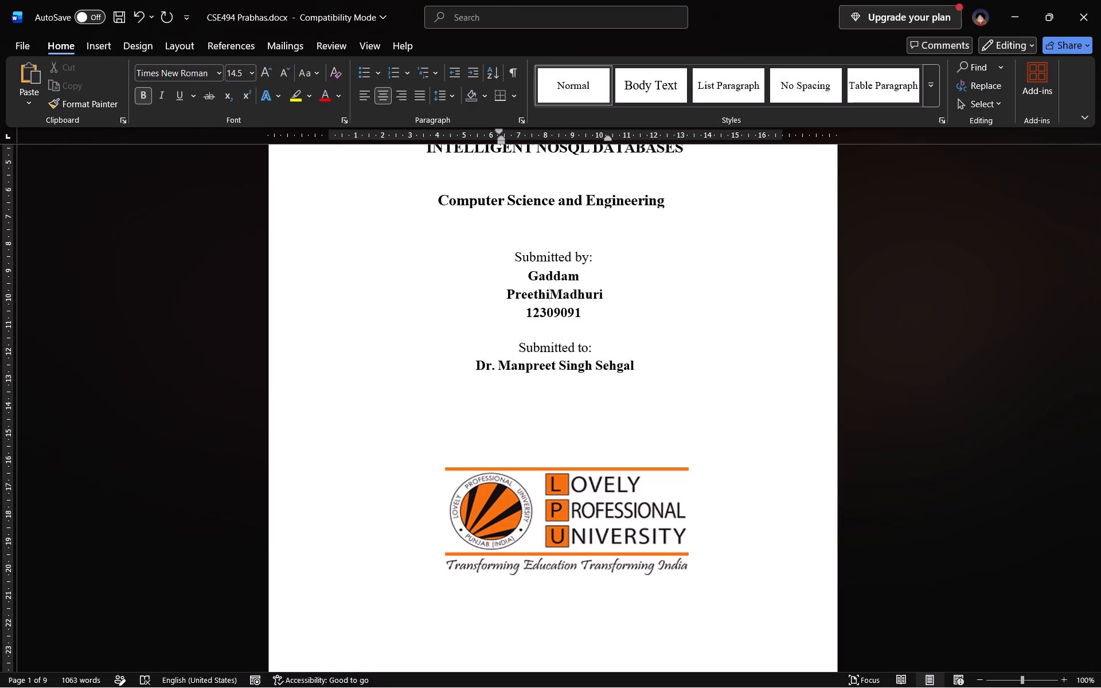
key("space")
Delete the student's entire name from the cover page, keeping "Submitted by:" and the registration number on consecutive lines.
key("BackSpace")
key("BackSpace")
key("BackSpace")
key("BackSpace")
key("BackSpace")
key("BackSpace")
key("BackSpace")
key("BackSpace")
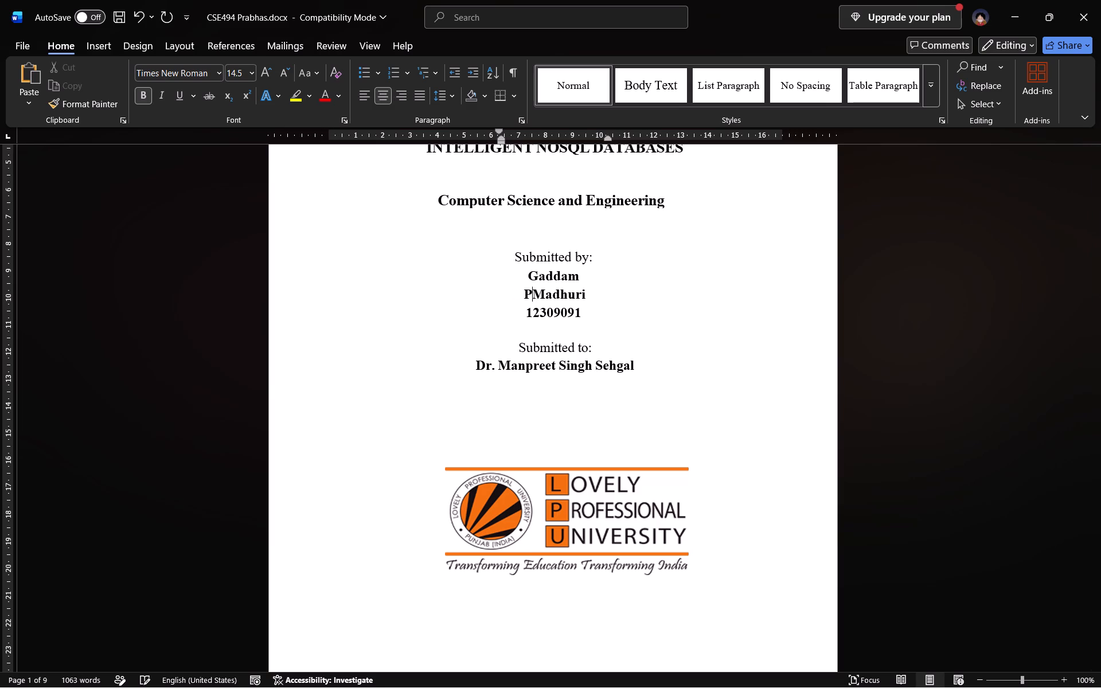
key("BackSpace")
key("BackSpace")
key("BackSpace")
key("BackSpace")
key("BackSpace")
key("BackSpace")
key("BackSpace")
key("BackSpace")
key("BackSpace")
key("BackSpace")
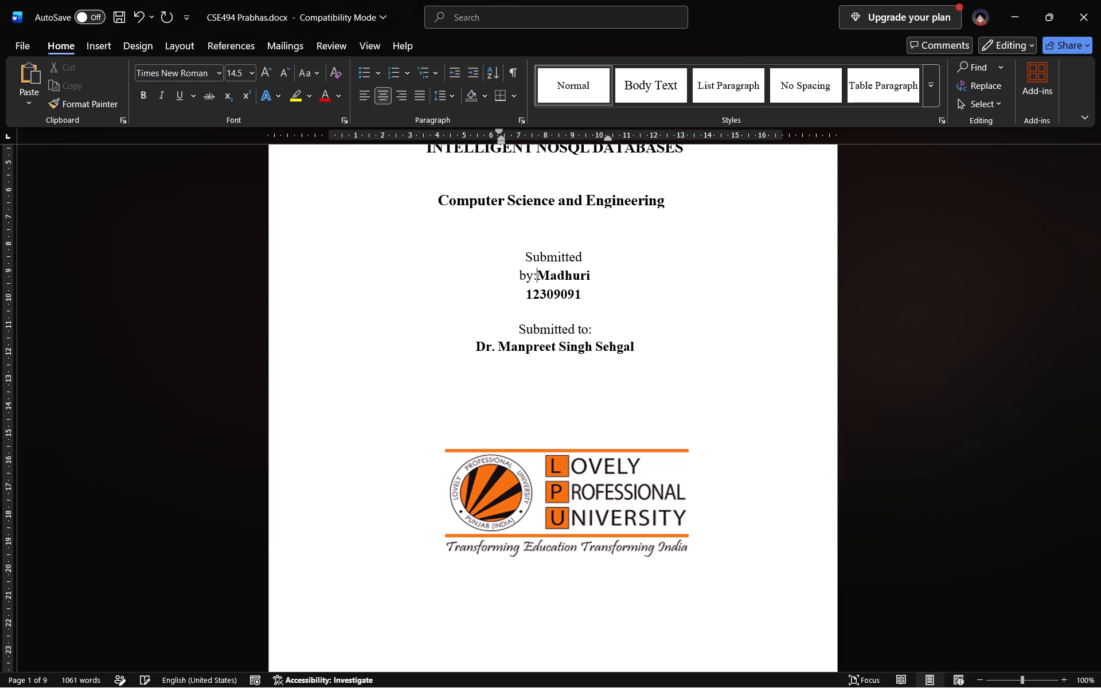
key("Right")
key("Right")
key("Right")
key("Right")
key("Right")
key("Right")
key("Right")
key("Right")
key("Right")
key("Right")
key("Left")
key("Left")
key("Left")
key("BackSpace")
key("BackSpace")
key("BackSpace")
key("BackSpace")
key("BackSpace")
key("BackSpace")
key("BackSpace")
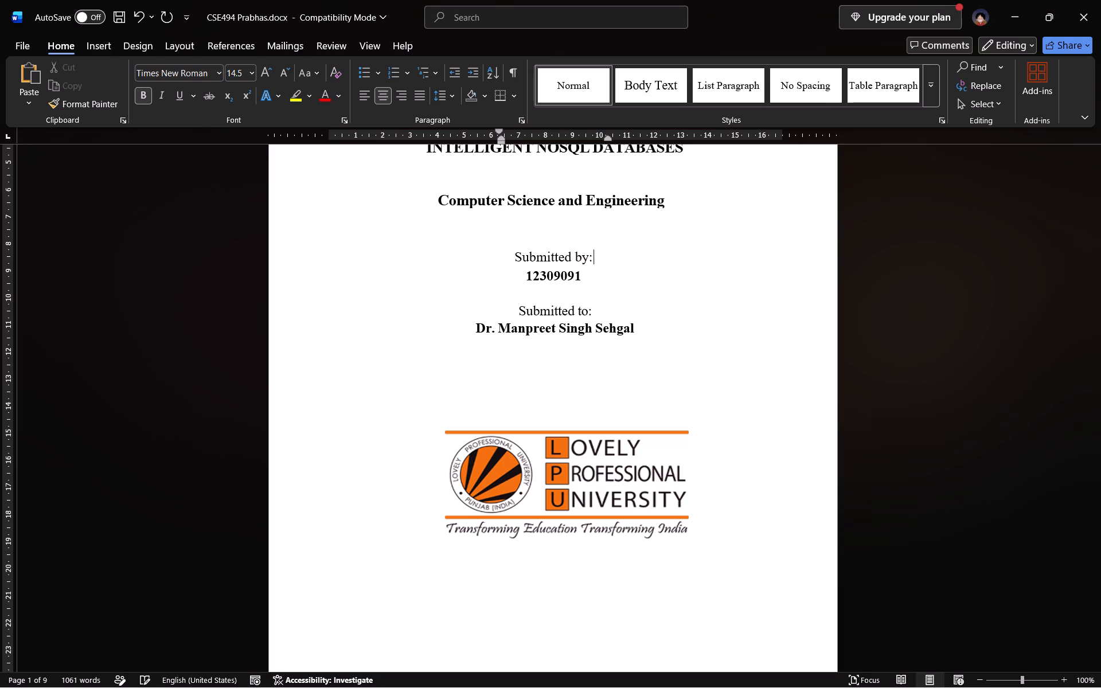
Re-enter the student's name in bold on its own line between "Submitted by:" and the registration number, starting with the surname.
key("Return")
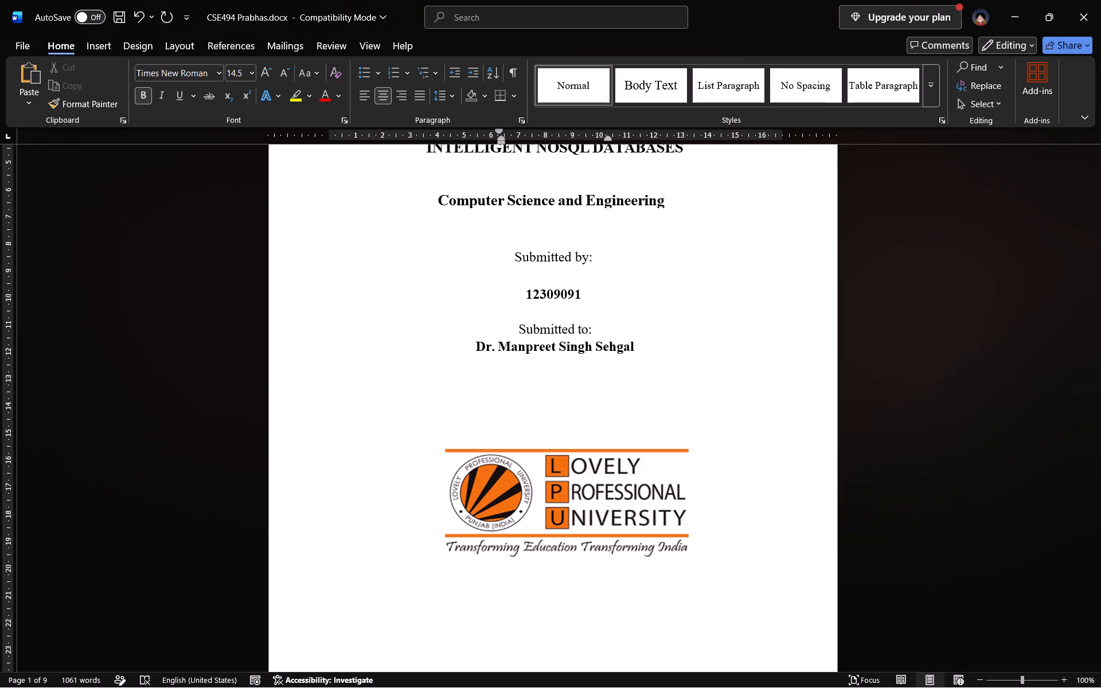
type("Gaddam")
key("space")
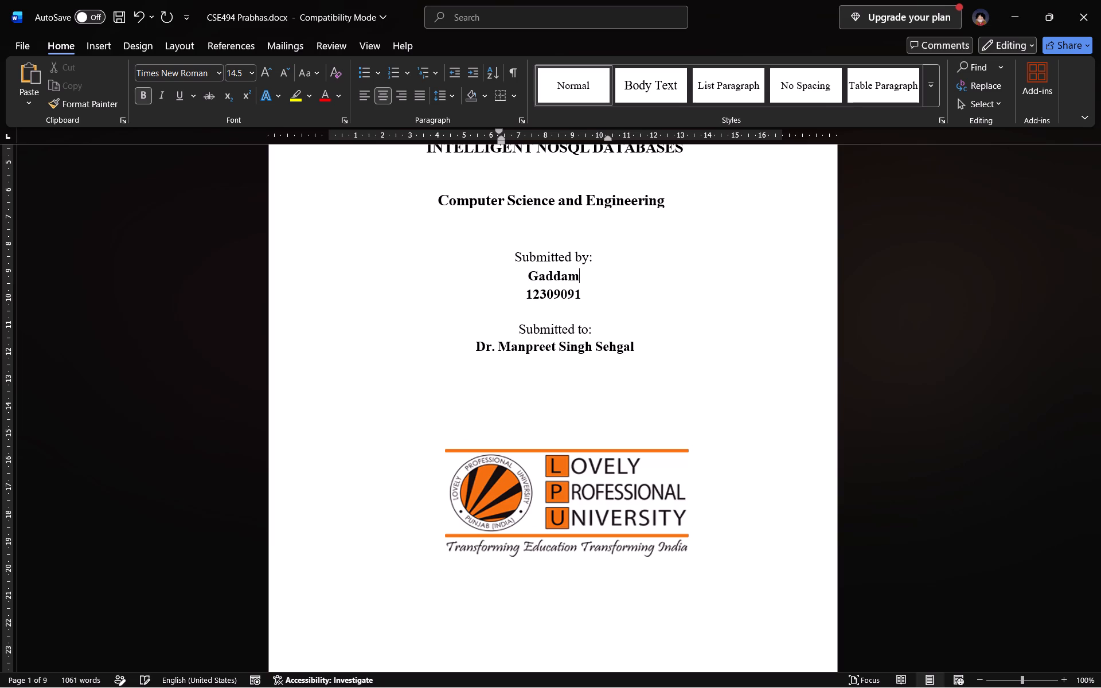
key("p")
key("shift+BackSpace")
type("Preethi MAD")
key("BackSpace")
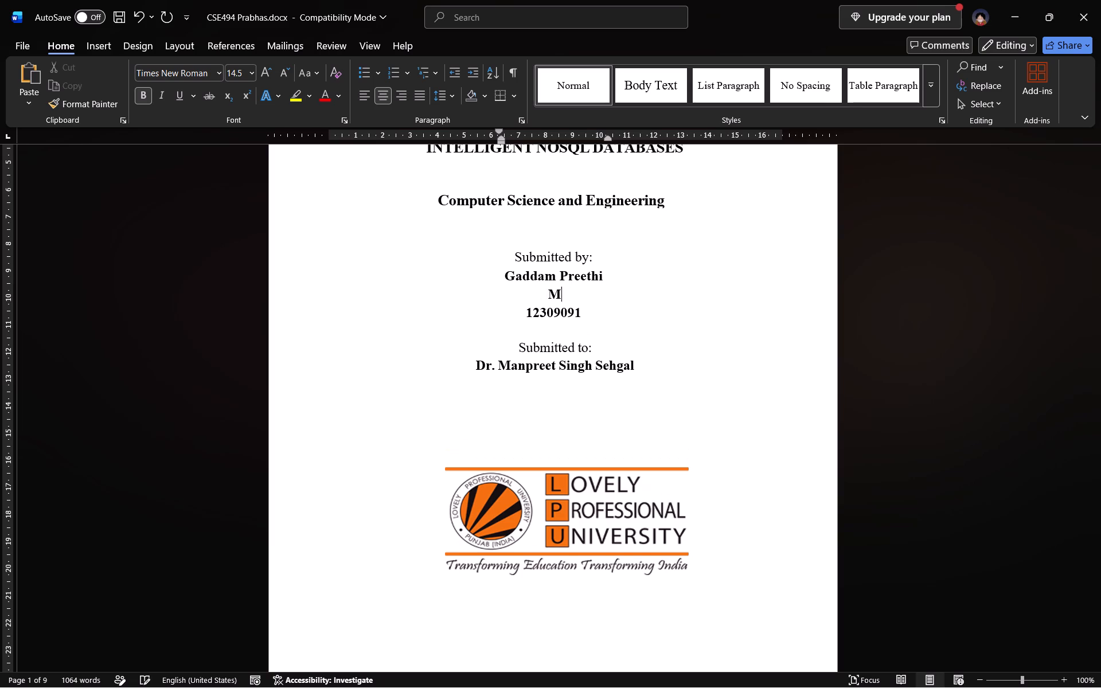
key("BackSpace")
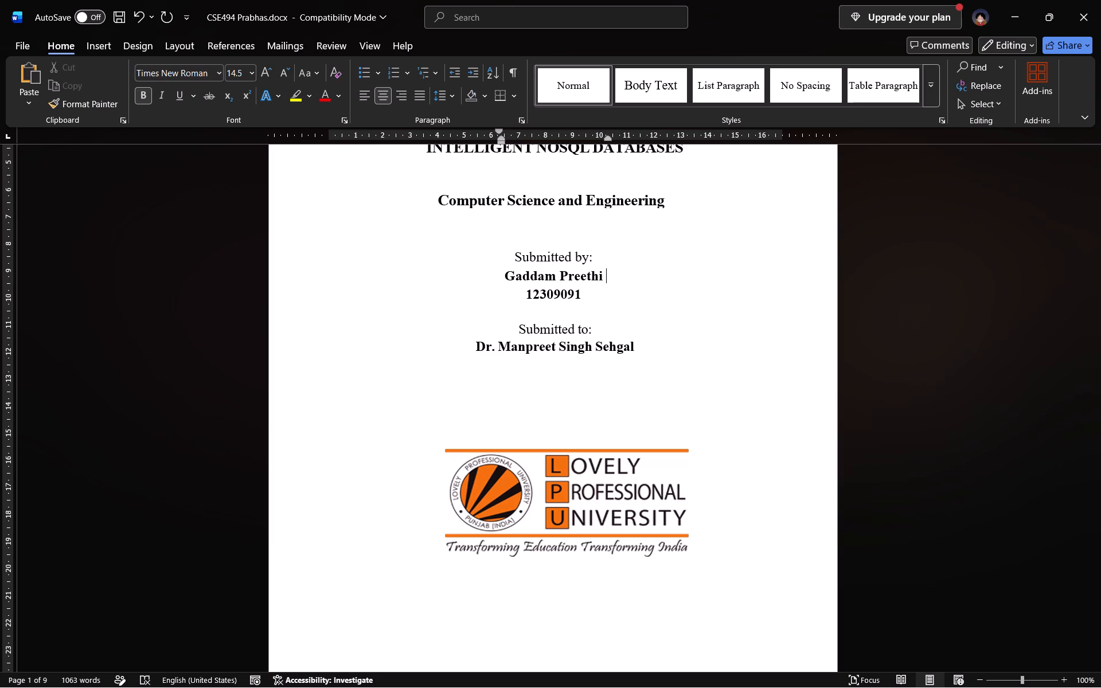
Re-enter the last part of the student's name above the registration number on the cover page.
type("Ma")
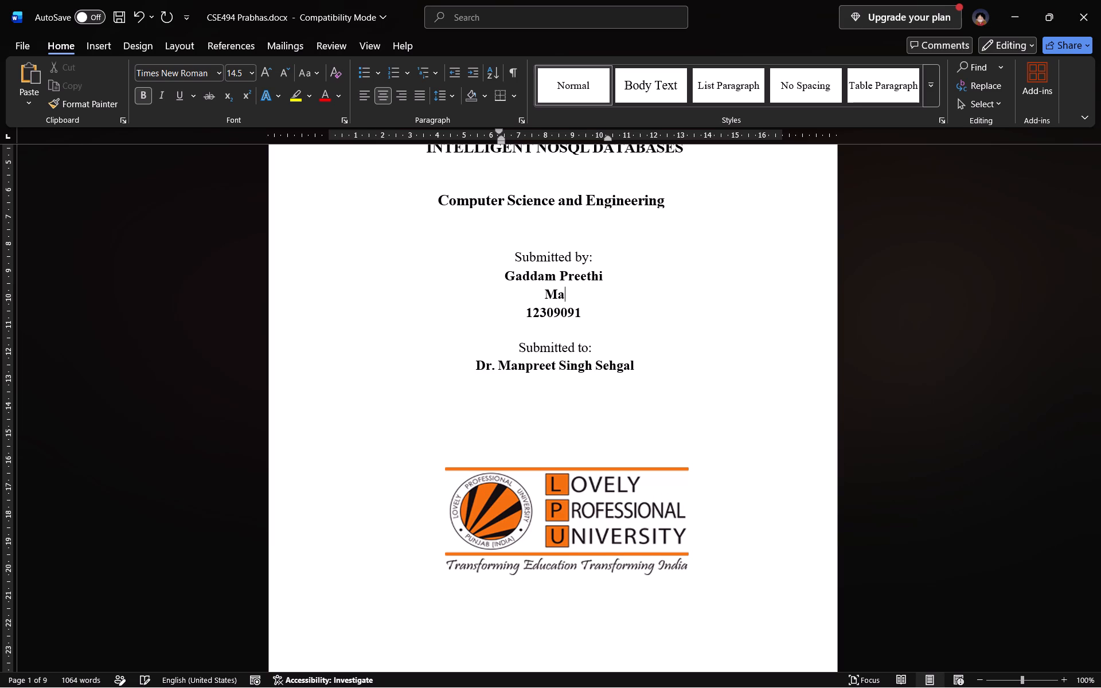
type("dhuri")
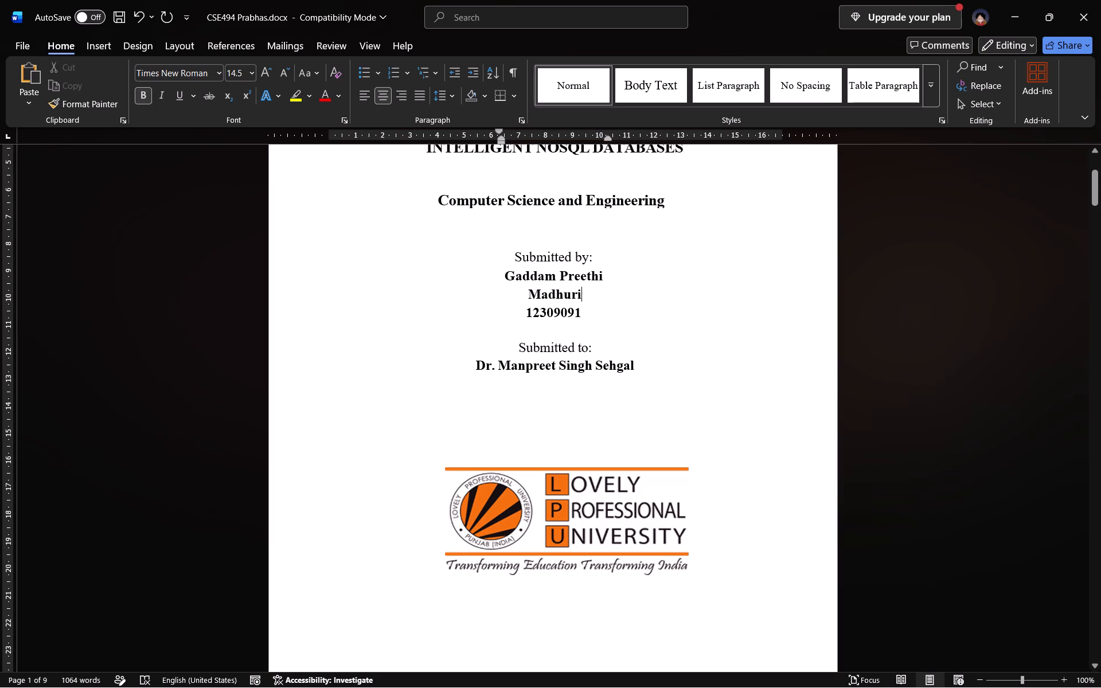
Replace the student's name in the Certificate paragraph with the new student's full name, correctly capitalised.
scroll(543, 417, "down", 3)
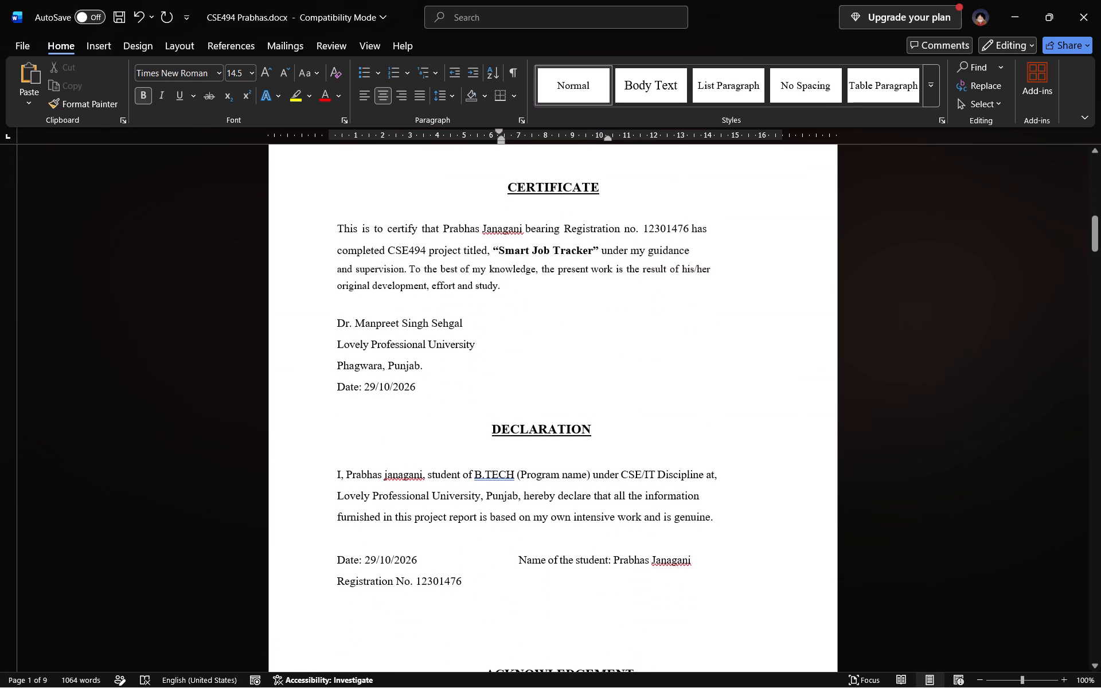
left_click(524, 229)
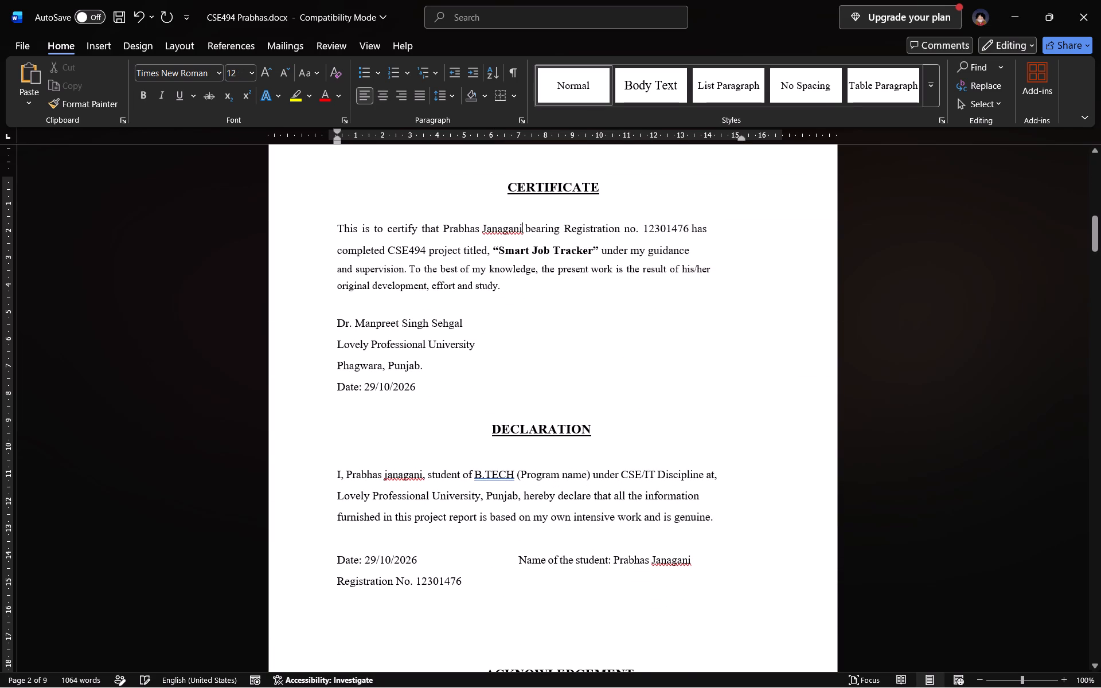
key("BackSpace")
key("BackSpace")
key("BackSpace")
key("BackSpace")
key("BackSpace")
key("BackSpace")
key("BackSpace")
key("BackSpace")
key("BackSpace")
key("BackSpace")
key("BackSpace")
key("BackSpace")
key("BackSpace")
key("BackSpace")
key("BackSpace")
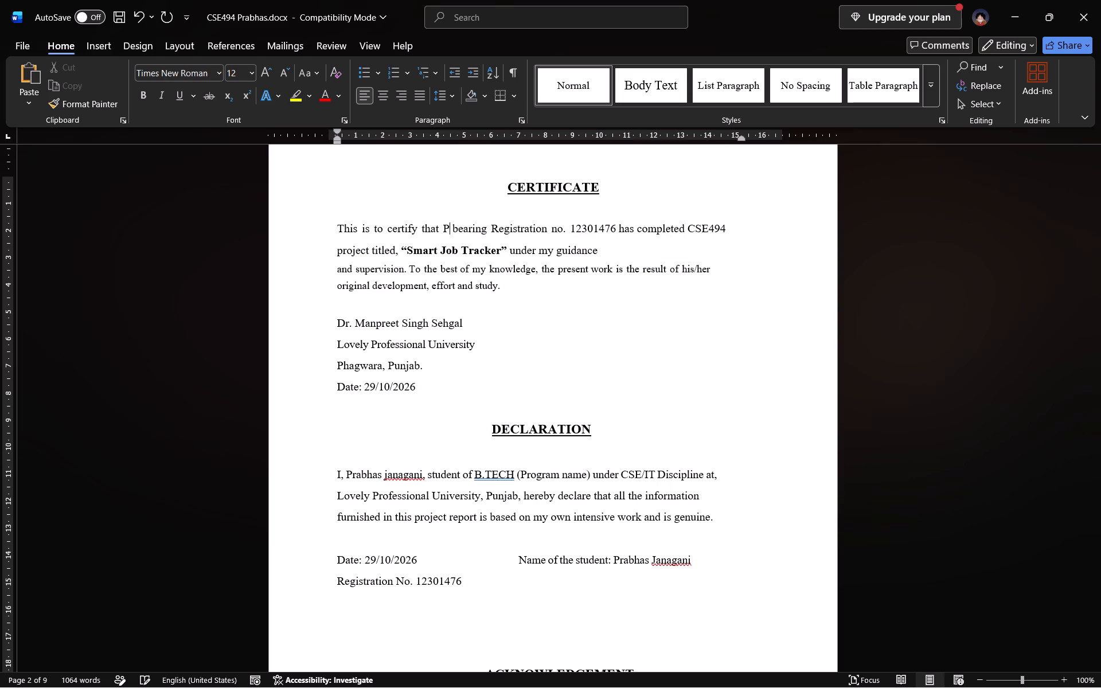
key("BackSpace")
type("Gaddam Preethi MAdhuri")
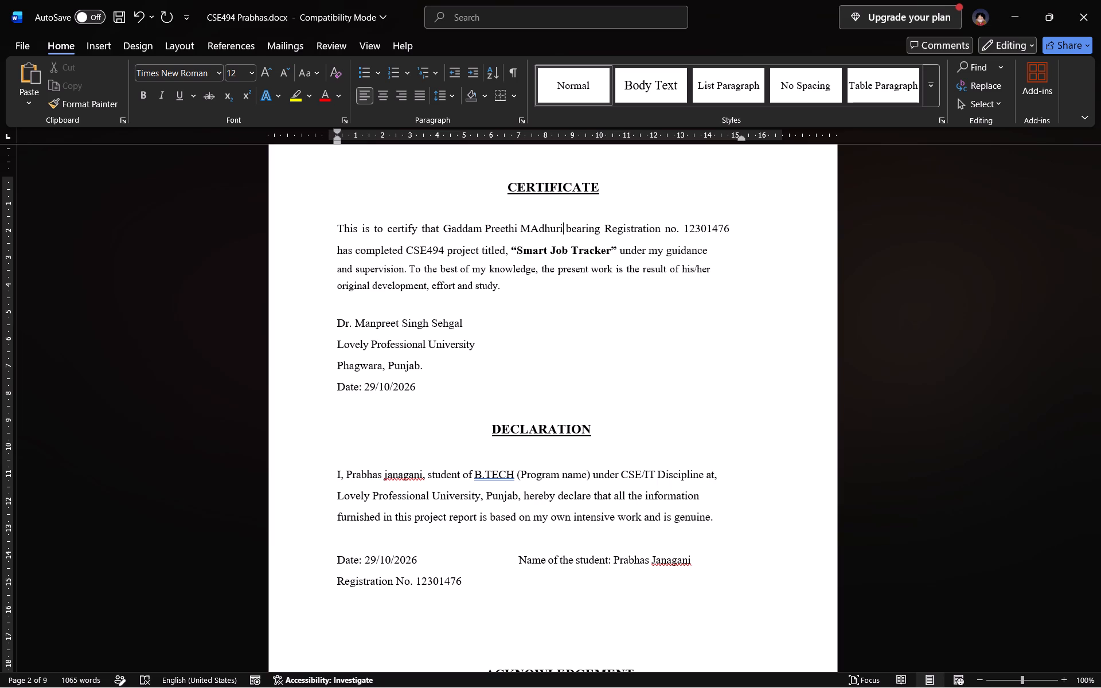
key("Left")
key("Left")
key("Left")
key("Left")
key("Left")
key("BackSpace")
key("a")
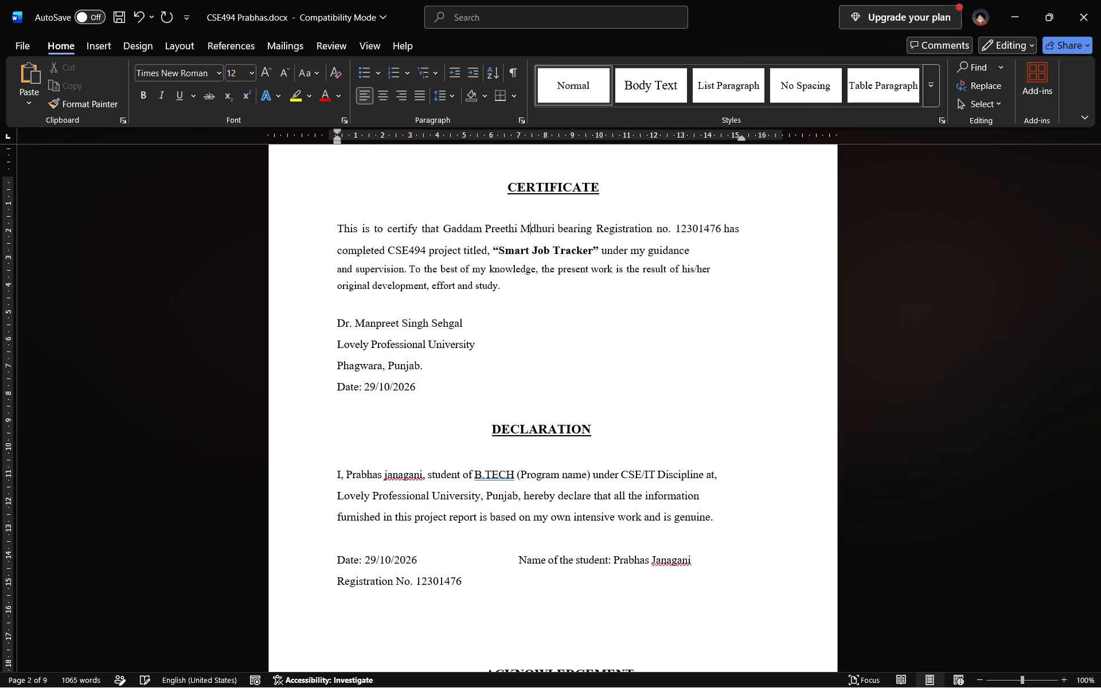
Replace the registration number in the Certificate paragraph with the new student's number, keeping a space before "has".
left_click(732, 226)
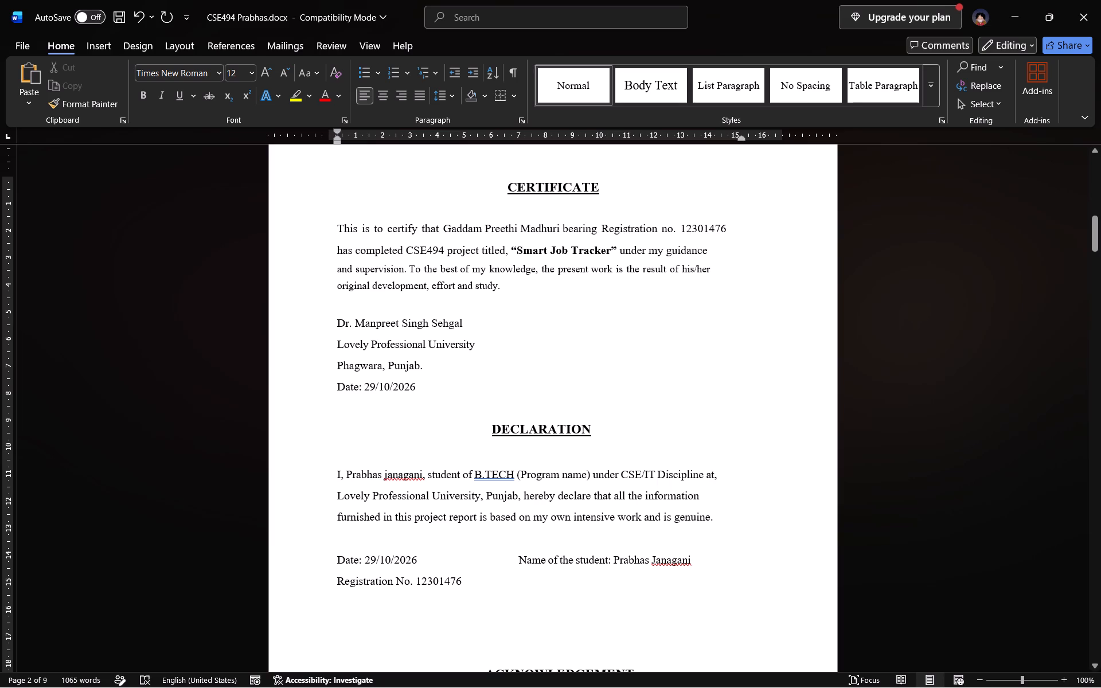
key("BackSpace")
key("BackSpace")
key("BackSpace")
key("BackSpace")
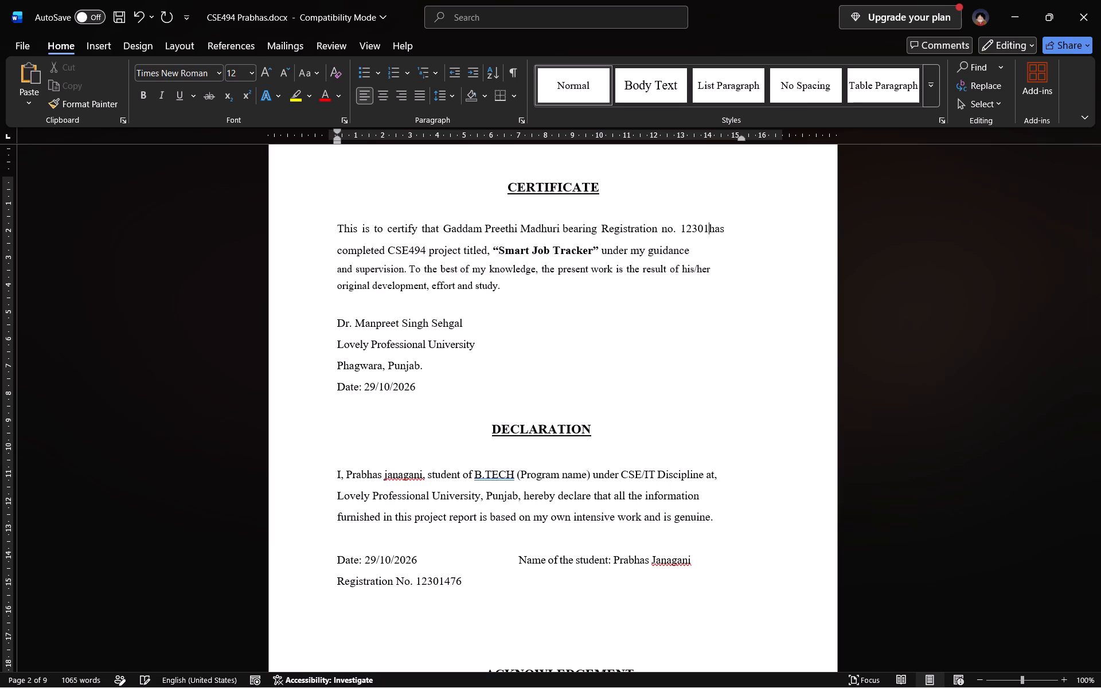
key("BackSpace")
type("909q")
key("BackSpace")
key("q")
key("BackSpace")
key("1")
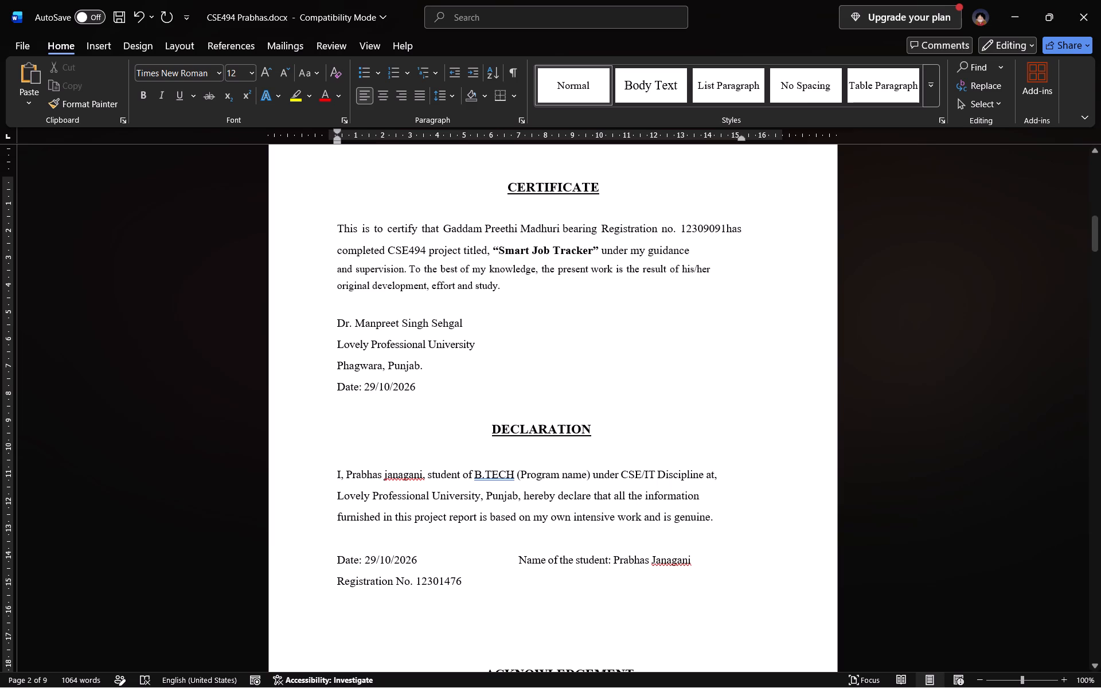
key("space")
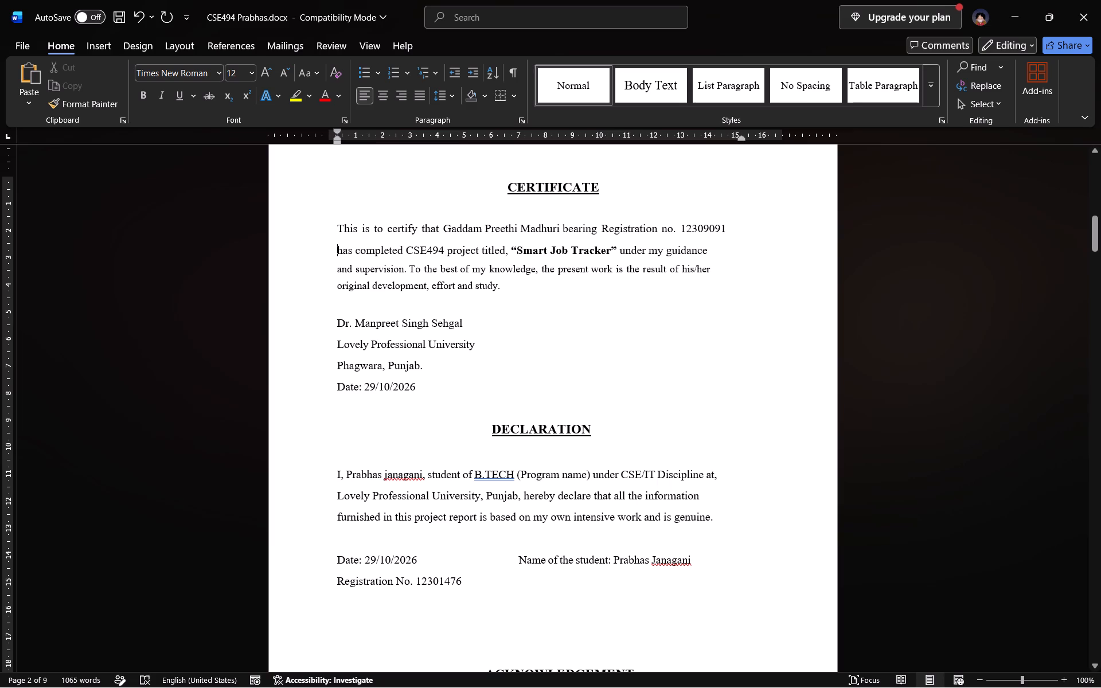
Replace the student's name in the opening sentence of the Declaration with the new student's full name.
scroll(435, 413, "down", 1)
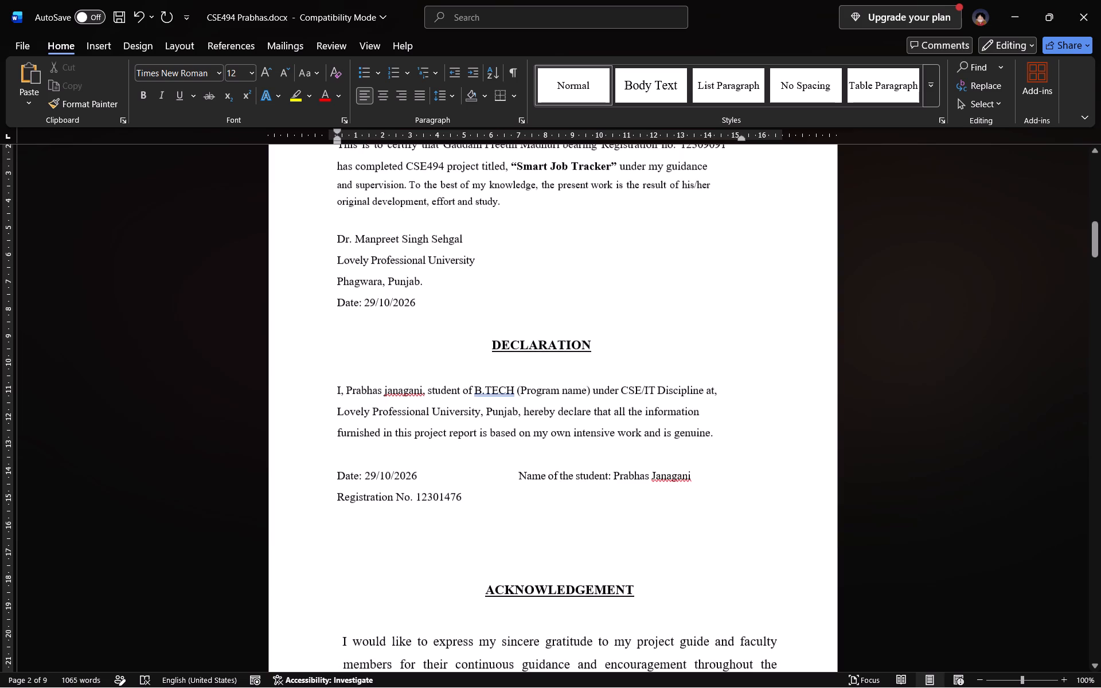
left_click(420, 353)
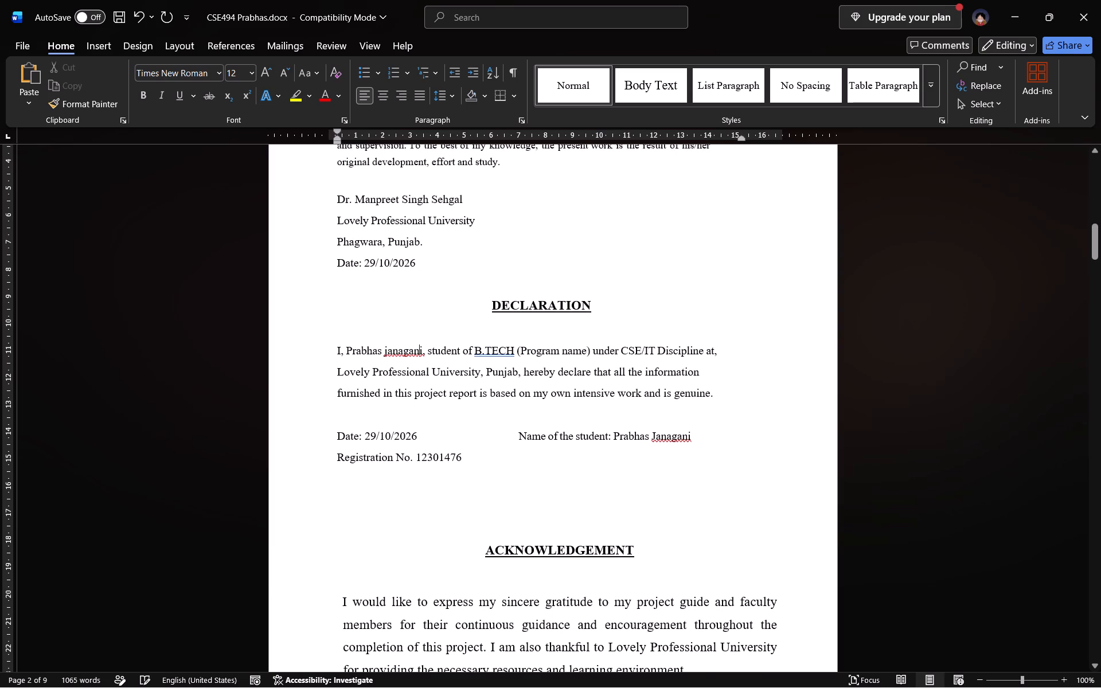
key("Right")
key("BackSpace")
key("BackSpace")
key("BackSpace")
key("BackSpace")
key("BackSpace")
key("BackSpace")
key("BackSpace")
key("BackSpace")
key("BackSpace")
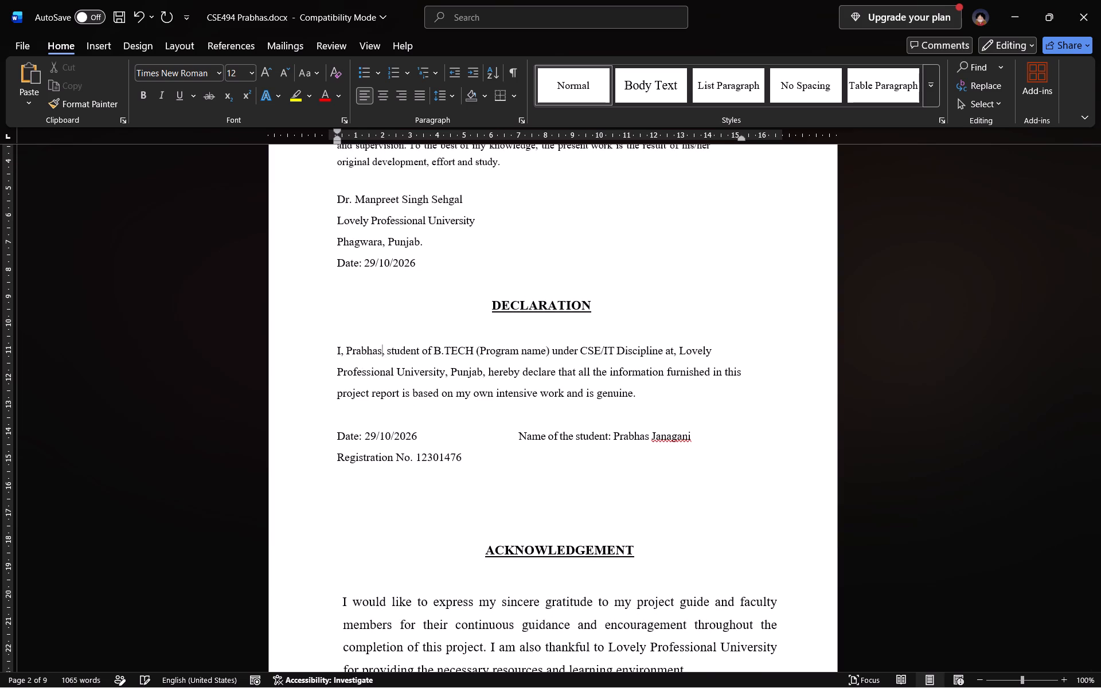
key("BackSpace")
key("BackSpace")
key("BackSpace")
key("BackSpace")
key("BackSpace")
key("BackSpace")
key("BackSpace")
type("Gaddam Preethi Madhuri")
Replace the registration number below the Declaration date with the new student's number.
scroll(489, 436, "down", 1)
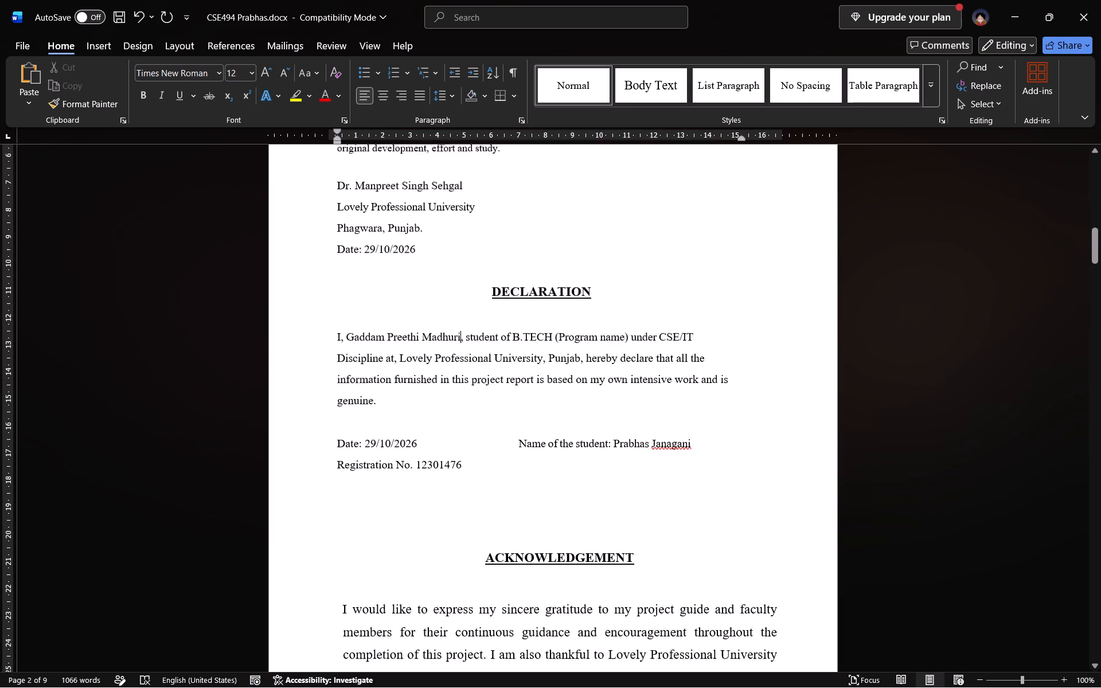
scroll(489, 436, "down", 1)
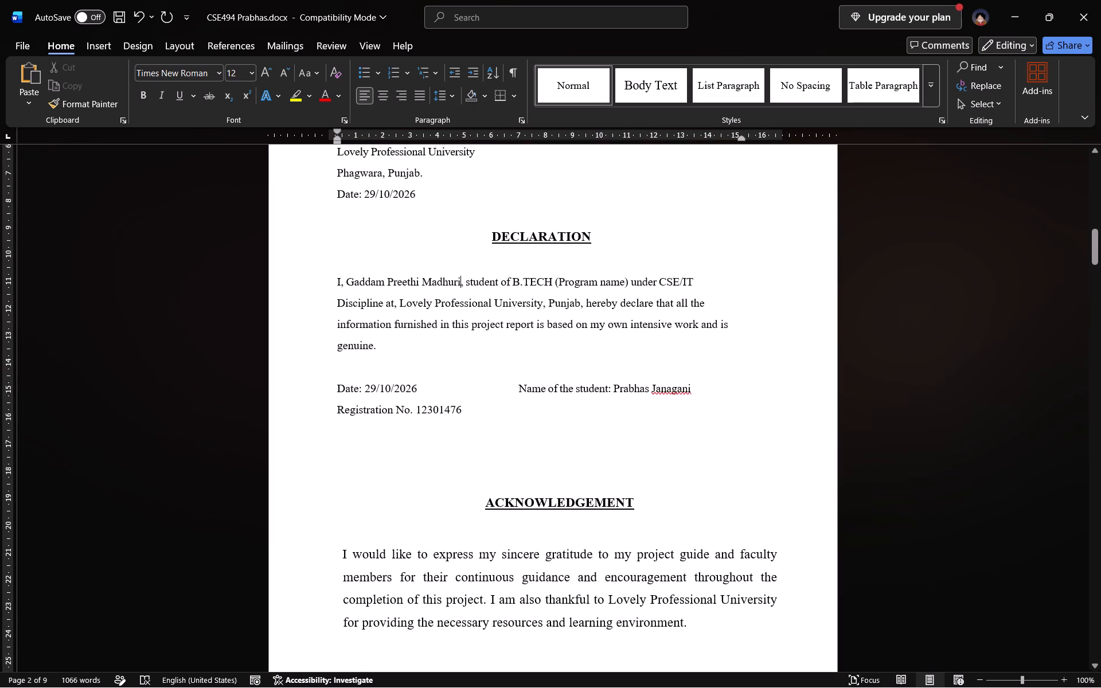
left_click(459, 410)
key("BackSpace")
key("BackSpace")
key("BackSpace")
key("BackSpace")
key("BackSpace")
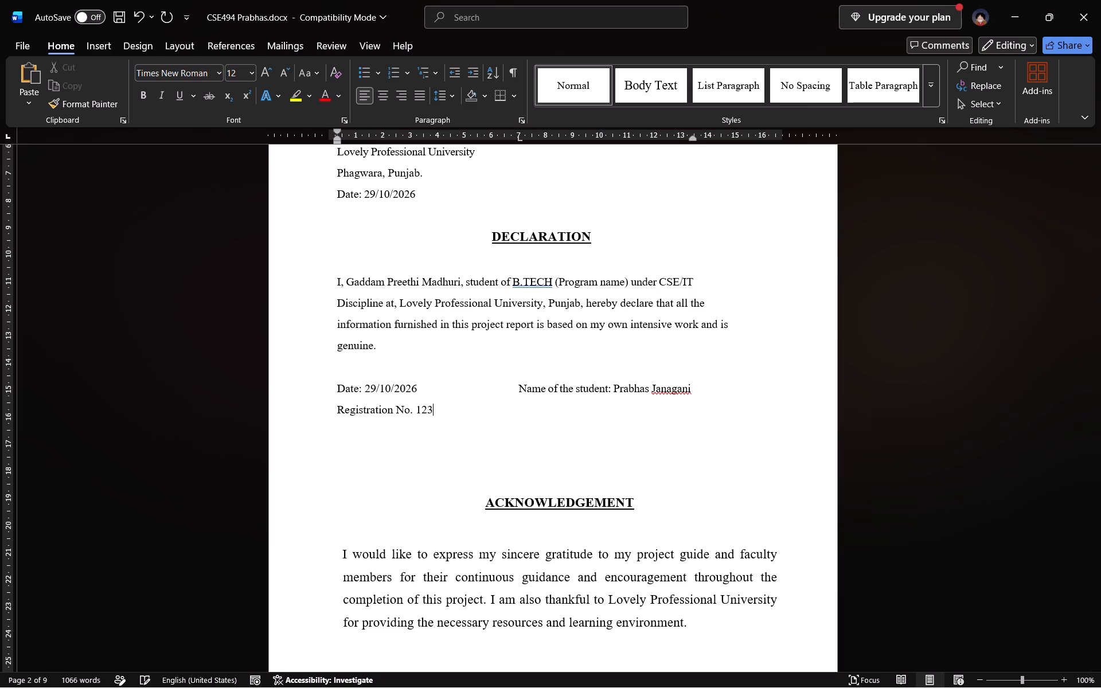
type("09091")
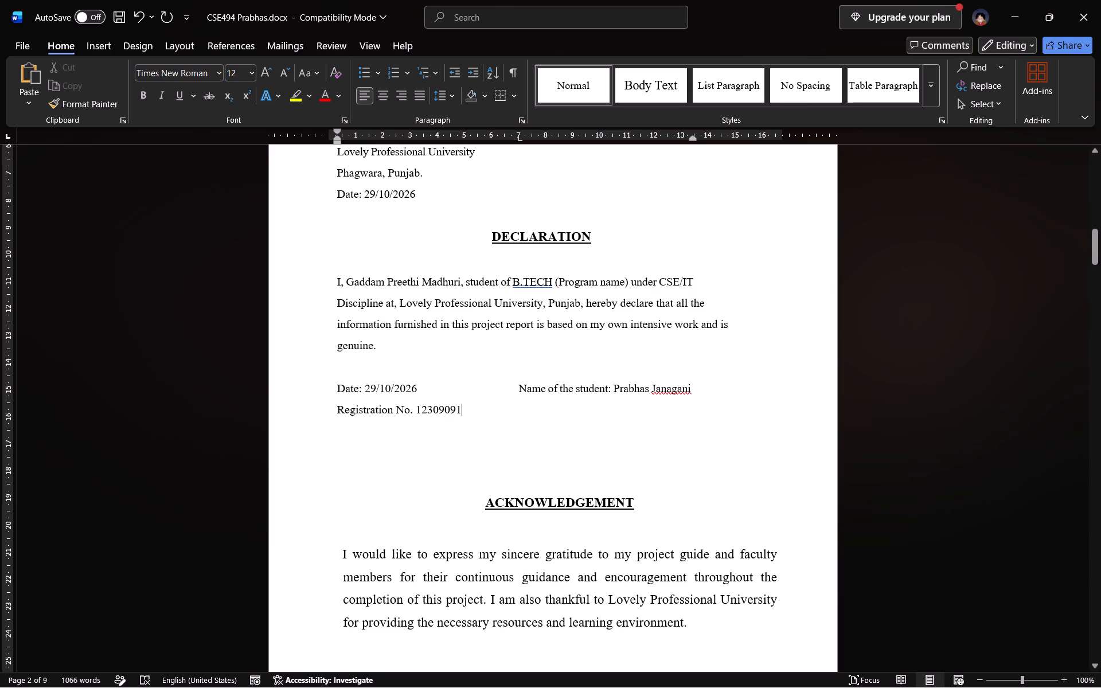
Replace the name after "Name of the student:" with the new student's full name and put "Registration No." on its own line.
left_click(688, 390)
key("Right")
key("BackSpace")
key("BackSpace")
key("BackSpace")
key("BackSpace")
key("BackSpace")
key("BackSpace")
key("BackSpace")
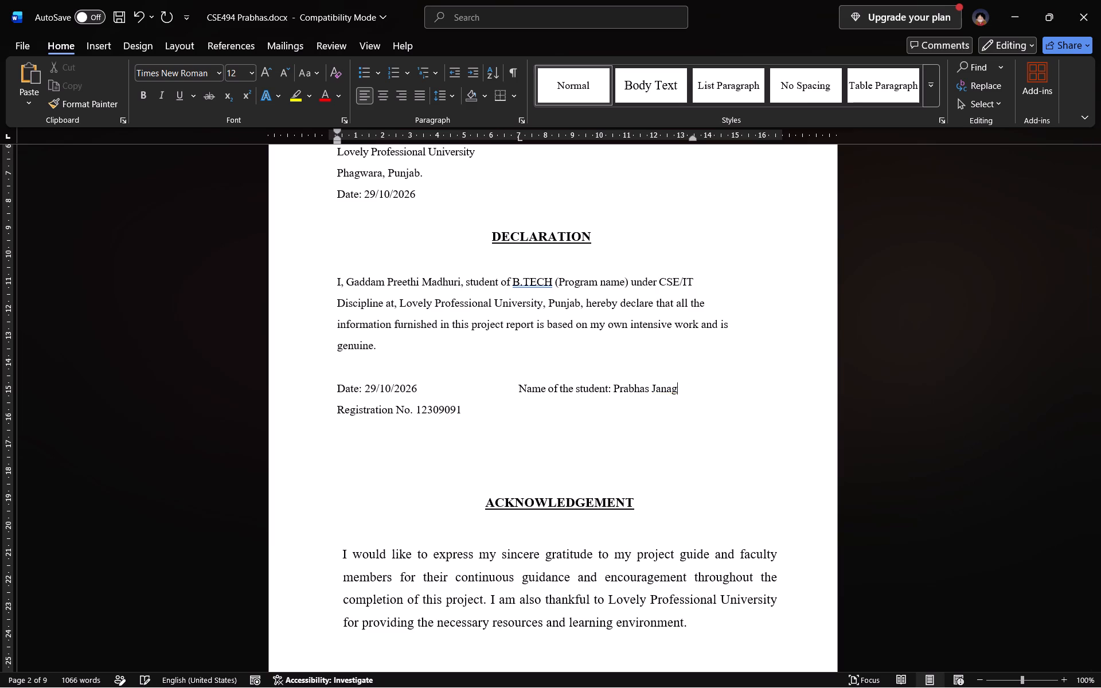
key("BackSpace")
key("BackSpace")
key("BackSpace")
key("BackSpace")
key("BackSpace")
key("BackSpace")
key("BackSpace")
key("BackSpace")
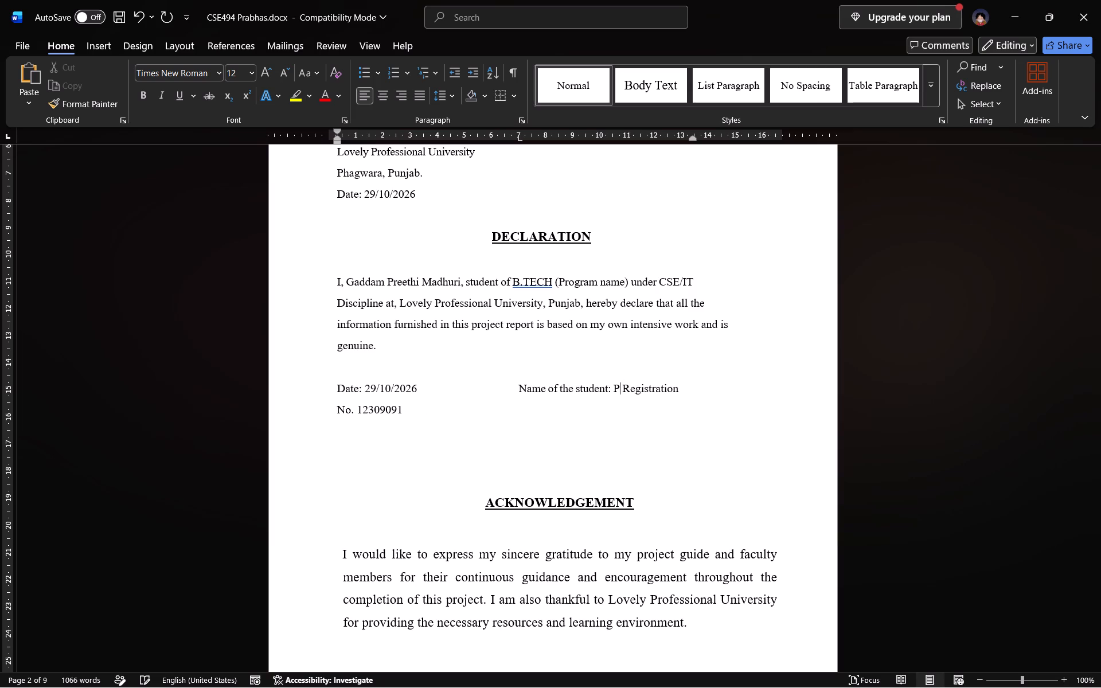
key("BackSpace")
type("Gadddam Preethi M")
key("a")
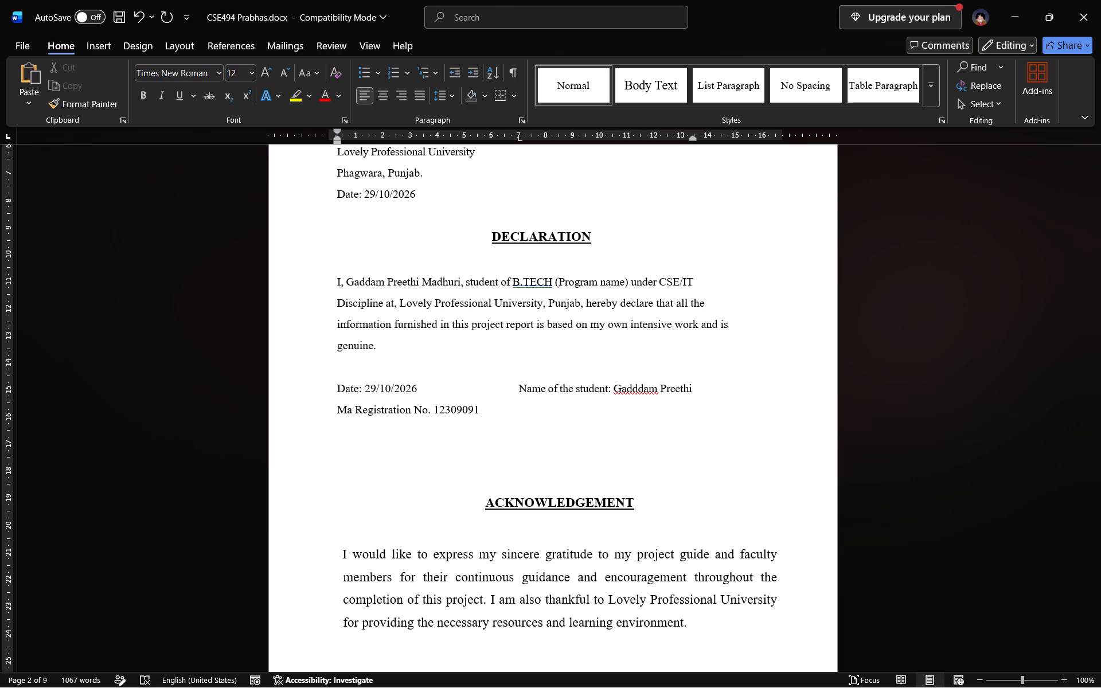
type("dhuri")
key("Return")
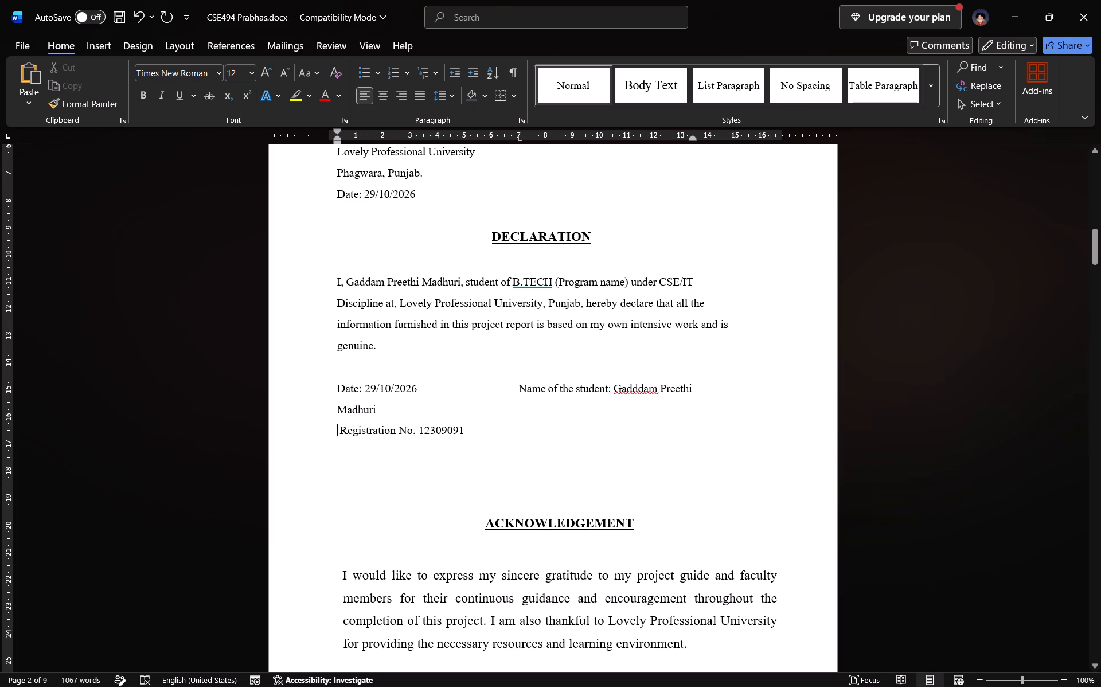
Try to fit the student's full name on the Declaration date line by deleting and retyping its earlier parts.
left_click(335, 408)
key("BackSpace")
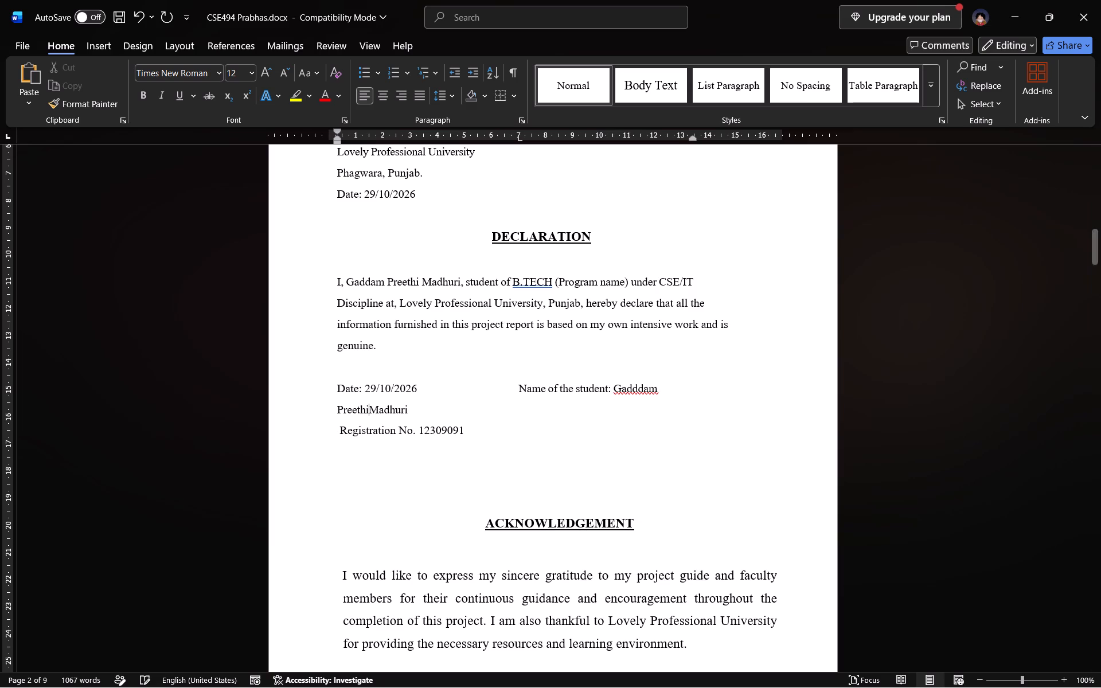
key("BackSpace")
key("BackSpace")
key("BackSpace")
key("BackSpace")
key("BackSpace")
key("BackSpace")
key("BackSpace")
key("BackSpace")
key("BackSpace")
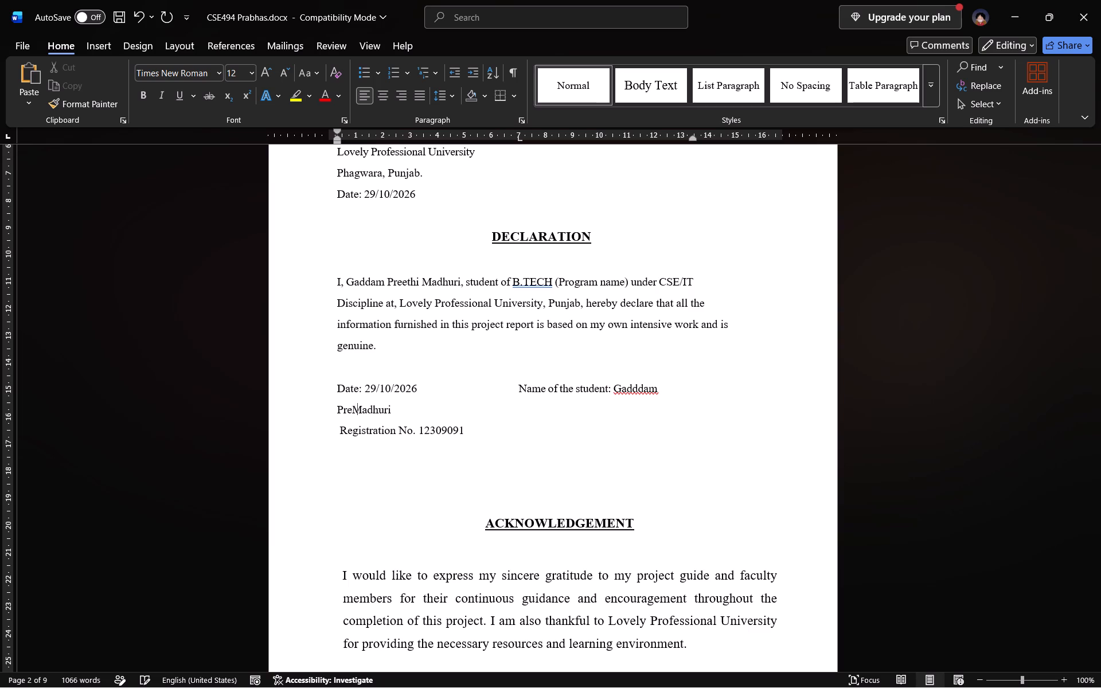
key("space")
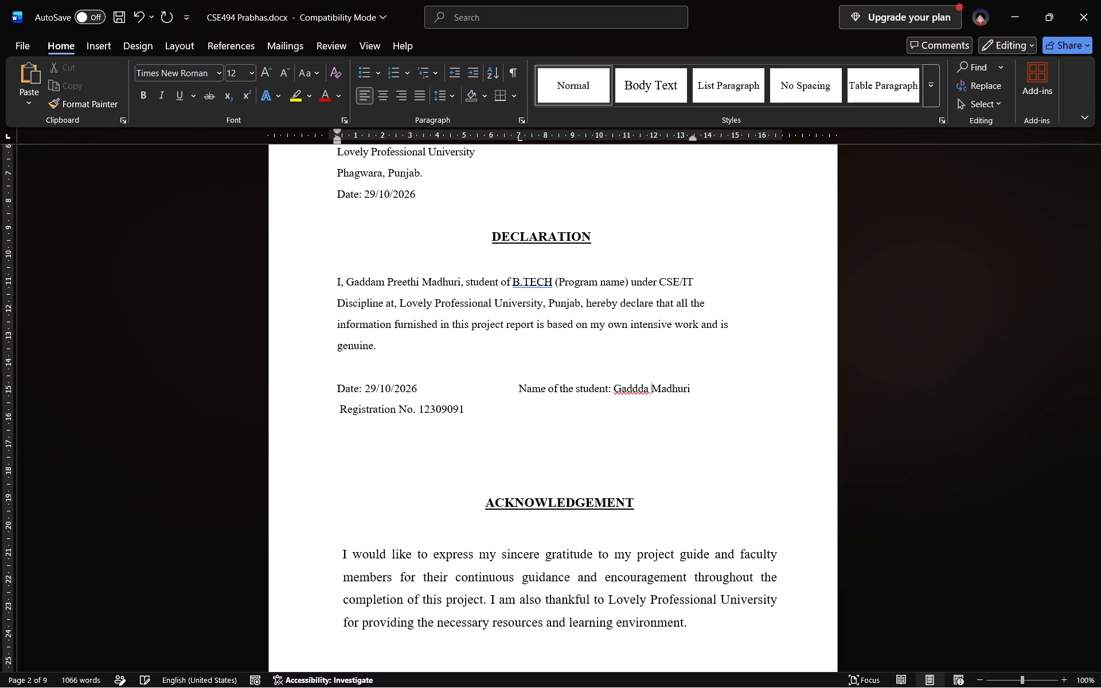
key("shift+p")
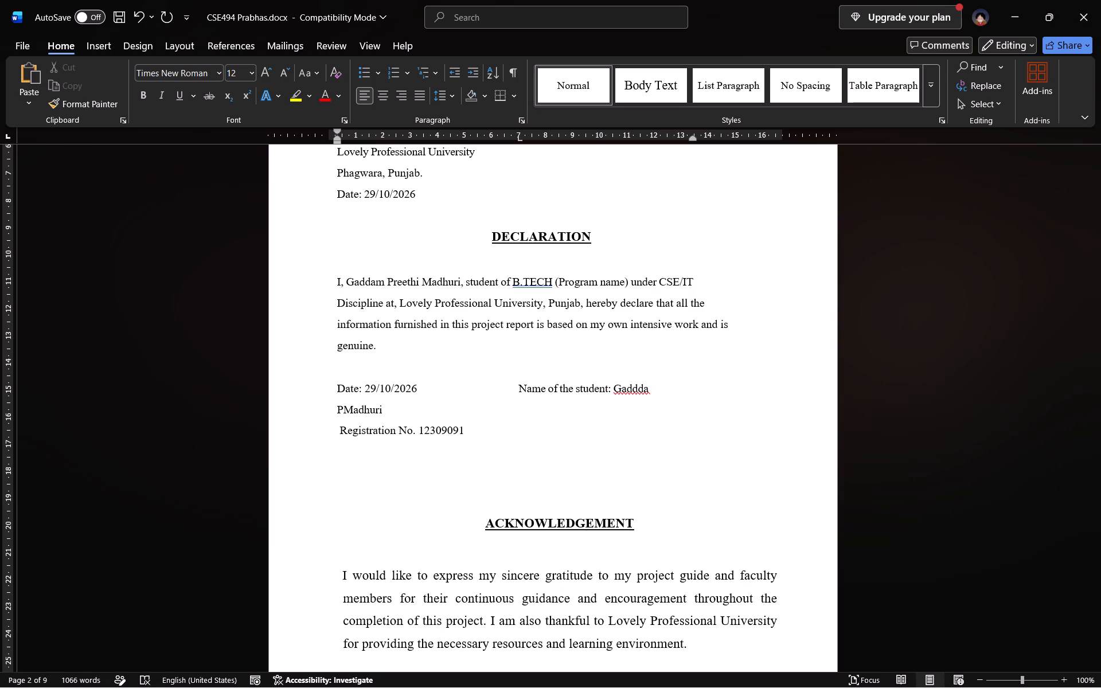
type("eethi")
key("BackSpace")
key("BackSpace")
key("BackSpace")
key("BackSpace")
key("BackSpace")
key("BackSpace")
Remove the "Name of the student" label and the name after it, keeping the tab spacing after the Declaration date.
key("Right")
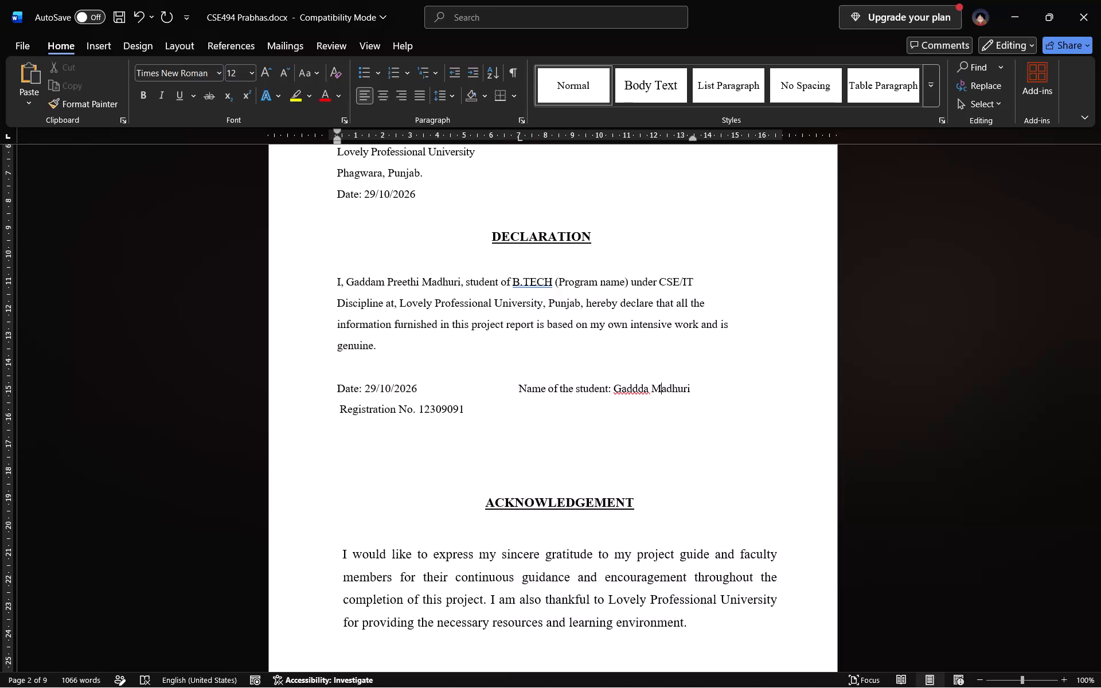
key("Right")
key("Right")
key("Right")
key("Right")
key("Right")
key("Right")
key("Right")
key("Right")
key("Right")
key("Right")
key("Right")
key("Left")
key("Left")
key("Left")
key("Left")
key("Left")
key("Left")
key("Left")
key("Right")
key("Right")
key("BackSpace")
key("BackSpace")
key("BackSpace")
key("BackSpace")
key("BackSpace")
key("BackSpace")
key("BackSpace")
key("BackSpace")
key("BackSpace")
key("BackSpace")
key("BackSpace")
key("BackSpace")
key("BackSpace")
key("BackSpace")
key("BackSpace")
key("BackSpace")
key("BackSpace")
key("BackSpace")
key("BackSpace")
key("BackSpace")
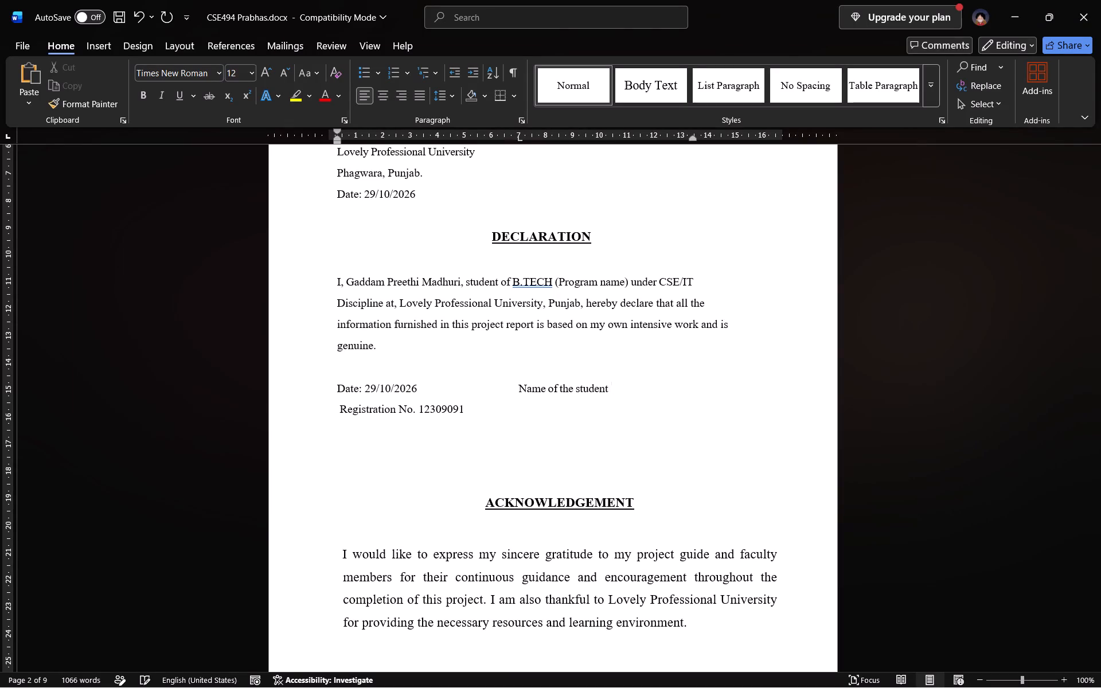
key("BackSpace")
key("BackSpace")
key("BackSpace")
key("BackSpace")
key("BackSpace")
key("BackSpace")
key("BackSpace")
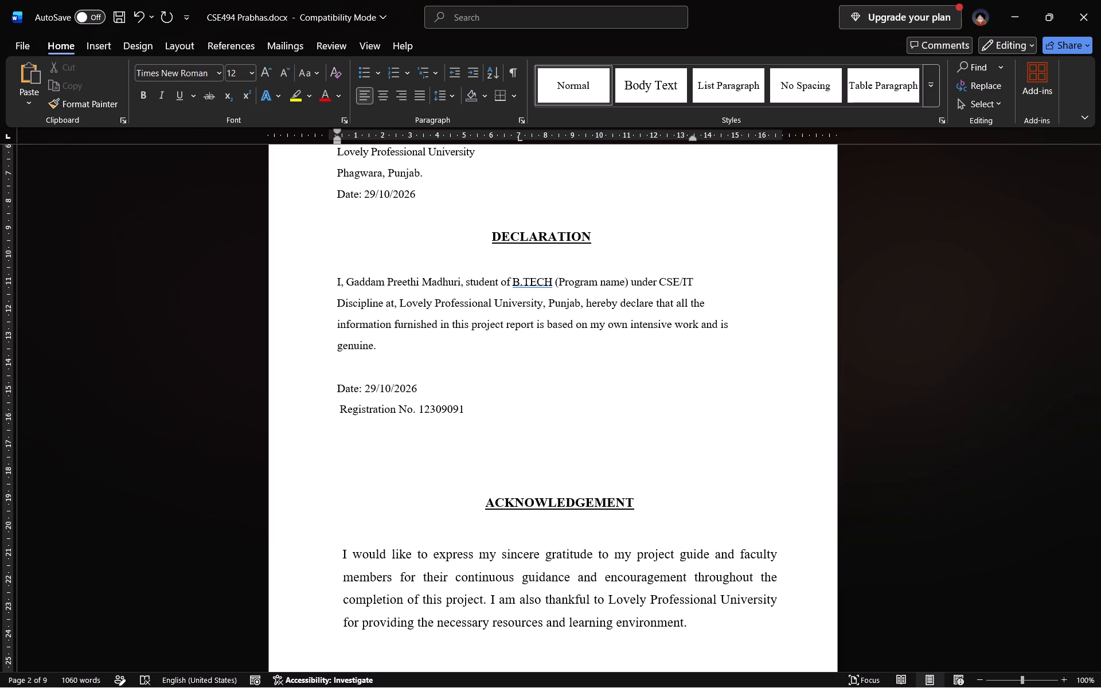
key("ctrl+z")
Enter the label "Student Name:" beside the Declaration date, followed by the new student's full name, correctly capitalised.
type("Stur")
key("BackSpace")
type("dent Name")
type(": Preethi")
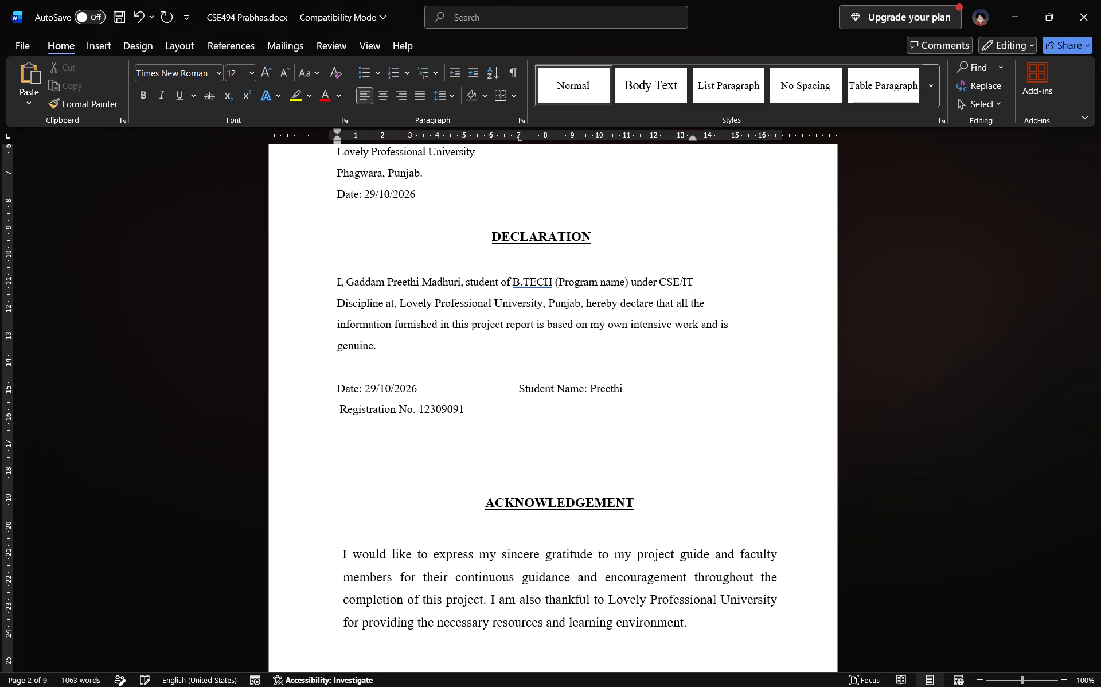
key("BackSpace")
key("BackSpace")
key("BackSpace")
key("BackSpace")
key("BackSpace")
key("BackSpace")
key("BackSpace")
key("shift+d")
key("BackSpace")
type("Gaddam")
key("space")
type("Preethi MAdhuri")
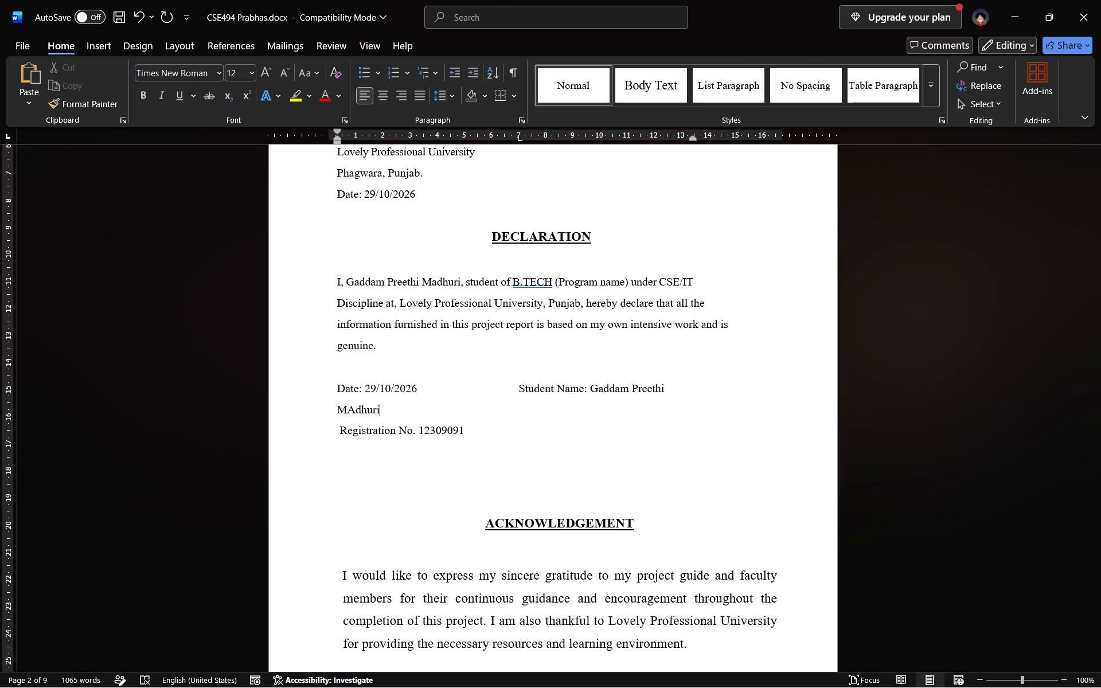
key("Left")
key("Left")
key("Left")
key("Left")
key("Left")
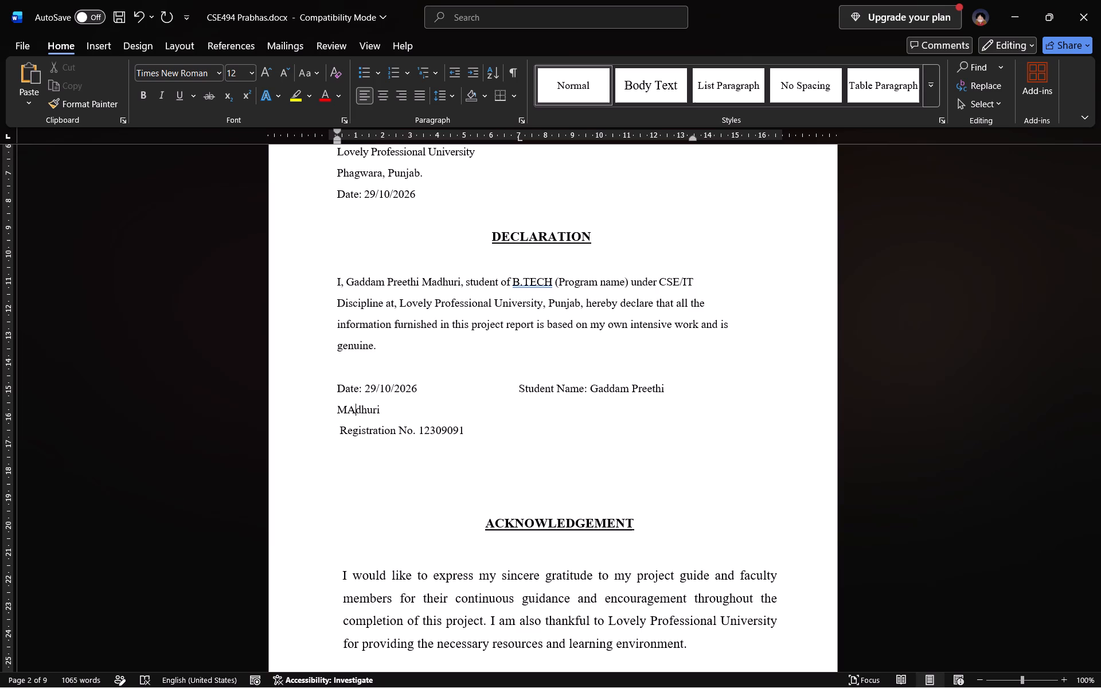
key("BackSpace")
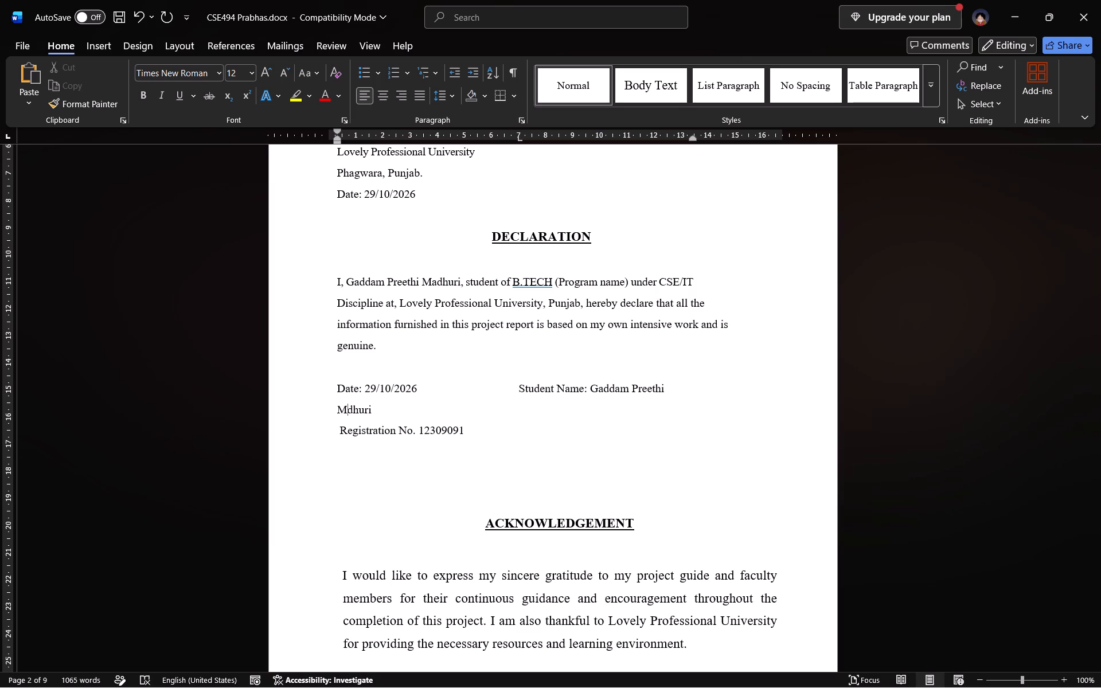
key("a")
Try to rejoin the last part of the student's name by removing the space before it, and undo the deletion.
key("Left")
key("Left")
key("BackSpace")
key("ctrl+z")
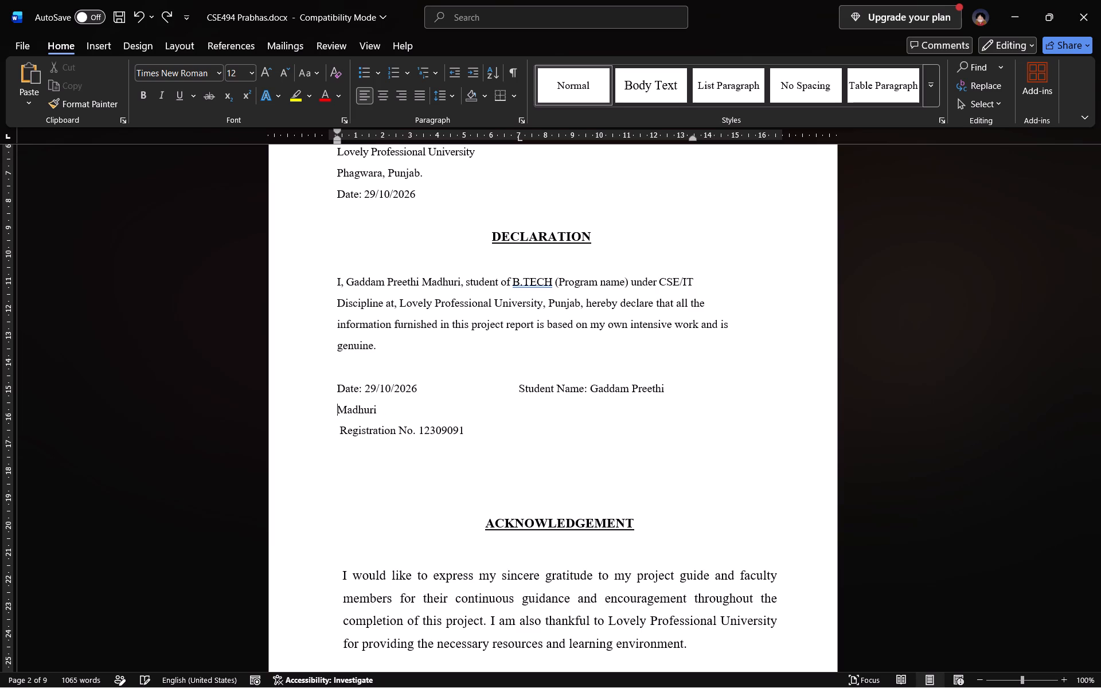
Switch to the new student's GitHub profile in Chrome and start a new repository from the repositories page.
scroll(335, 408, "down", 1)
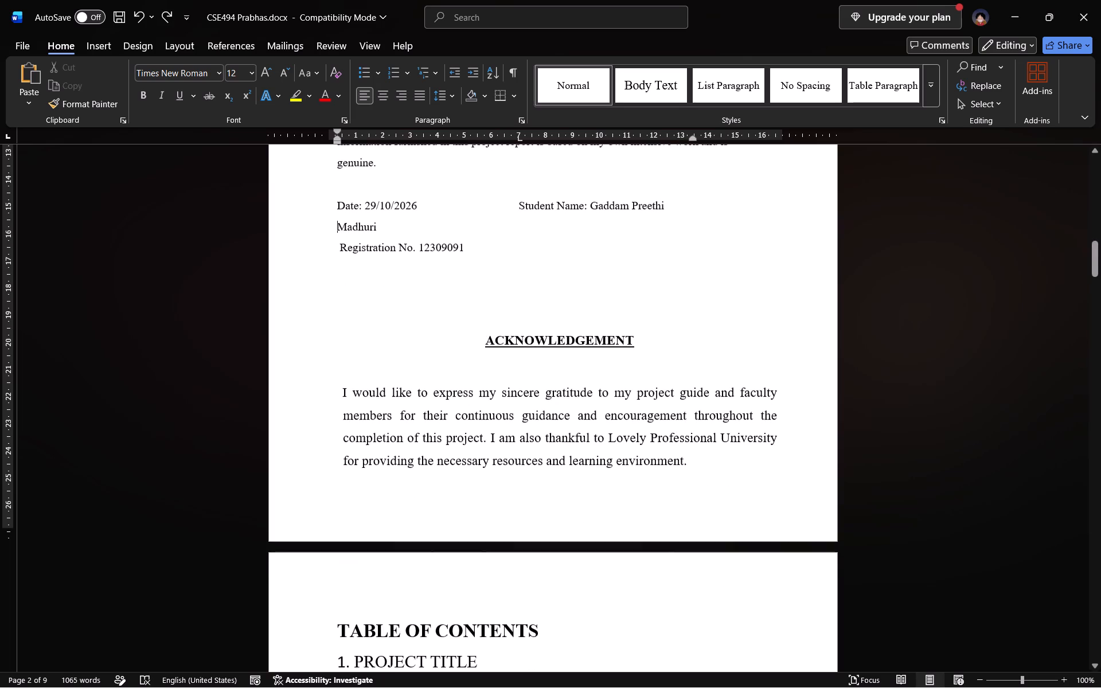
scroll(442, 369, "down", 1)
scroll(442, 369, "up", 1)
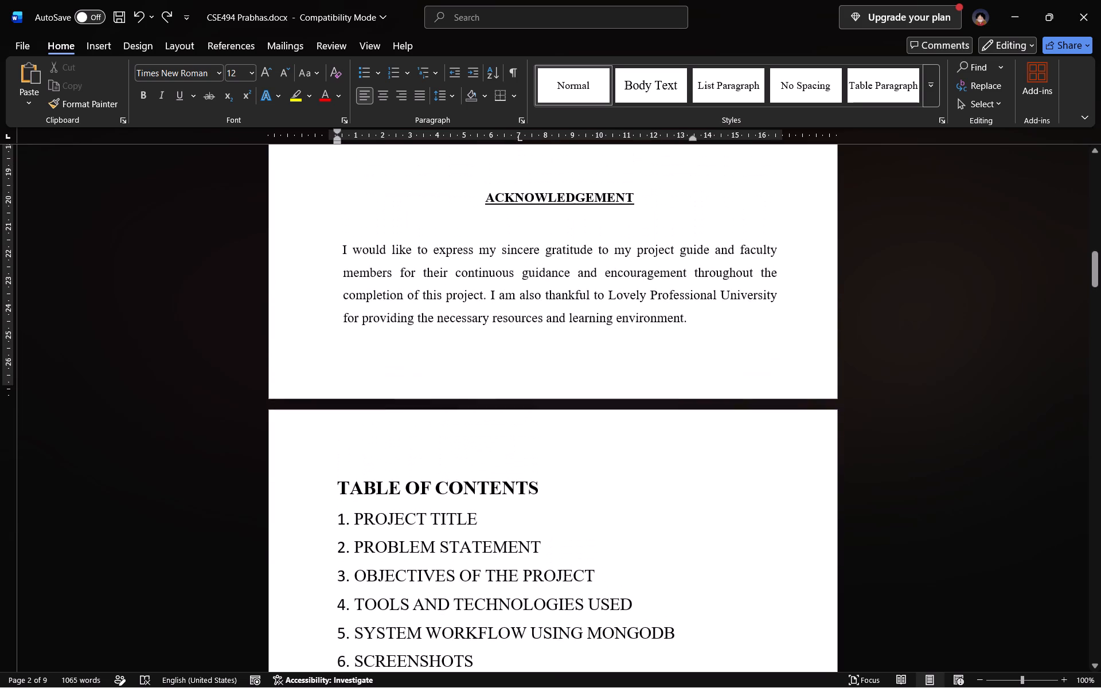
scroll(442, 369, "down", 6)
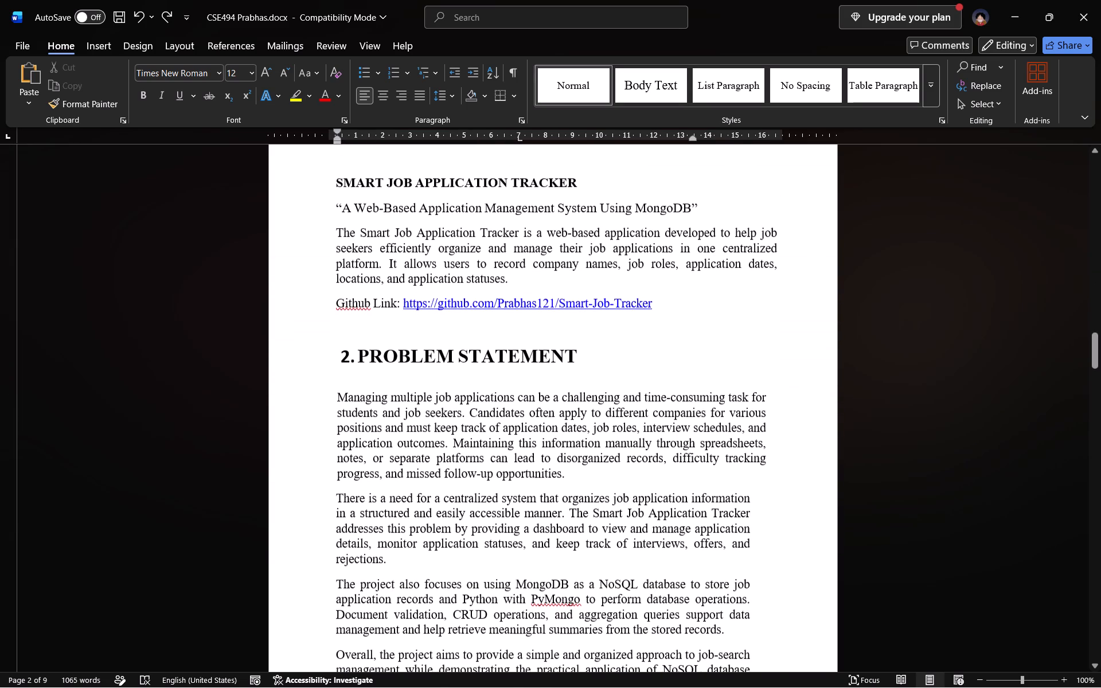
key("alt+Tab")
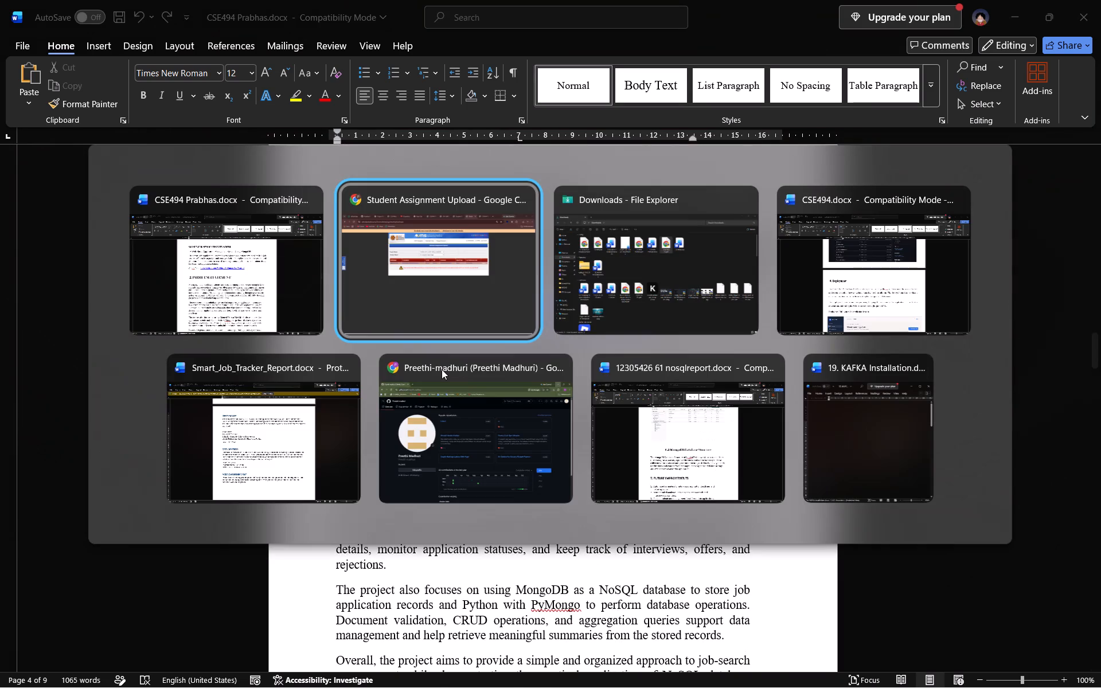
key("alt+Down")
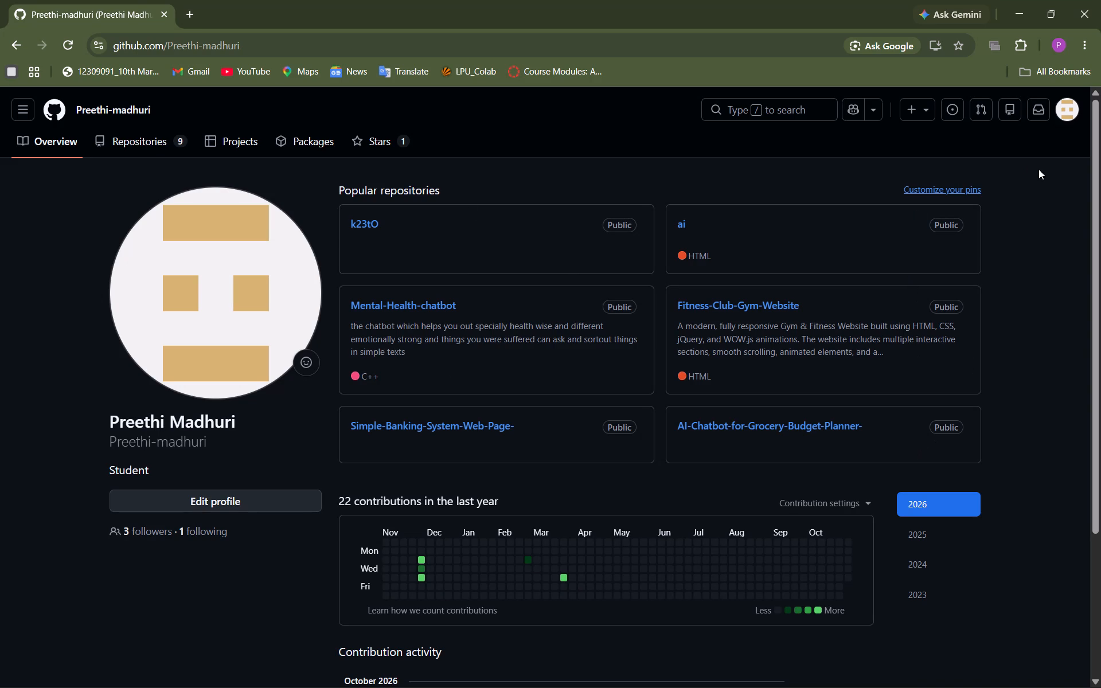
scroll(751, 475, "up", 1)
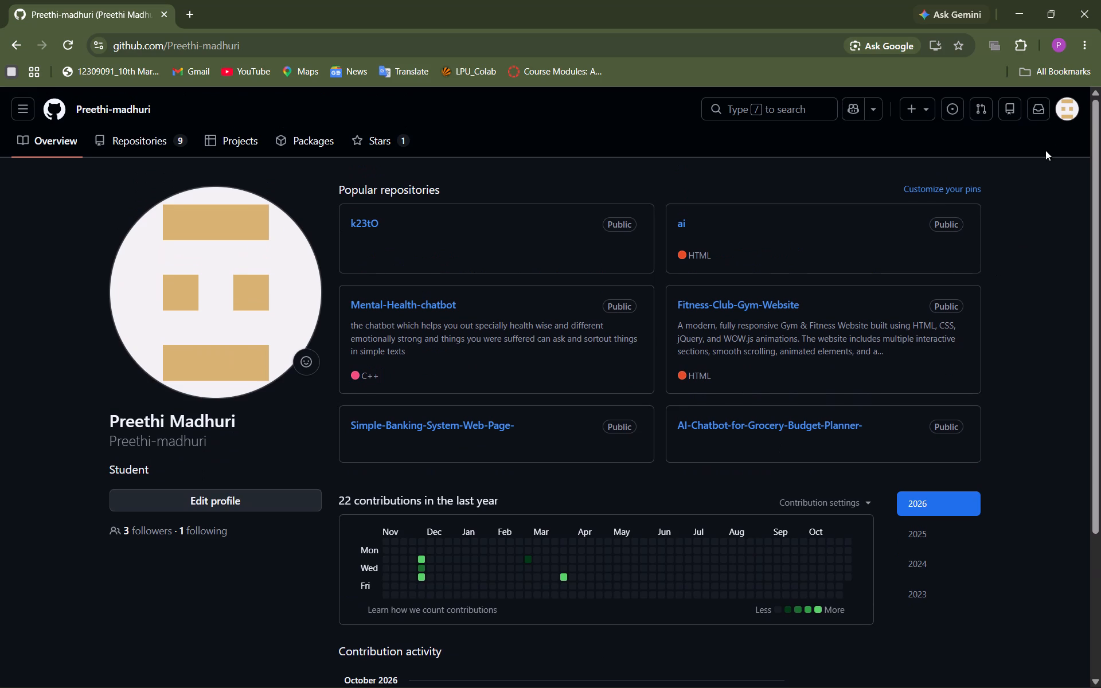
left_click(1066, 102)
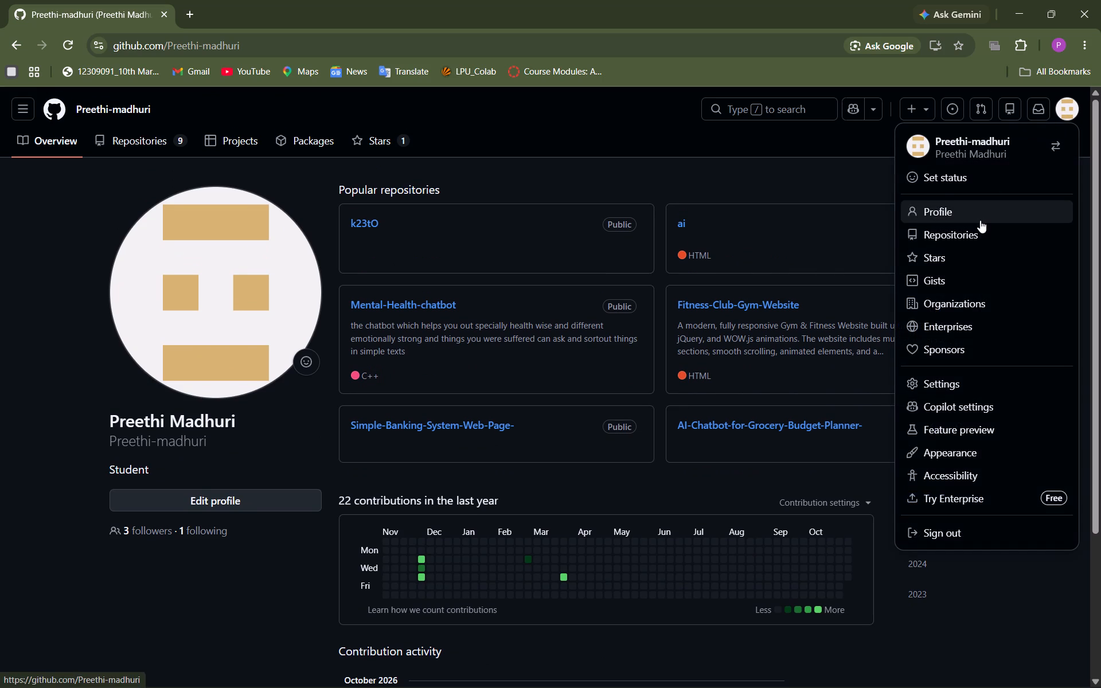
left_click(975, 229)
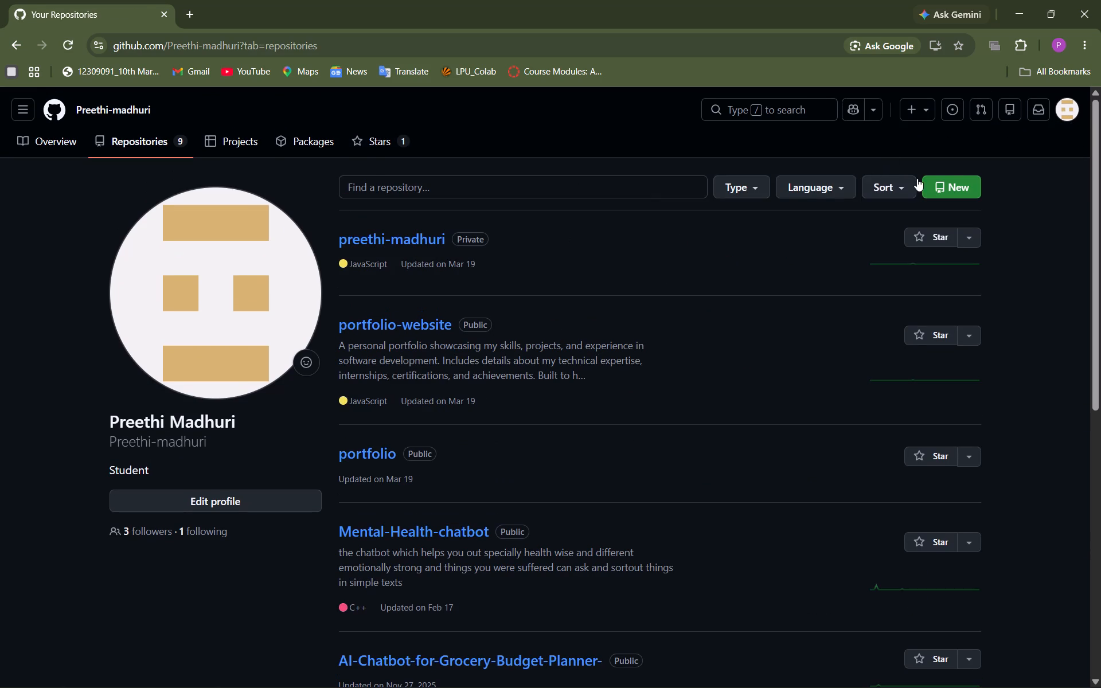
left_click(943, 178)
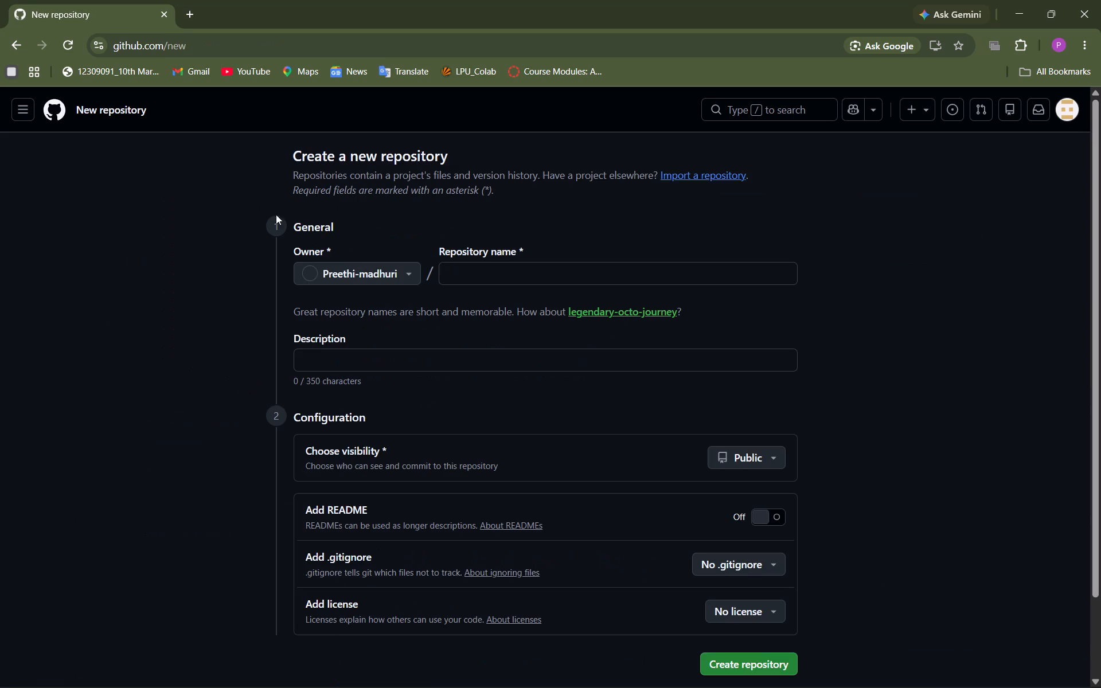
Create a public repository named "Smart Job Tracker" with a README added.
left_click(466, 267)
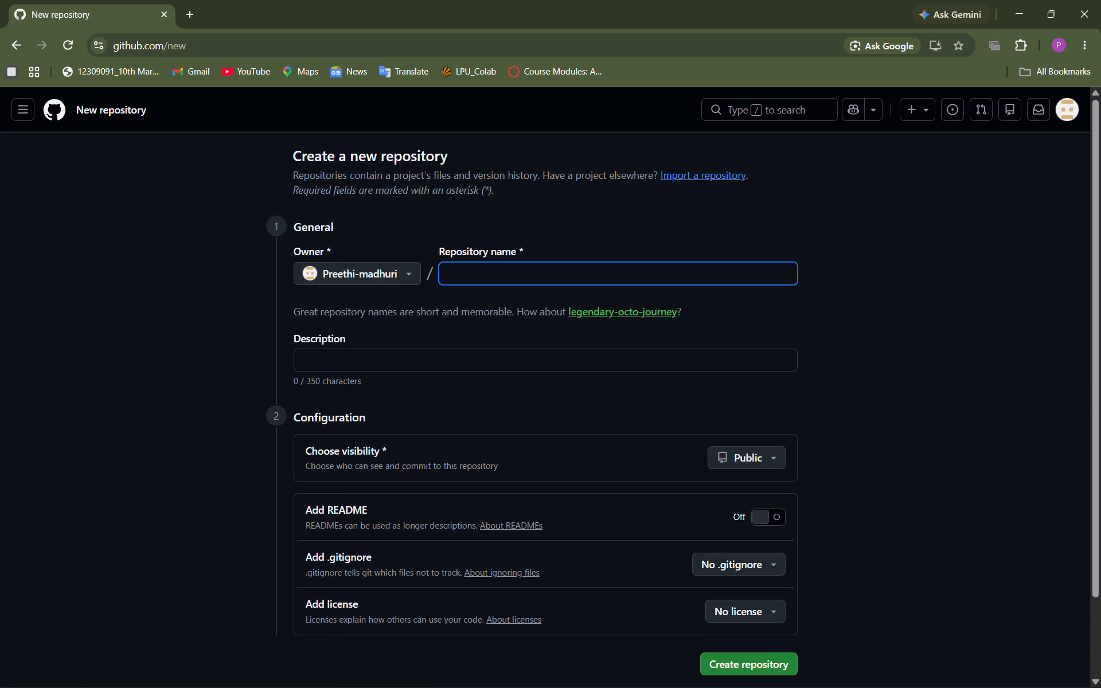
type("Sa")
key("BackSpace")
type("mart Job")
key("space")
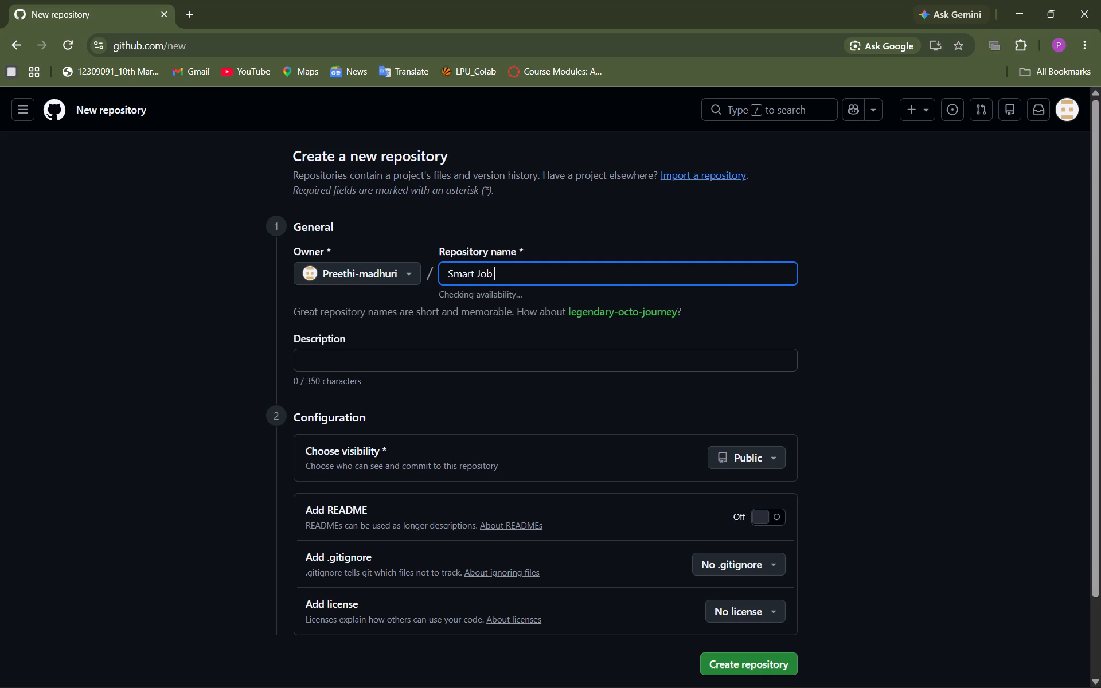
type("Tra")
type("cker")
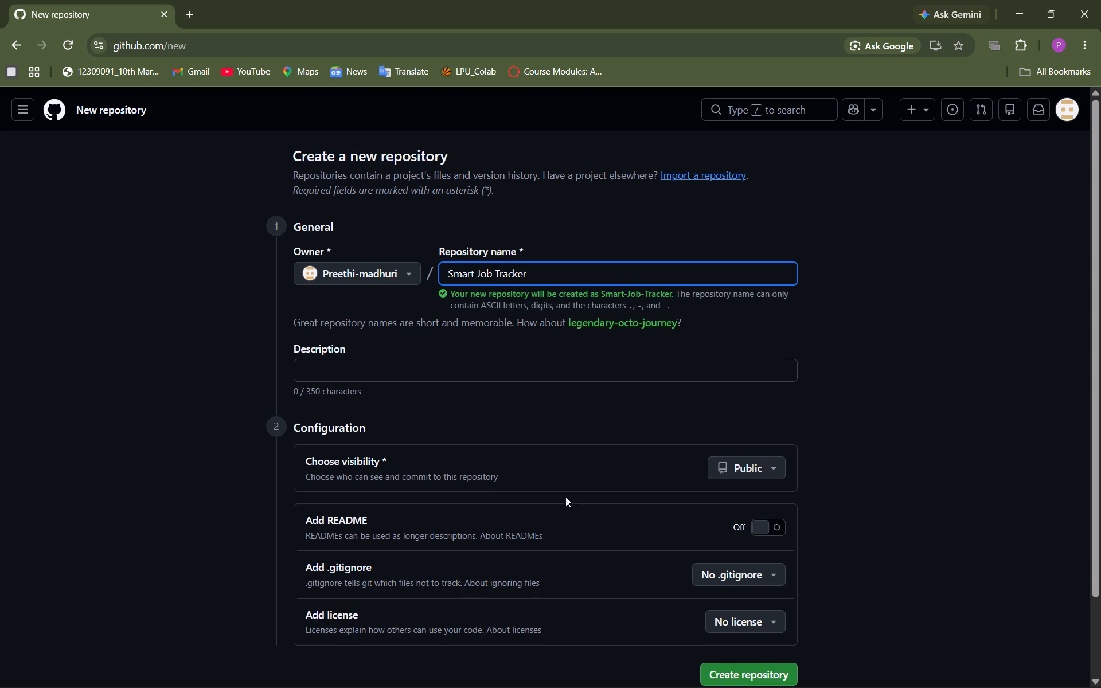
left_click(770, 521)
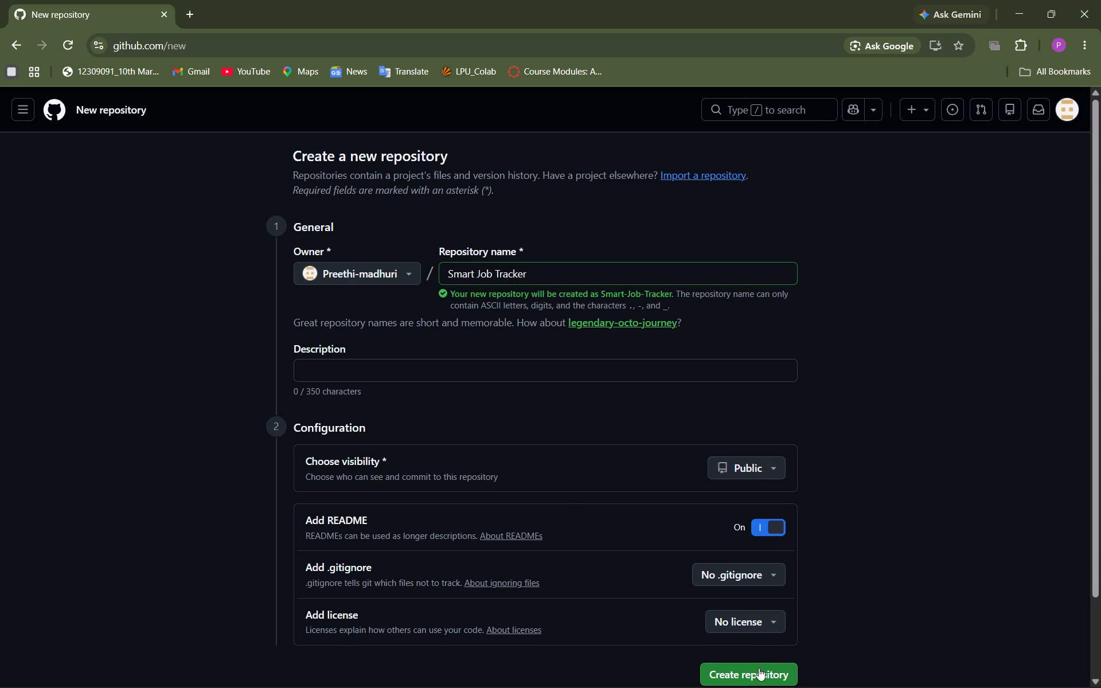
left_click(758, 670)
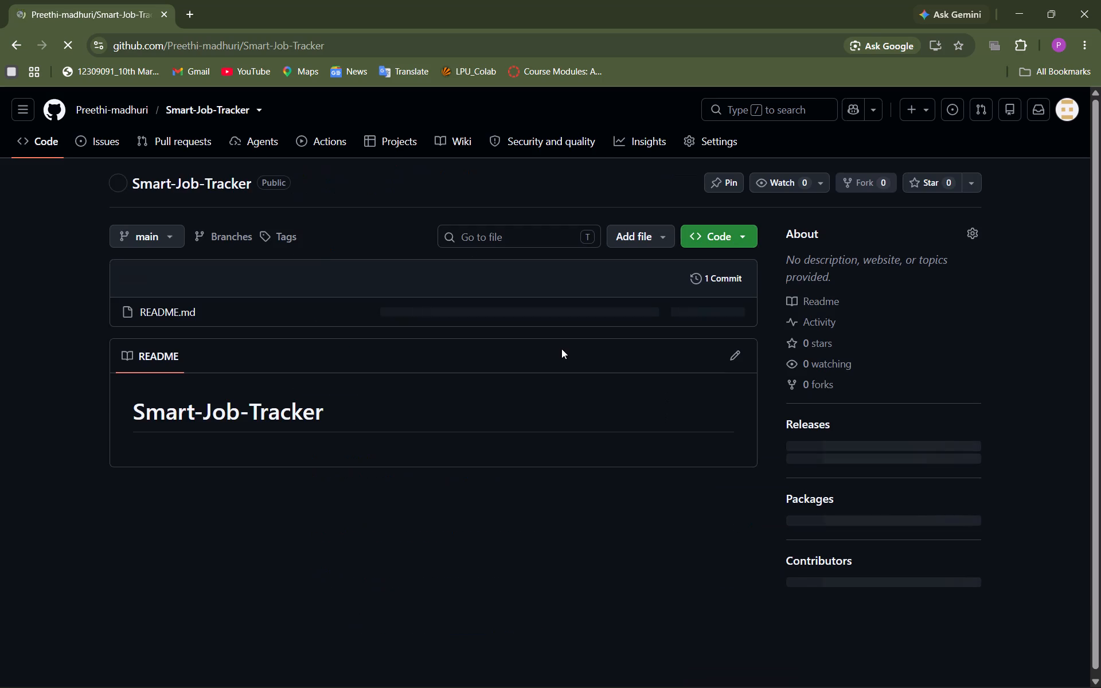
Copy the new repository's HTTPS clone URL and replace the report's existing Github Link in Word with it, as a hyperlink.
left_click(721, 235)
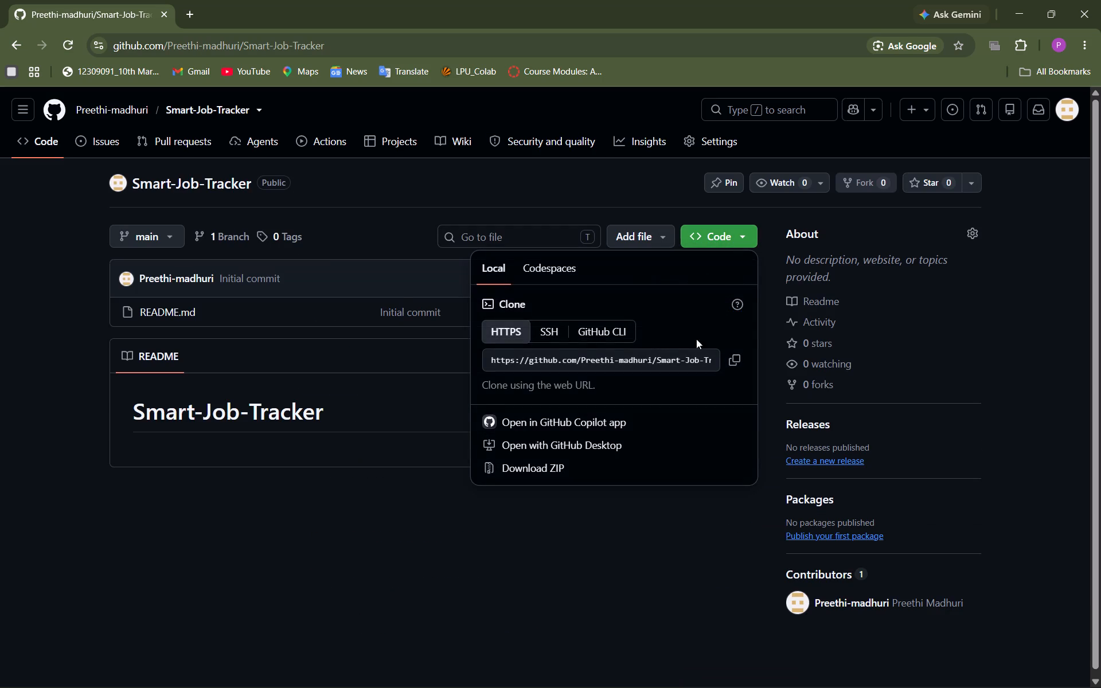
left_click(733, 366)
key("alt+Tab")
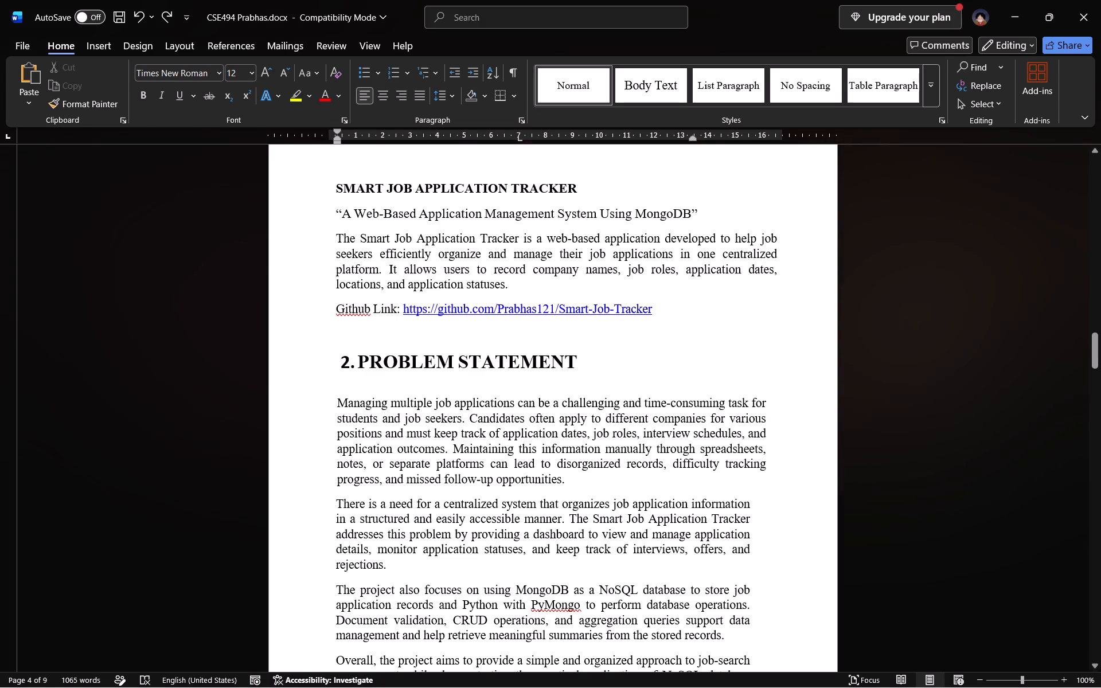
left_click(653, 309)
key("BackSpace")
key("BackSpace")
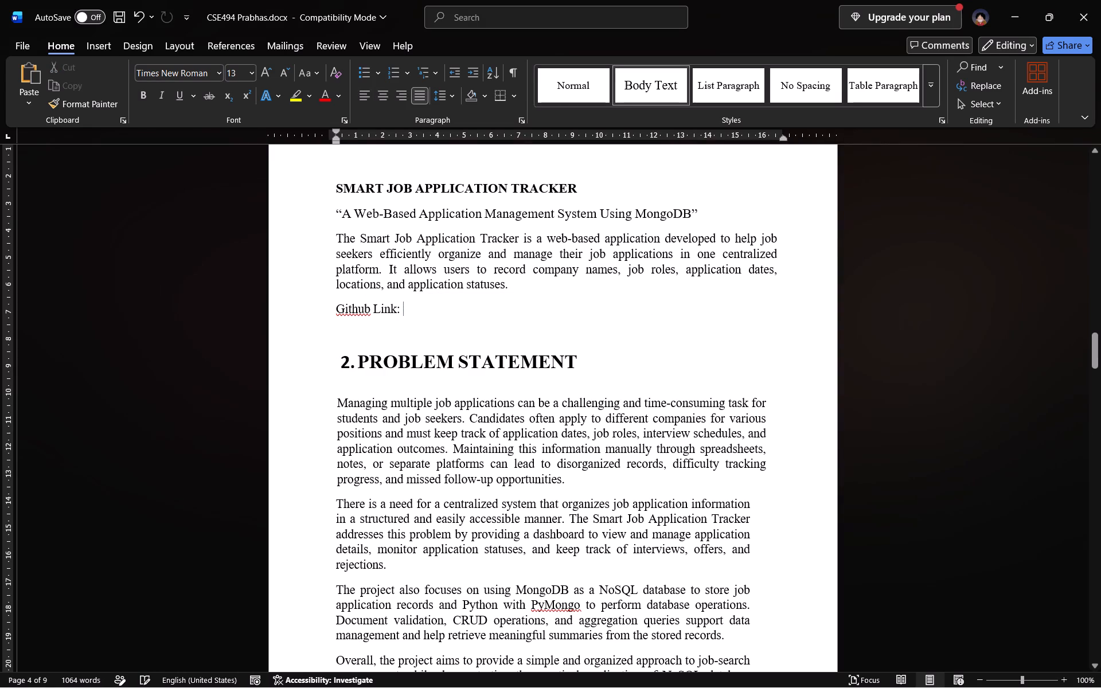
key("ctrl+v")
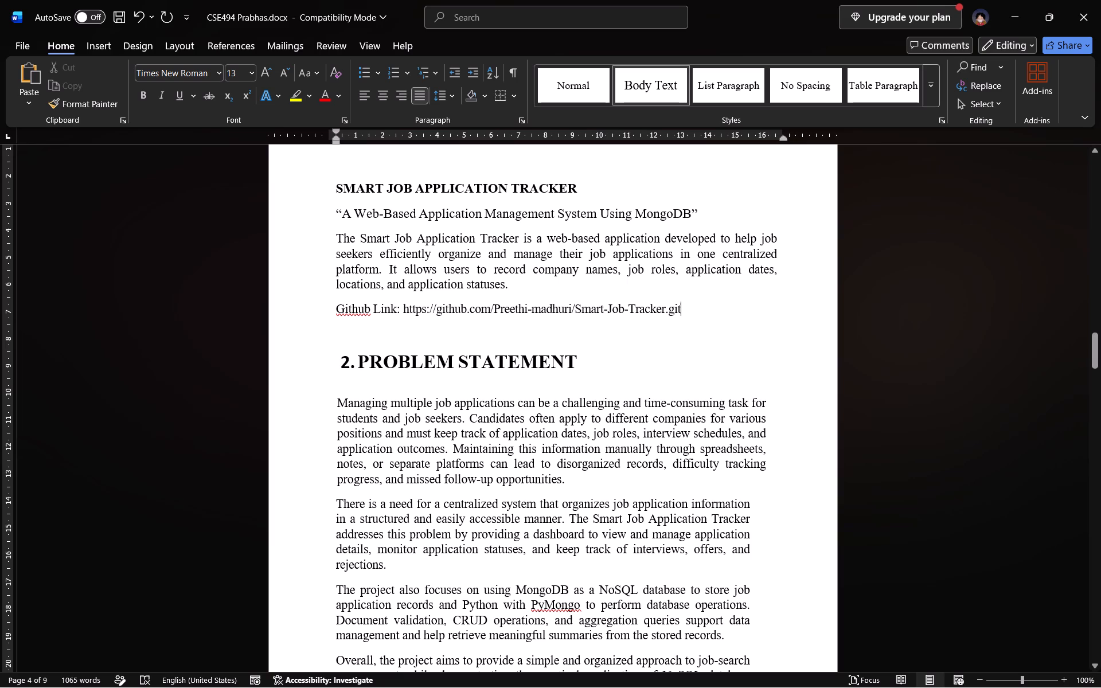
left_click_drag(682, 308, 411, 317)
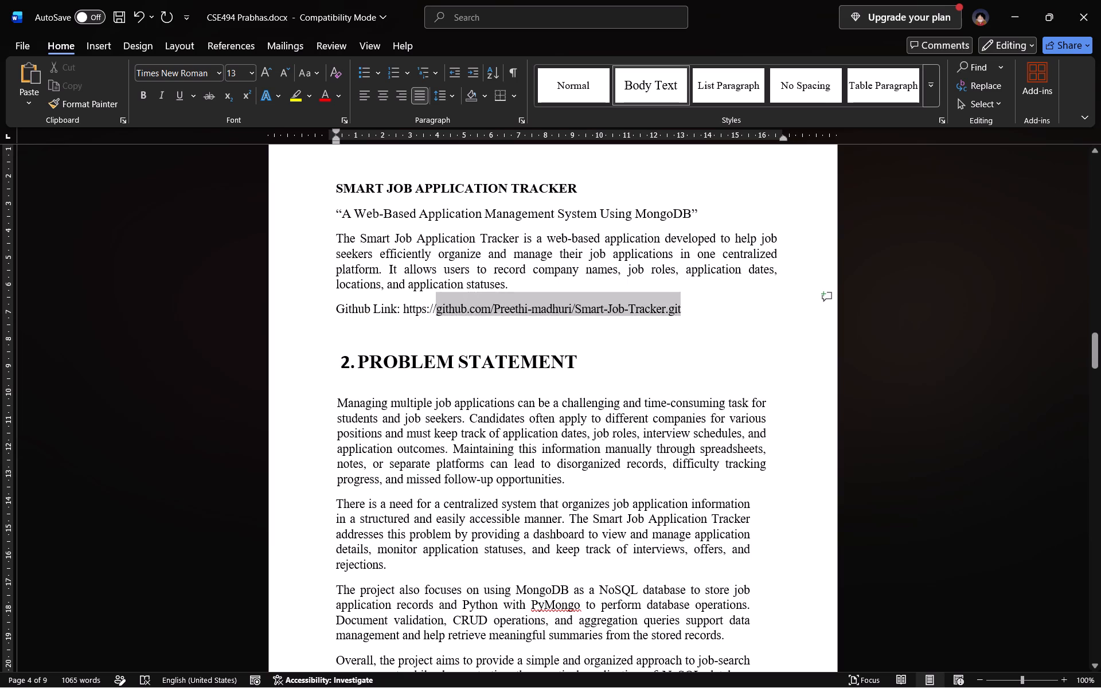
left_click_drag(411, 317, 403, 310)
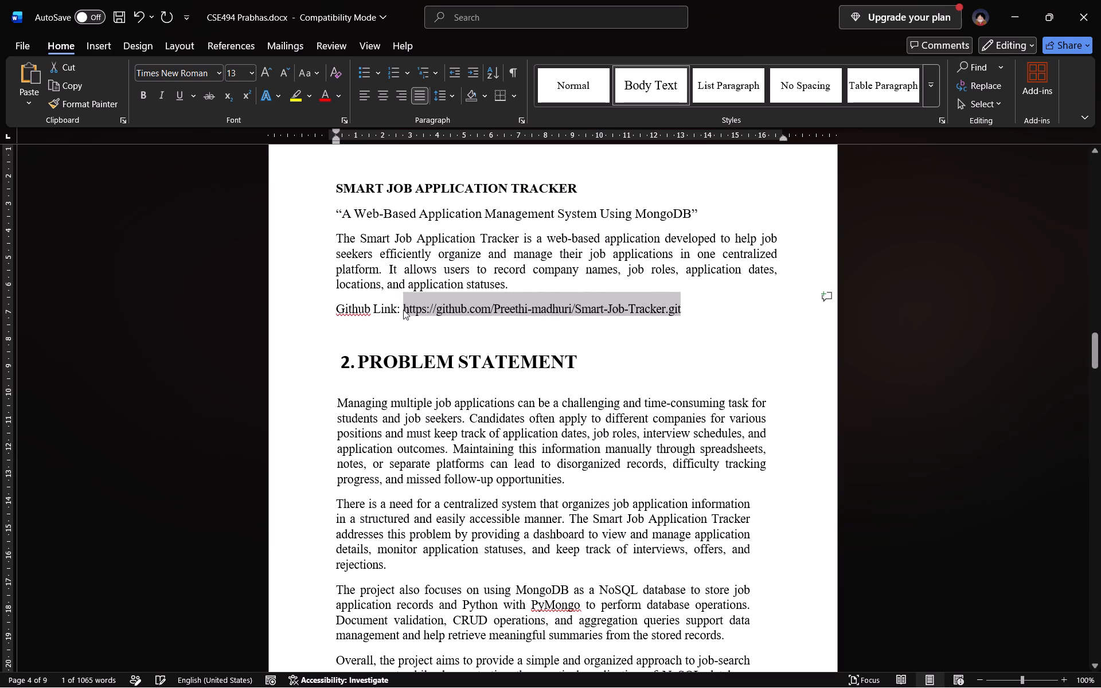
key("ctrl+v")
Review the remaining report sections down to the screenshots, and return to the cover page.
scroll(693, 388, "down", 1)
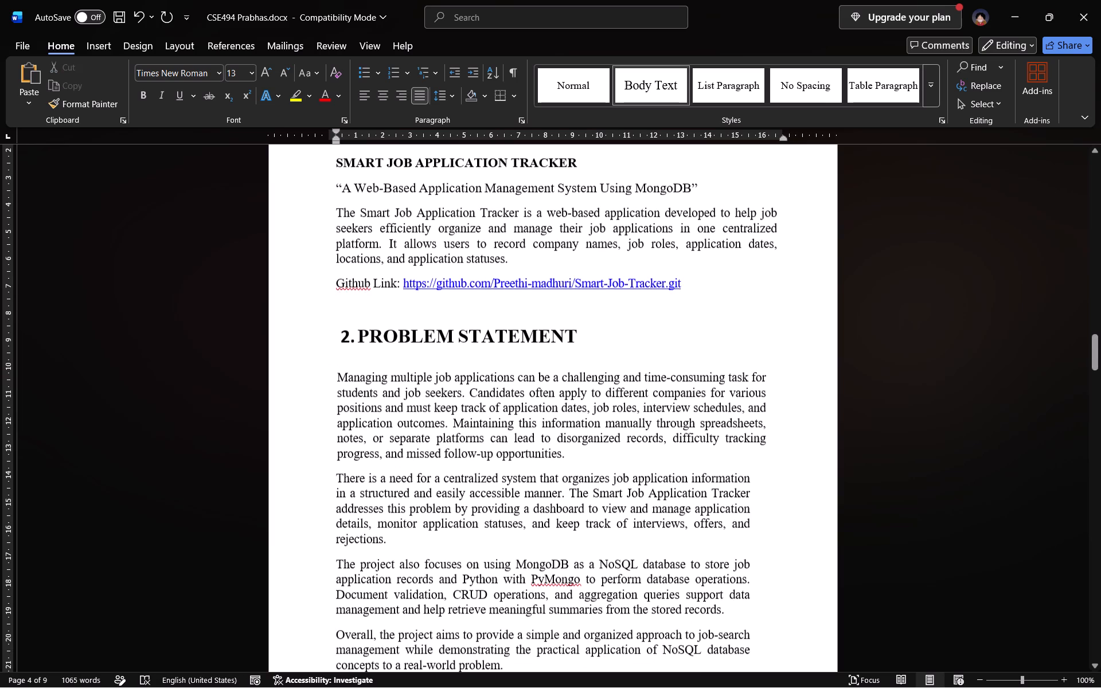
scroll(693, 388, "down", 5)
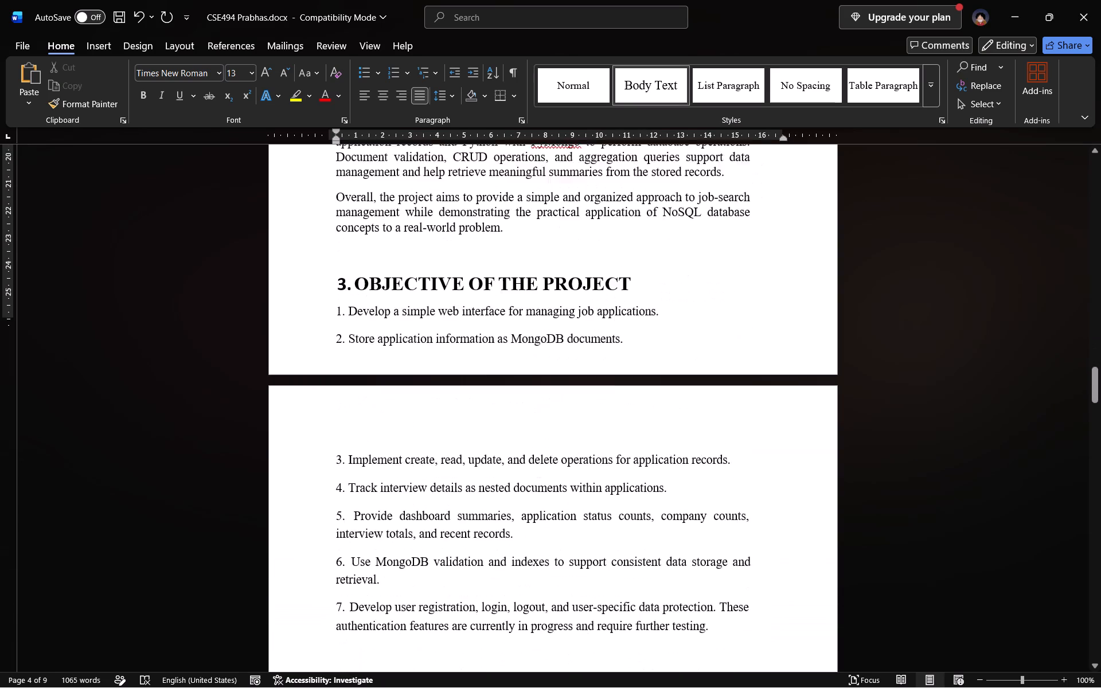
scroll(693, 388, "down", 5)
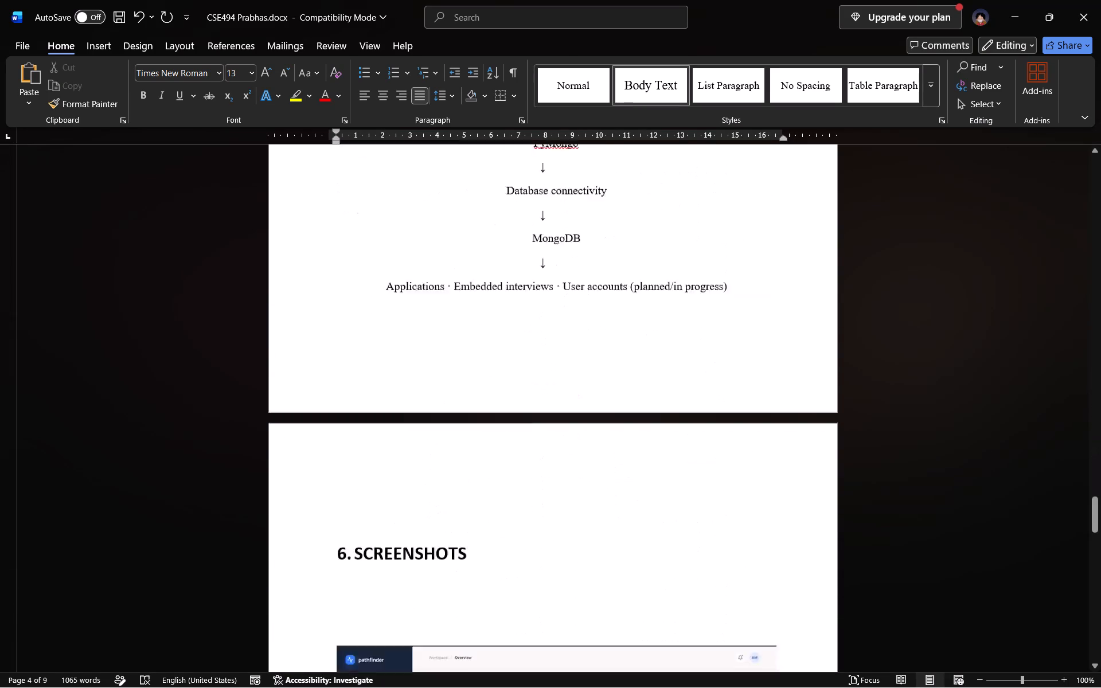
scroll(693, 388, "down", 3)
scroll(693, 388, "up", 17)
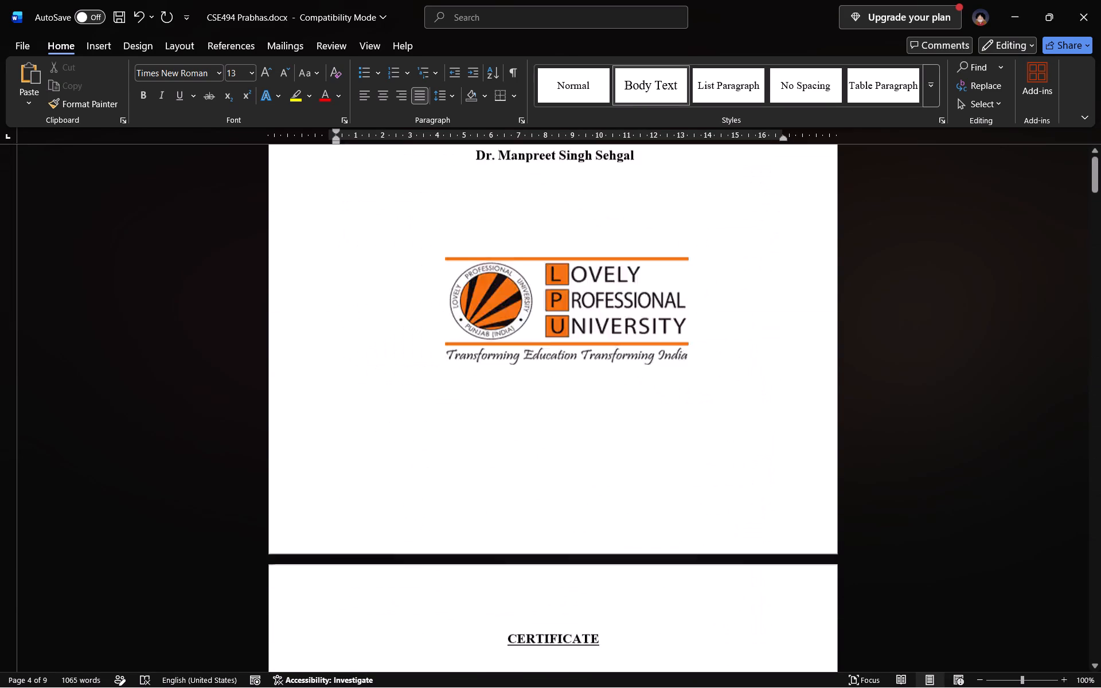
scroll(862, 536, "down", 1)
scroll(717, 401, "up", 1)
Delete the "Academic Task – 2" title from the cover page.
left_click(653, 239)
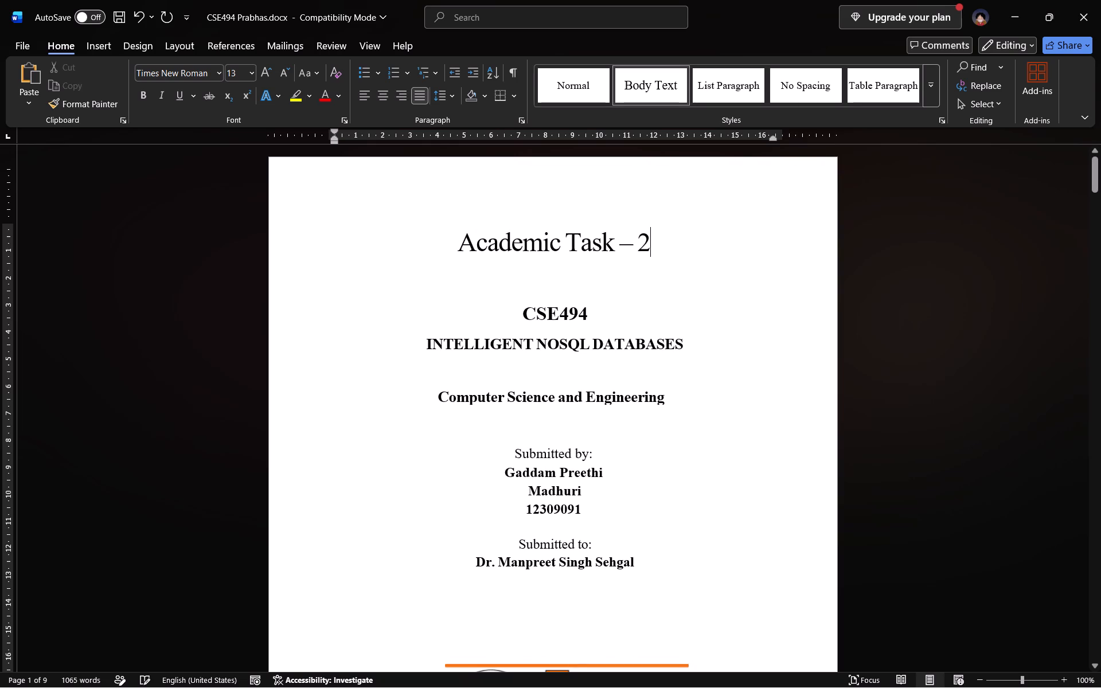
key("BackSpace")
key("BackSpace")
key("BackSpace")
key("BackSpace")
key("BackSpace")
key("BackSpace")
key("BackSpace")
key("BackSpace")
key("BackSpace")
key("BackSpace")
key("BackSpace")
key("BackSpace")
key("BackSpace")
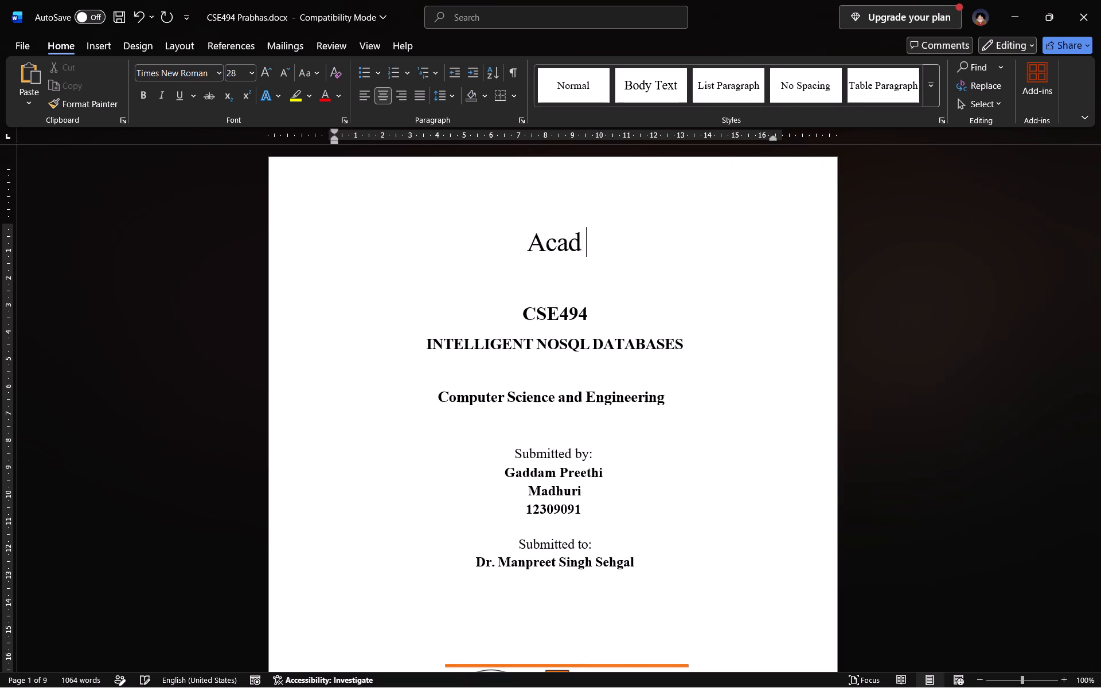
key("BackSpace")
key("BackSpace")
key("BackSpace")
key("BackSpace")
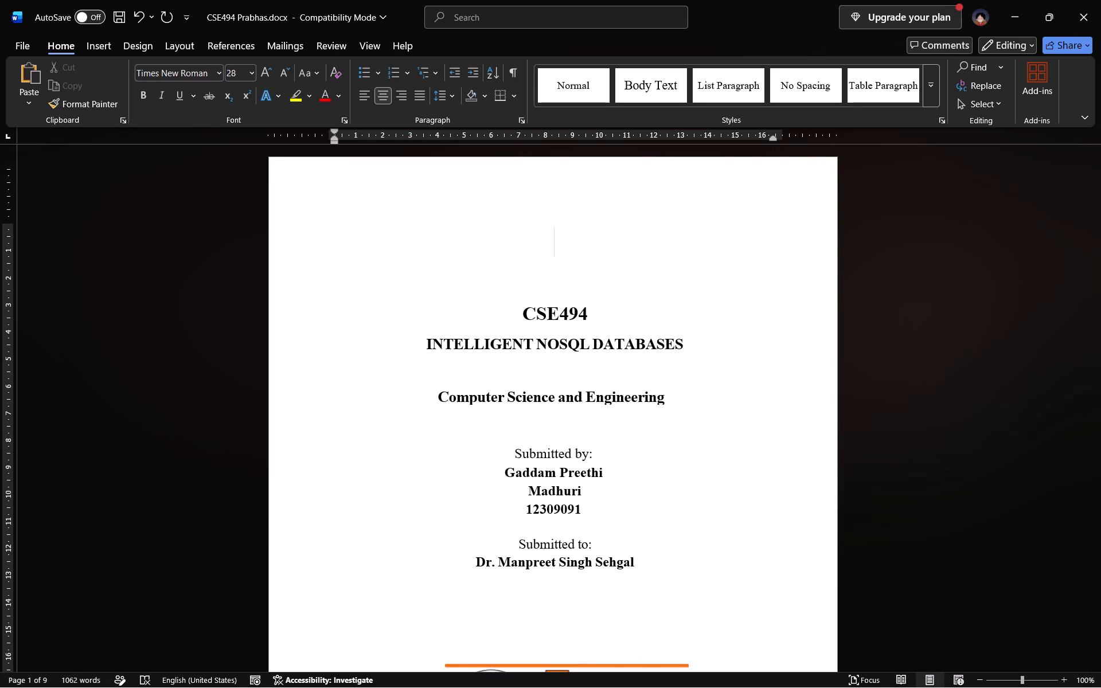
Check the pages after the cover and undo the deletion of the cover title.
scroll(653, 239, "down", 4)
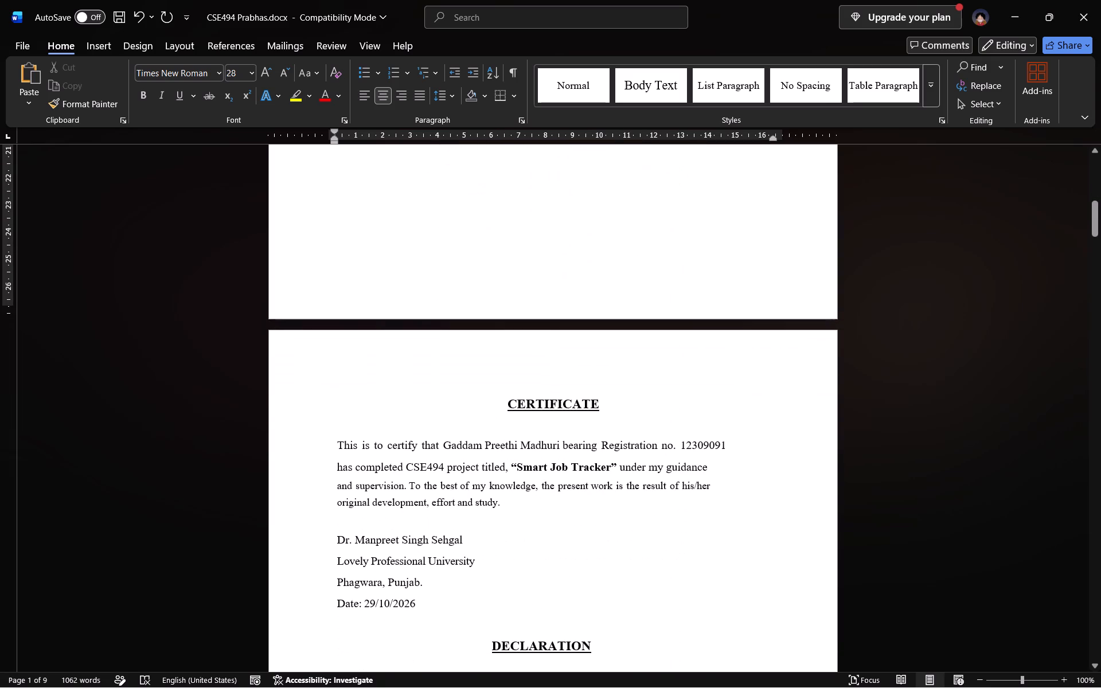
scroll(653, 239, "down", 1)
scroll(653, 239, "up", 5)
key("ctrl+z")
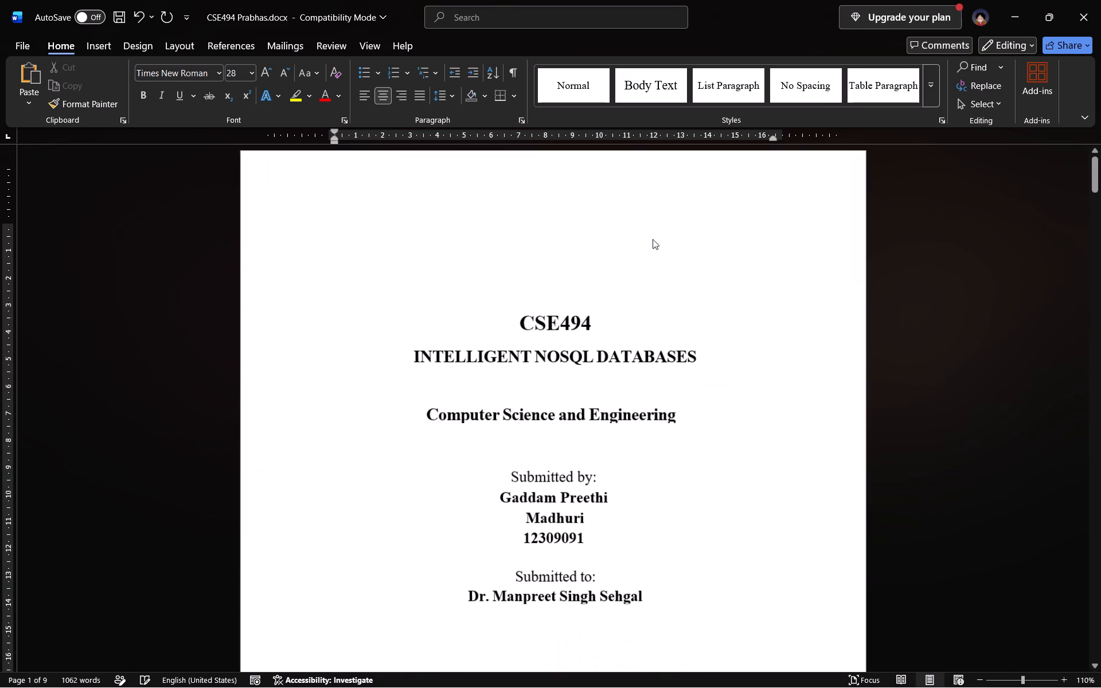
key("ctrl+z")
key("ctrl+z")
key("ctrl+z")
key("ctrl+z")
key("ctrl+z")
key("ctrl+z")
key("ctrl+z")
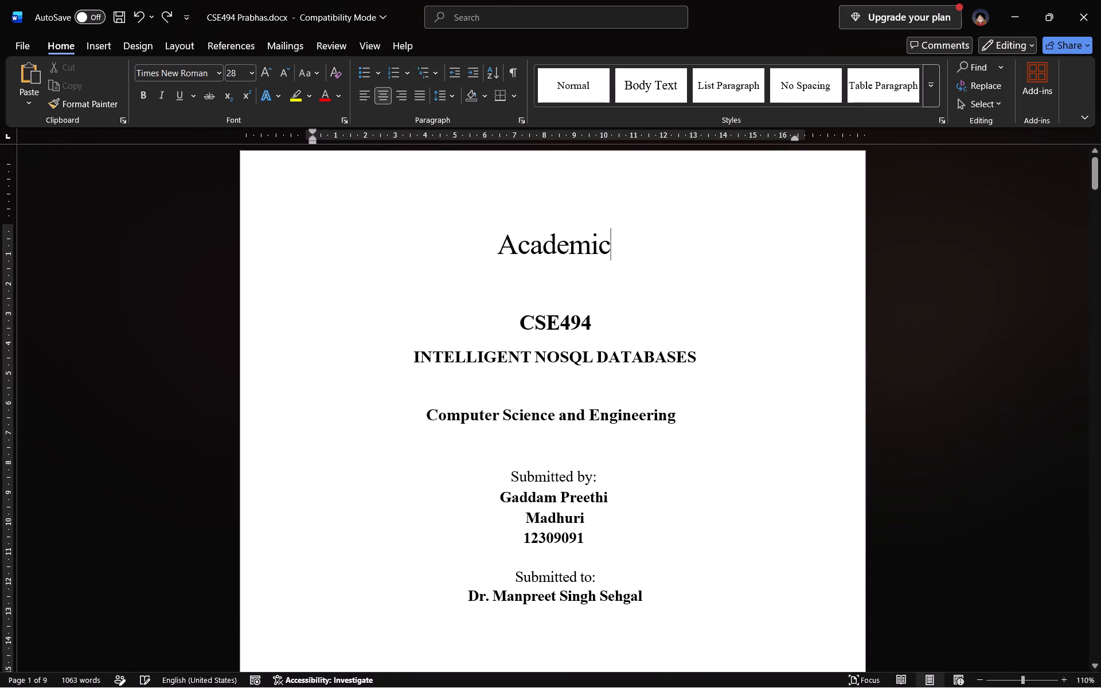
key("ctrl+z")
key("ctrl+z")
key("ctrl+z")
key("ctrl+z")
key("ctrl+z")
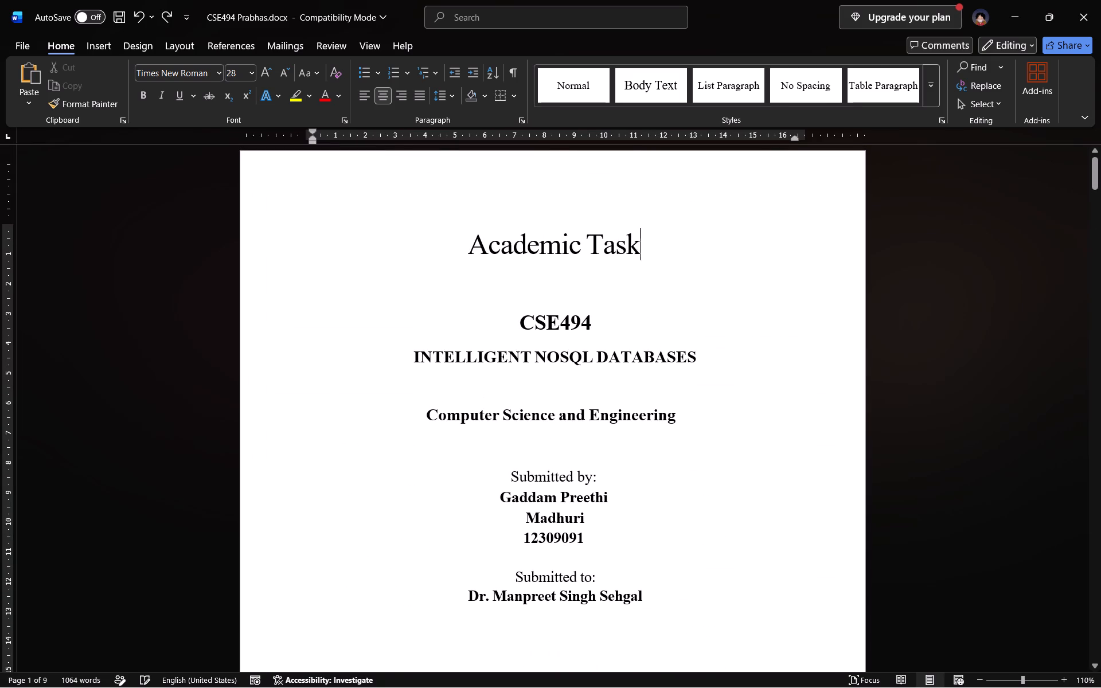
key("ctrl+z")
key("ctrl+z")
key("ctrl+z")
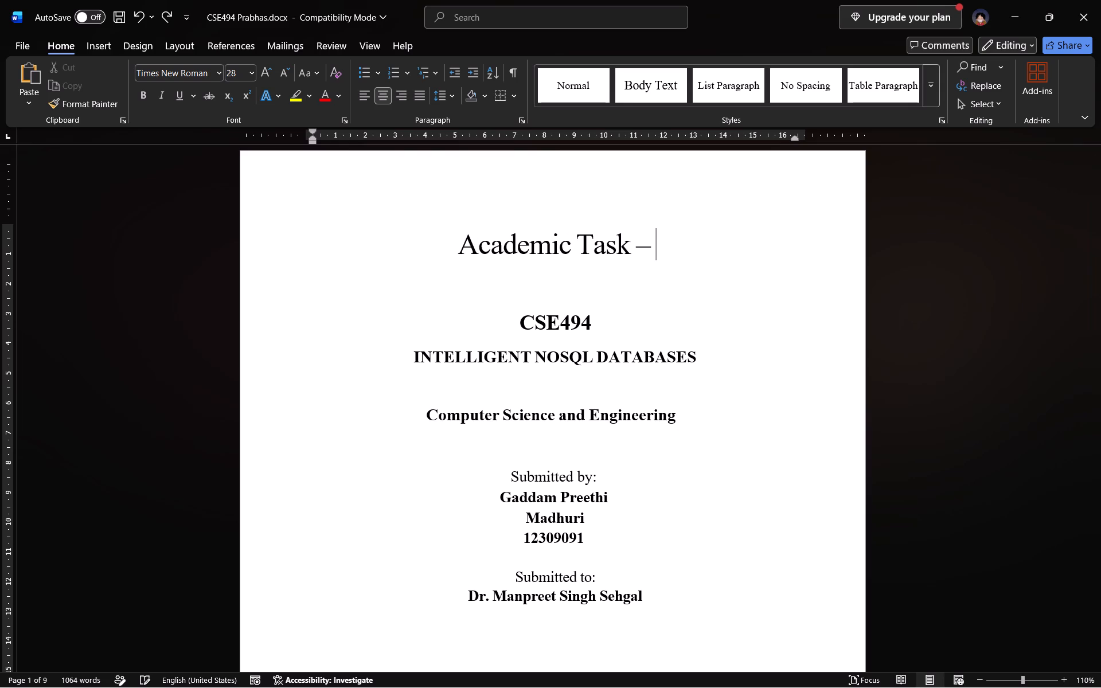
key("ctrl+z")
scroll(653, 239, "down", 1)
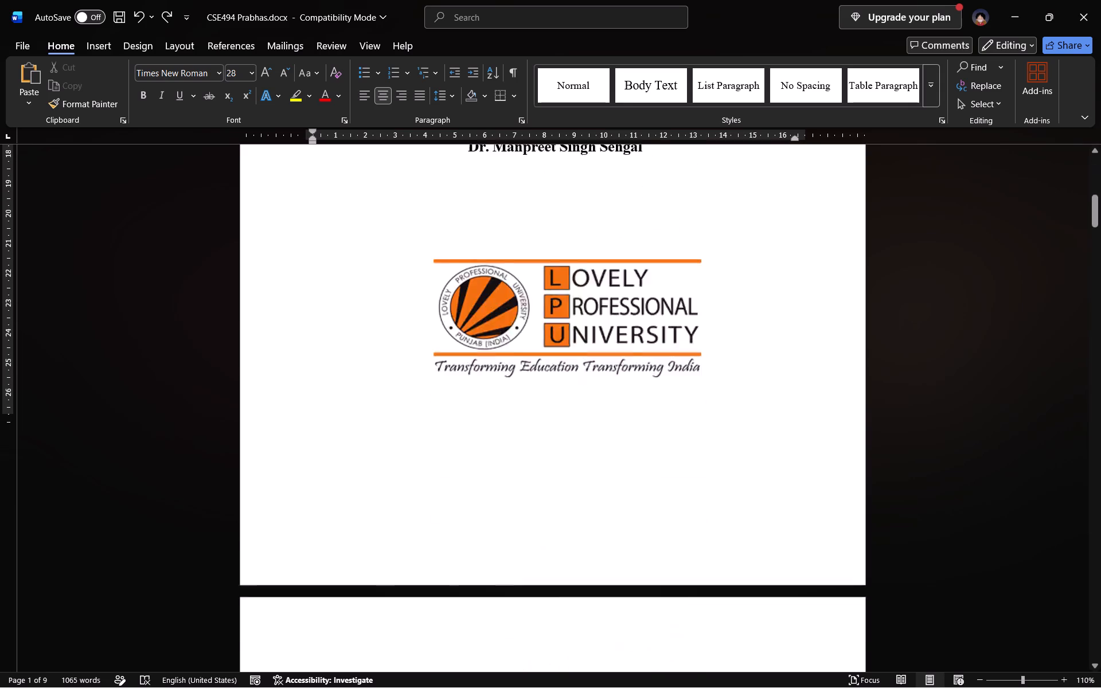
Check the certificate, declaration, acknowledgement and table of contents pages, and save the report.
scroll(653, 239, "down", 3)
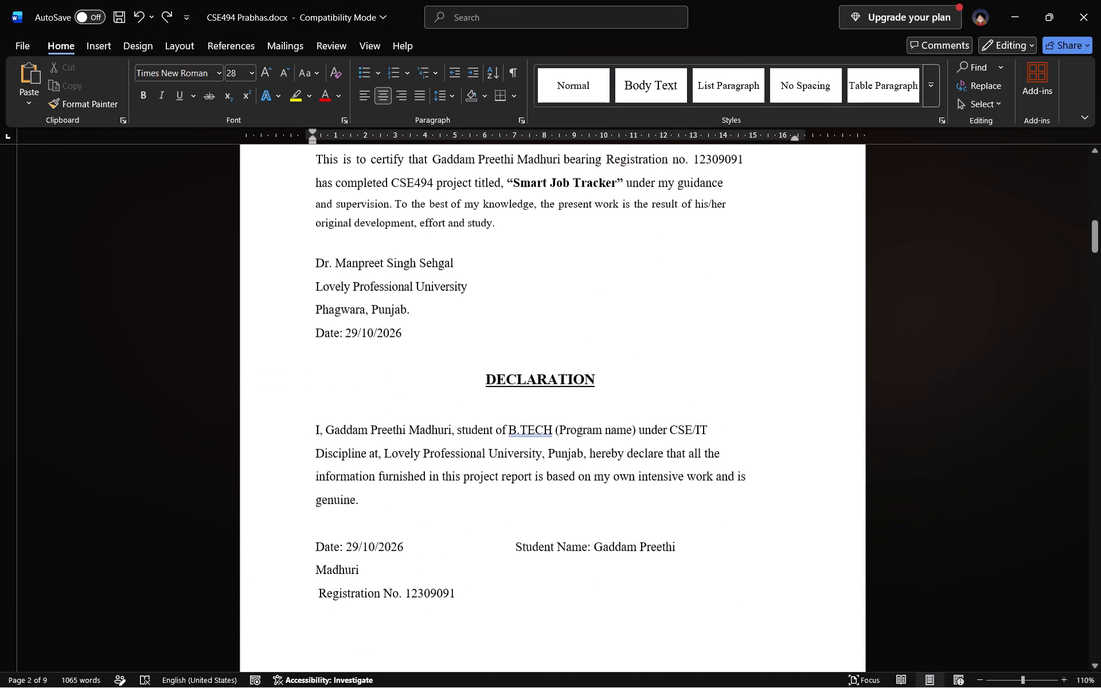
scroll(653, 239, "down", 1)
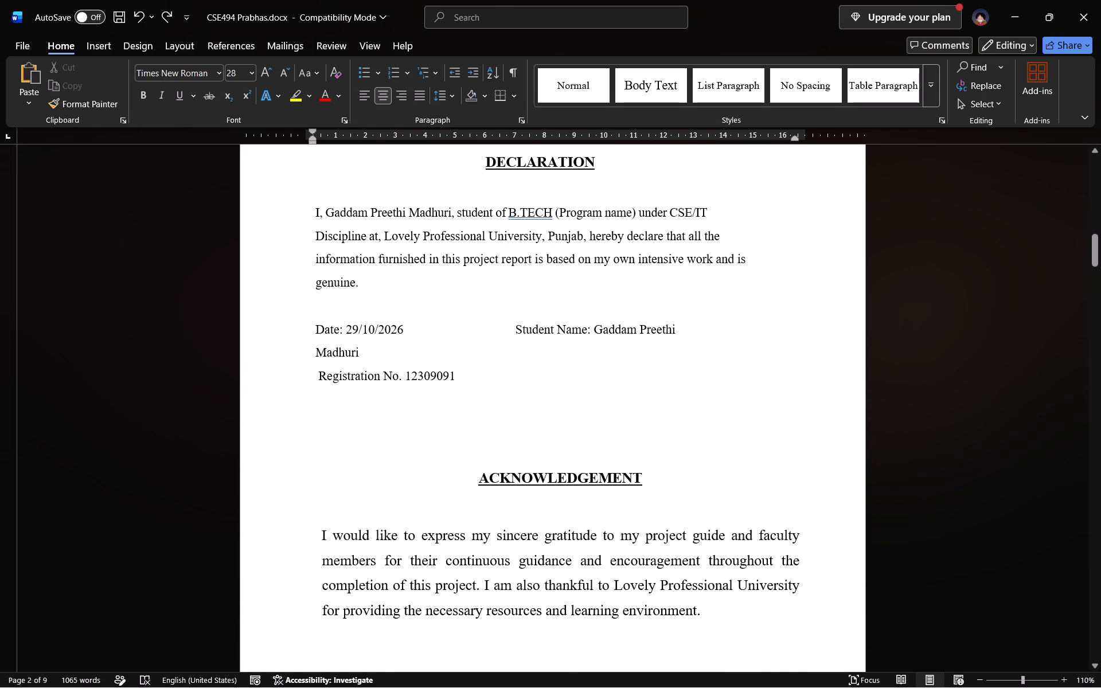
scroll(579, 323, "down", 1)
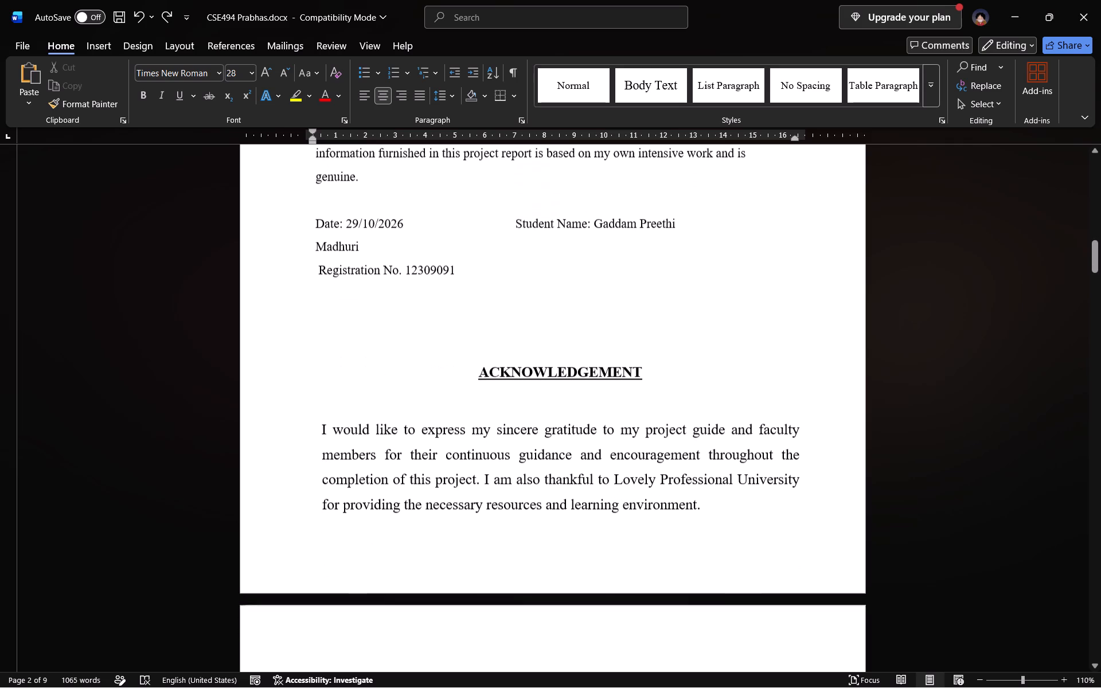
scroll(579, 323, "down", 3)
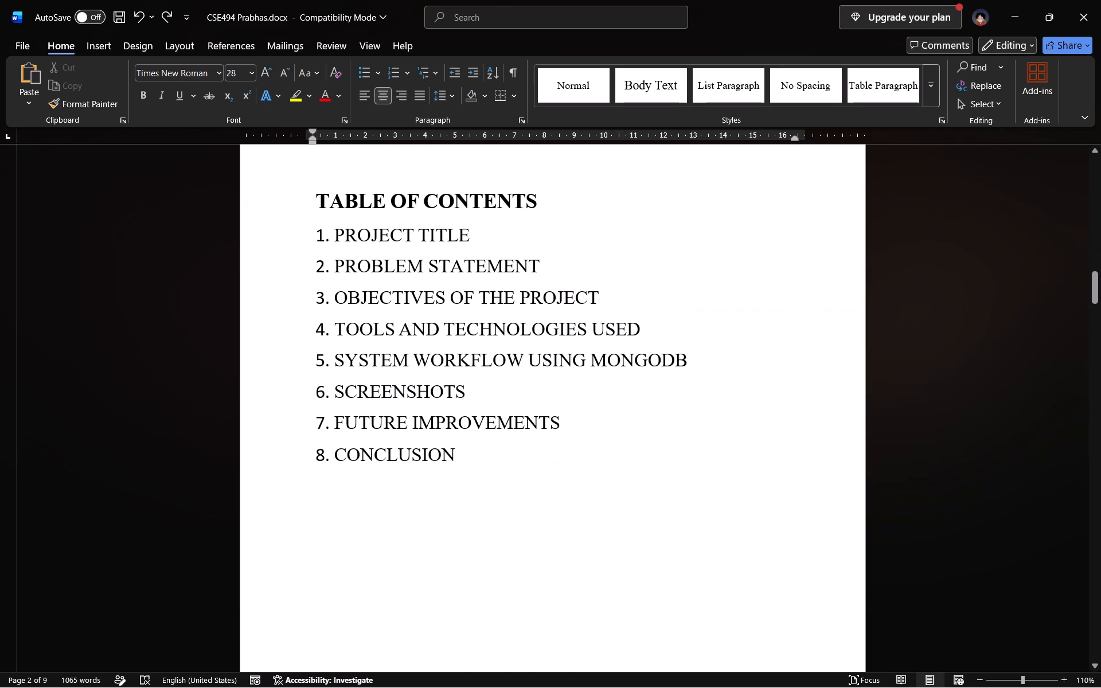
key("ctrl+s")
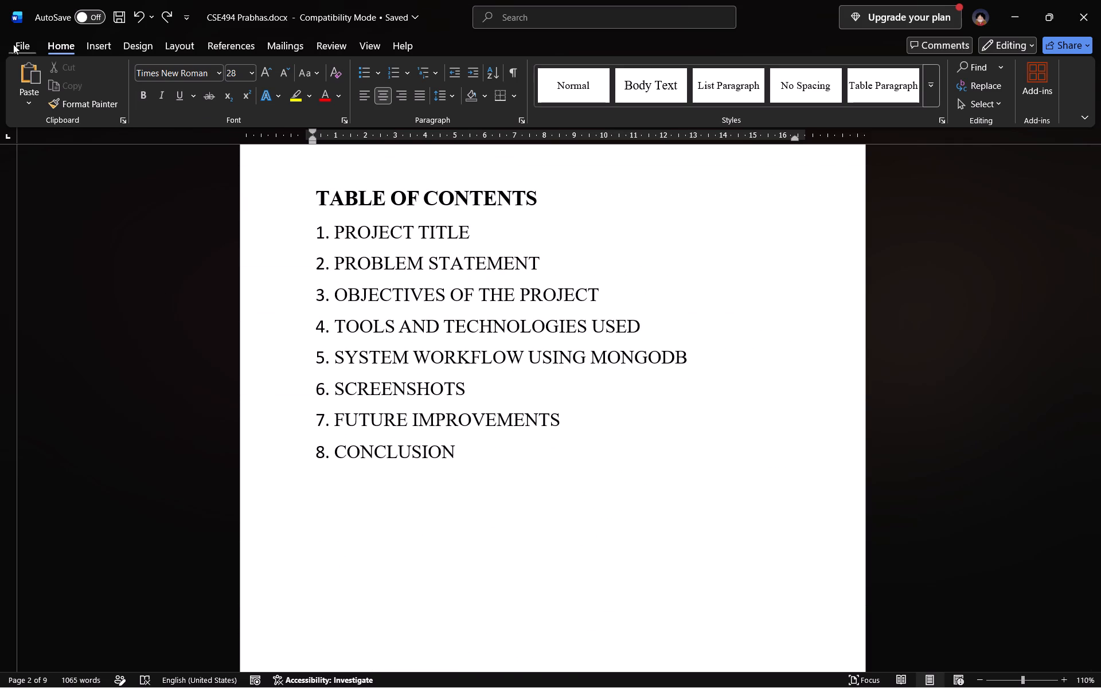
Save a copy of the report in Downloads as a Word Document (*.docx), using the new student's registration number as file name.
left_click(33, 46)
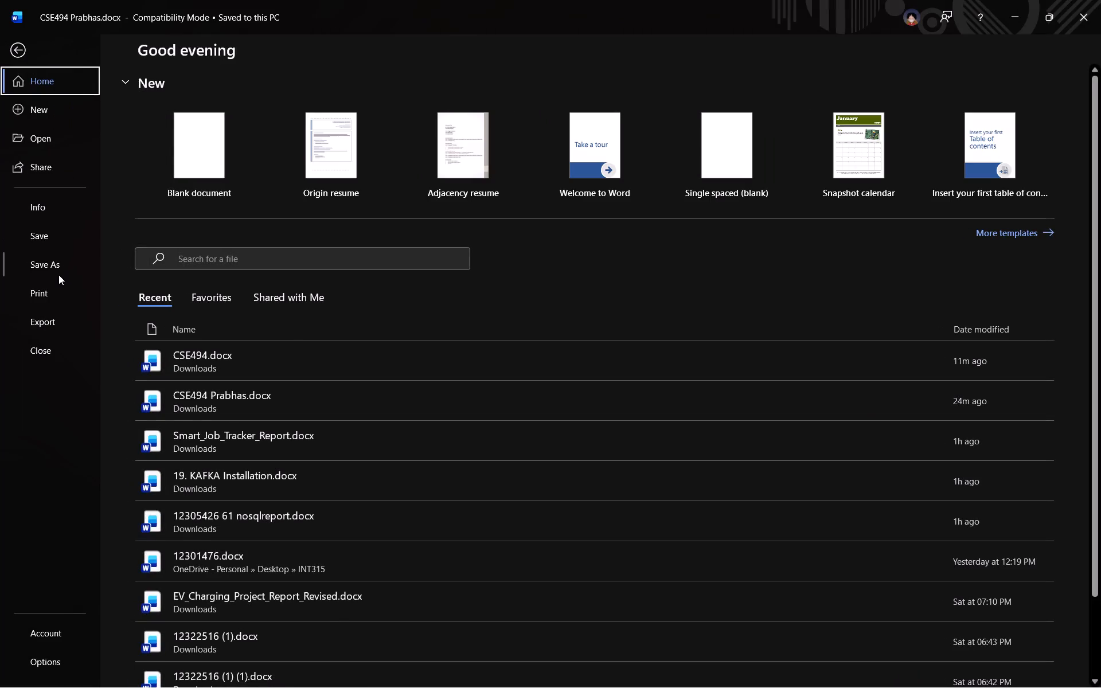
left_click(58, 275)
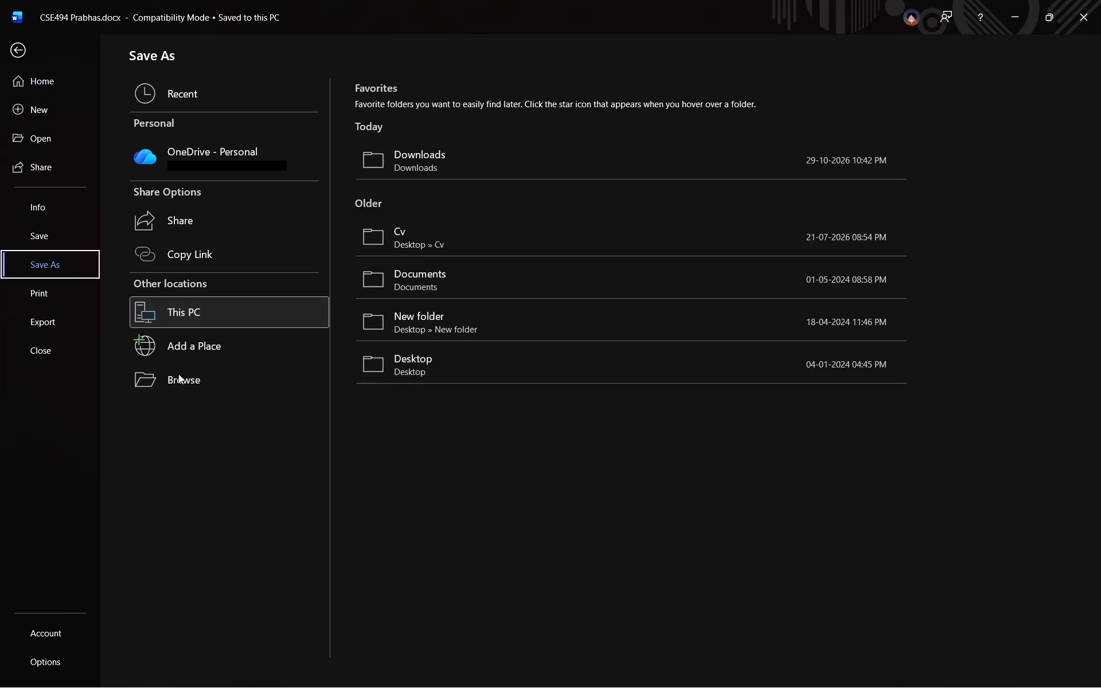
left_click(178, 374)
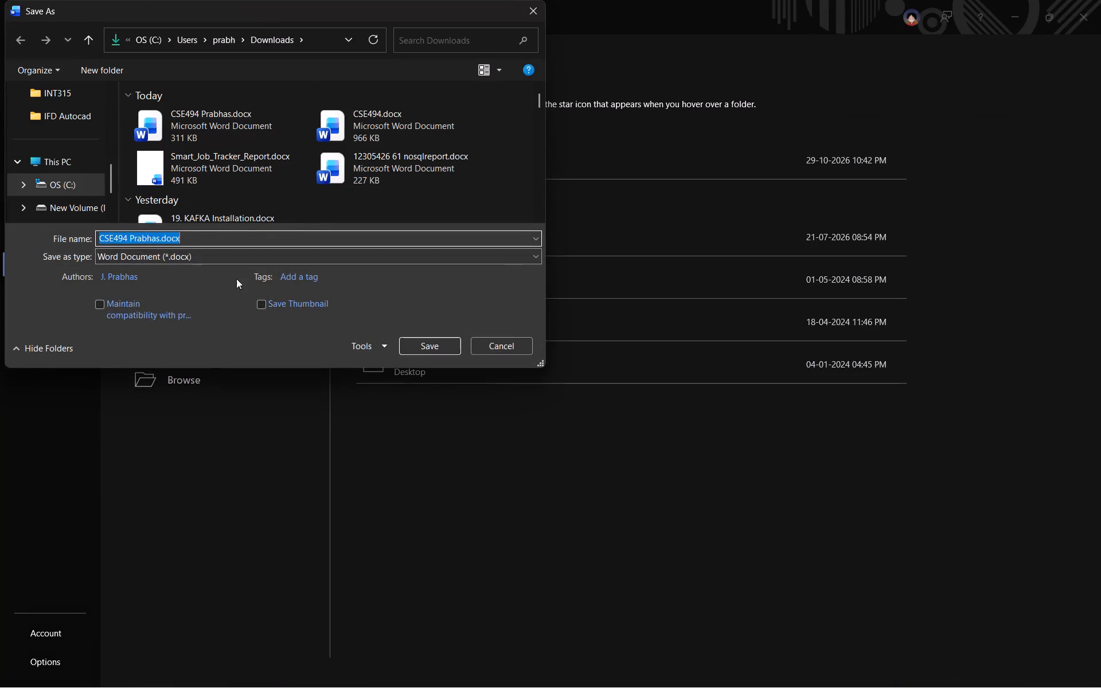
left_click(235, 260)
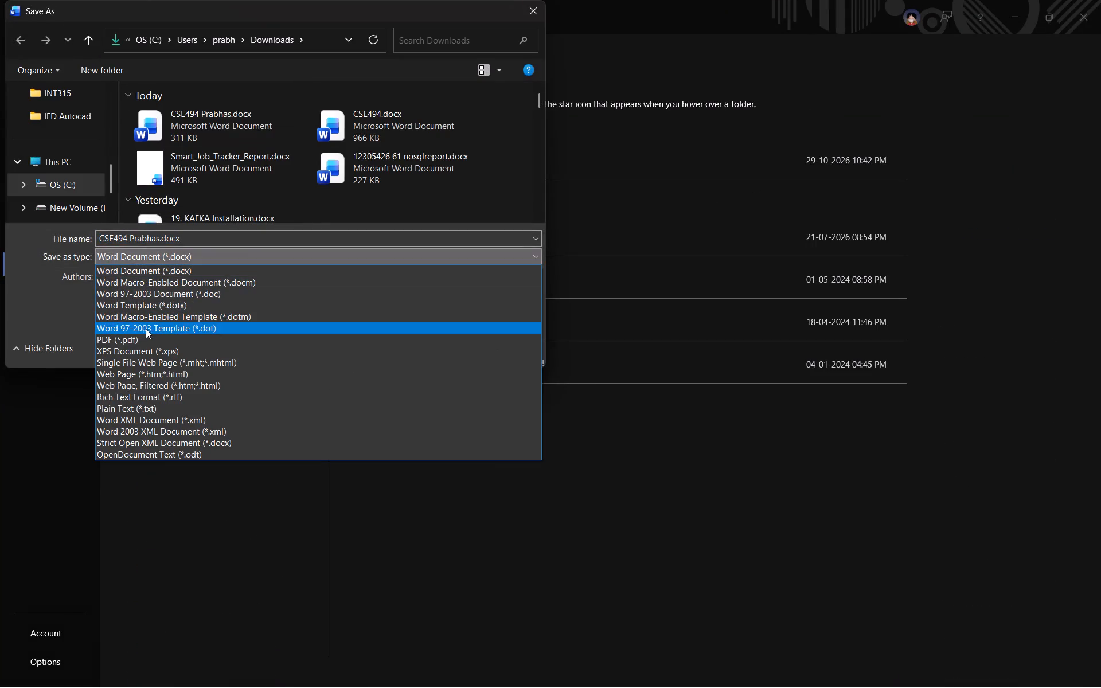
left_click(158, 234)
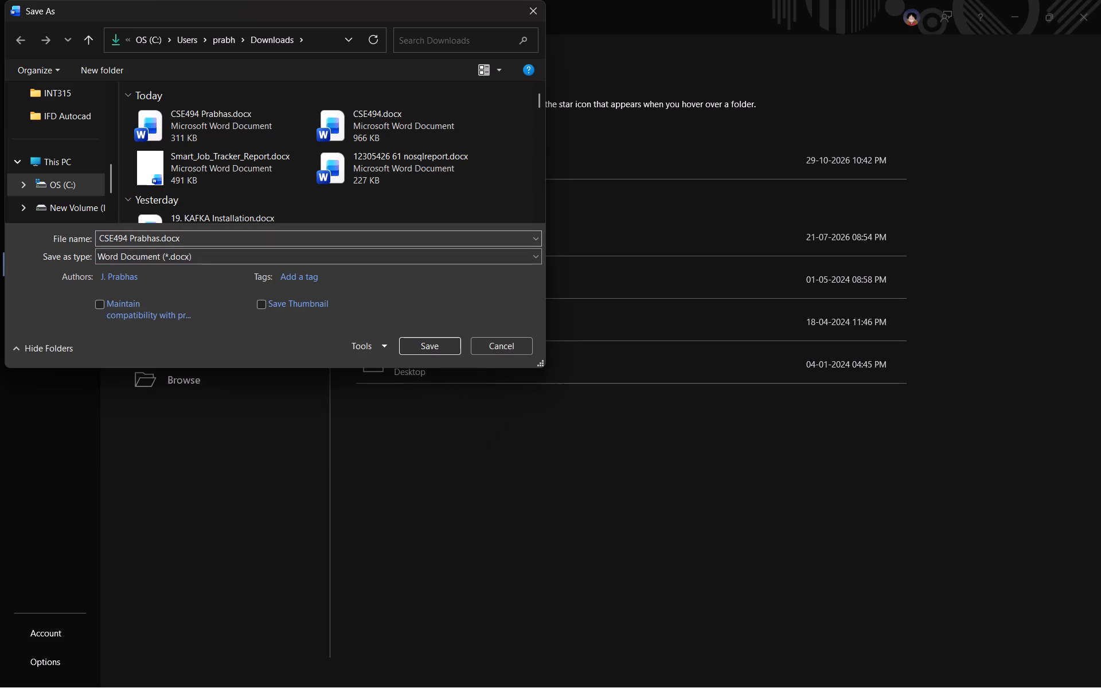
left_click(155, 233)
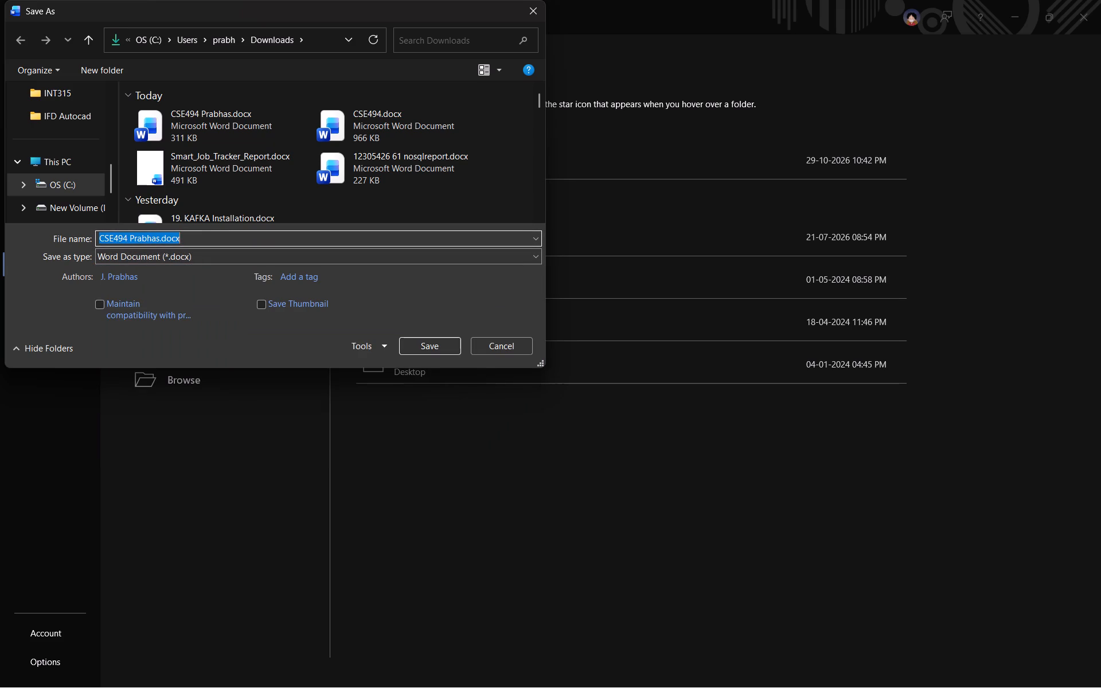
left_click(158, 239)
key("BackSpace")
key("BackSpace")
key("BackSpace")
key("BackSpace")
key("BackSpace")
key("BackSpace")
key("BackSpace")
key("BackSpace")
key("BackSpace")
key("BackSpace")
key("BackSpace")
key("BackSpace")
key("BackSpace")
key("BackSpace")
key("BackSpace")
key("BackSpace")
key("BackSpace")
key("BackSpace")
key("BackSpace")
key("BackSpace")
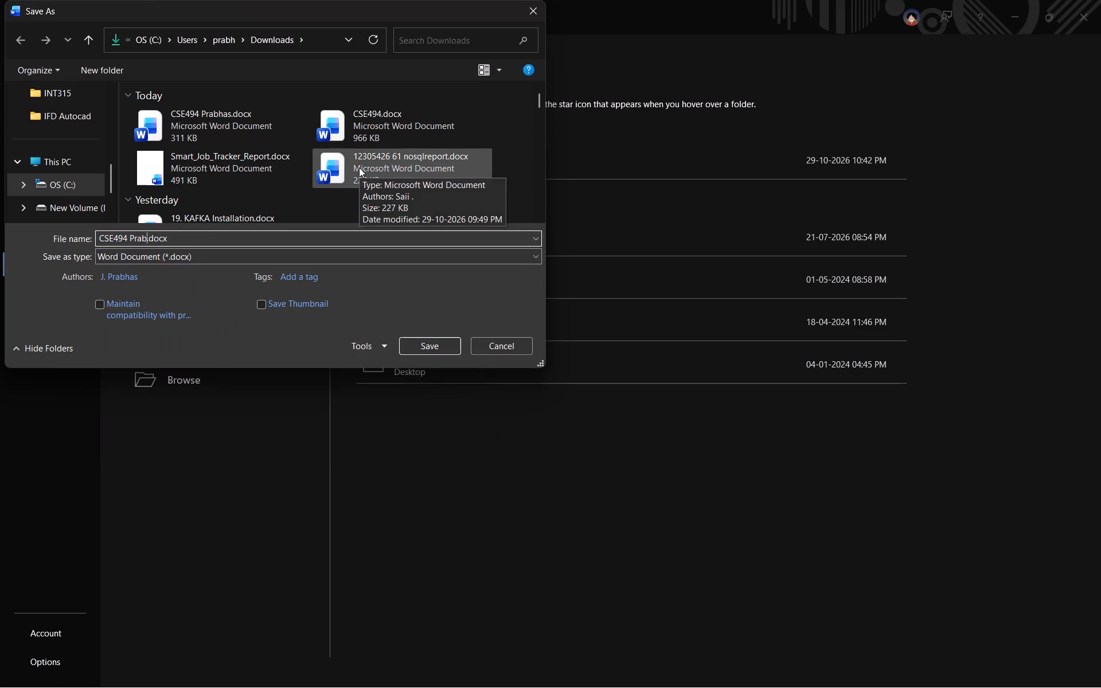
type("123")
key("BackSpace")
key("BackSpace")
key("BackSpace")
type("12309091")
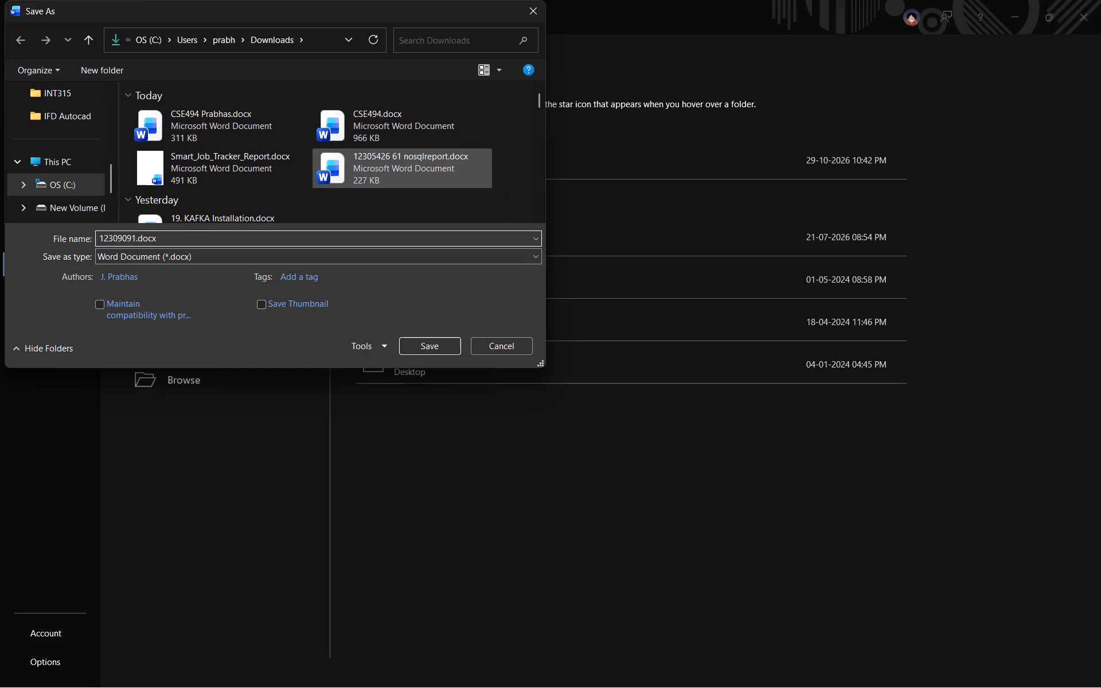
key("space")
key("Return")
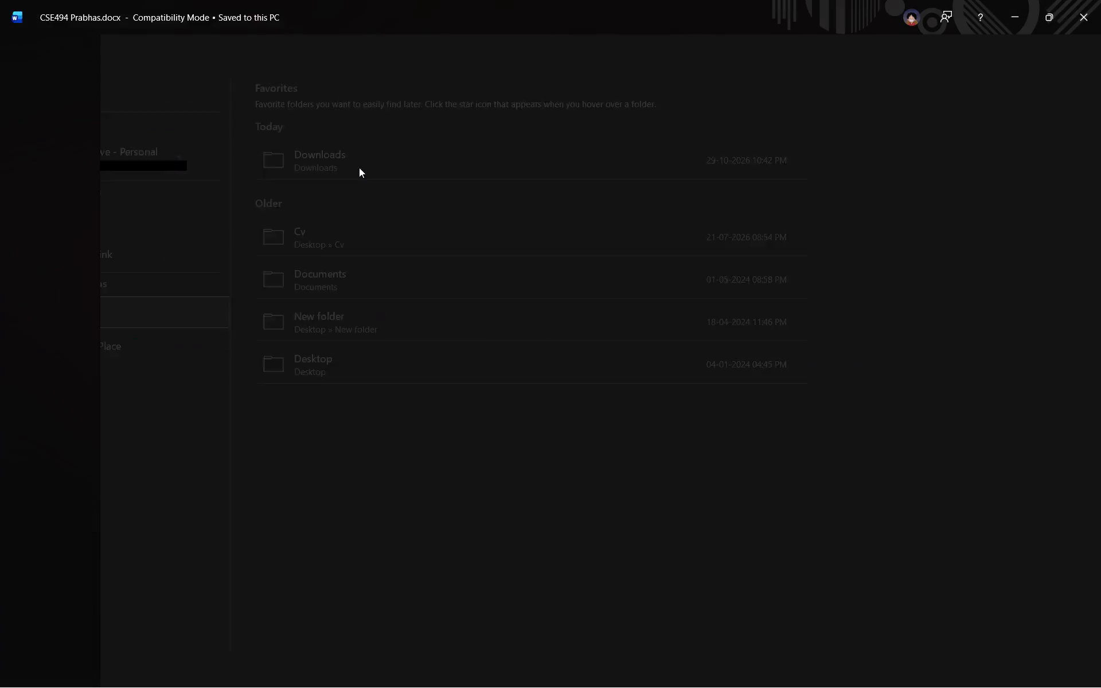
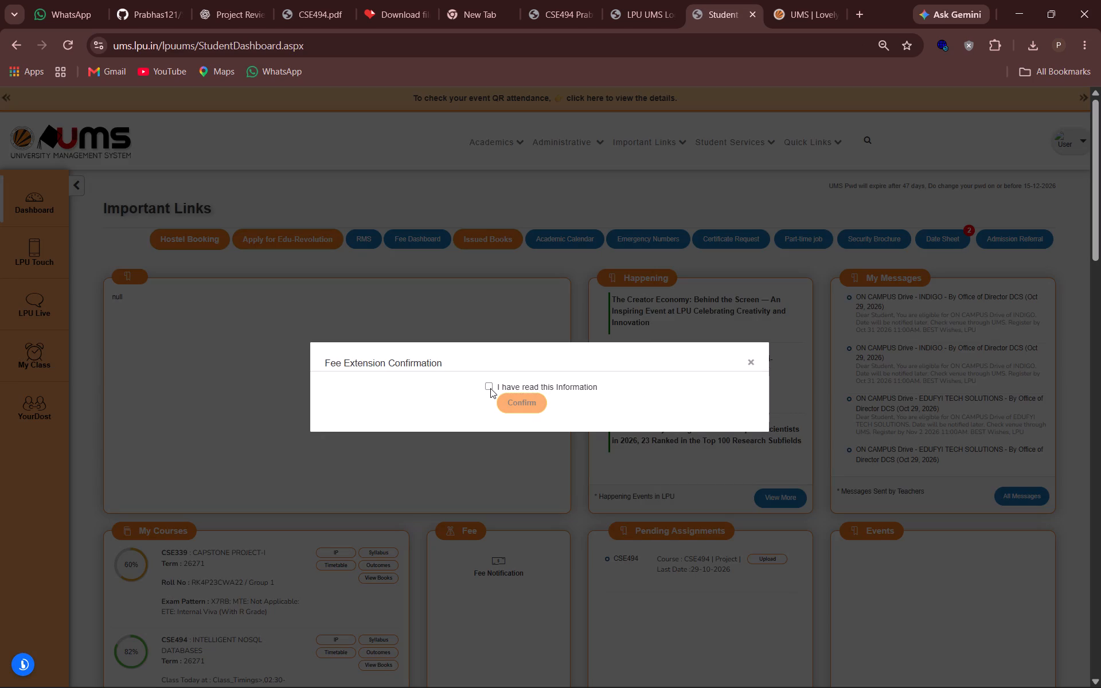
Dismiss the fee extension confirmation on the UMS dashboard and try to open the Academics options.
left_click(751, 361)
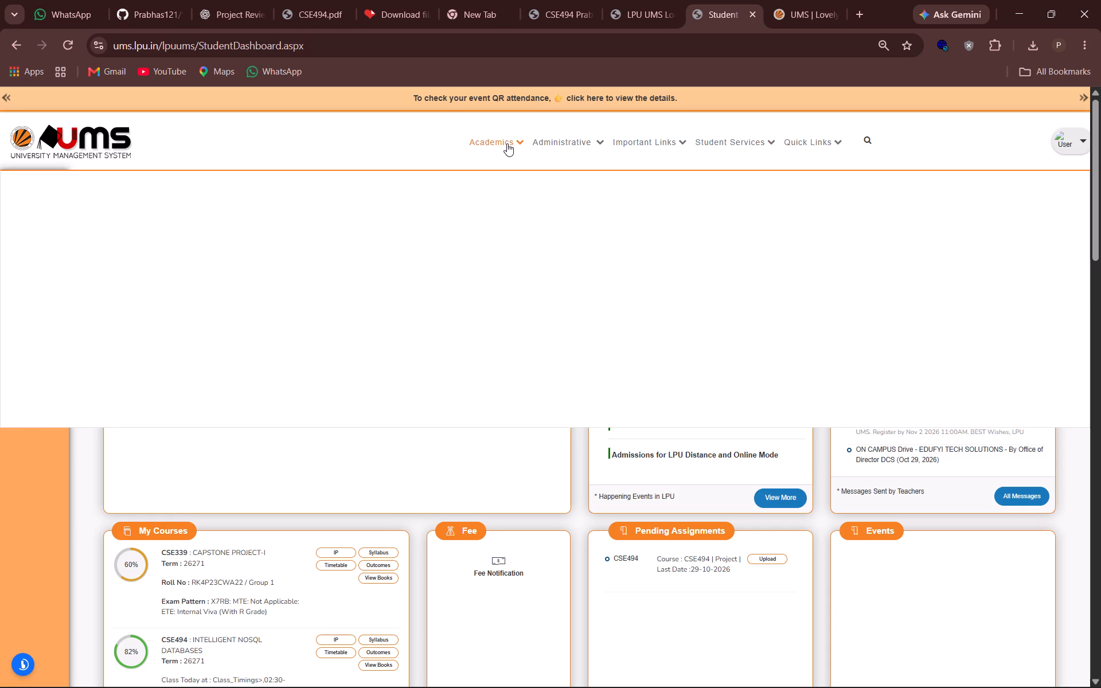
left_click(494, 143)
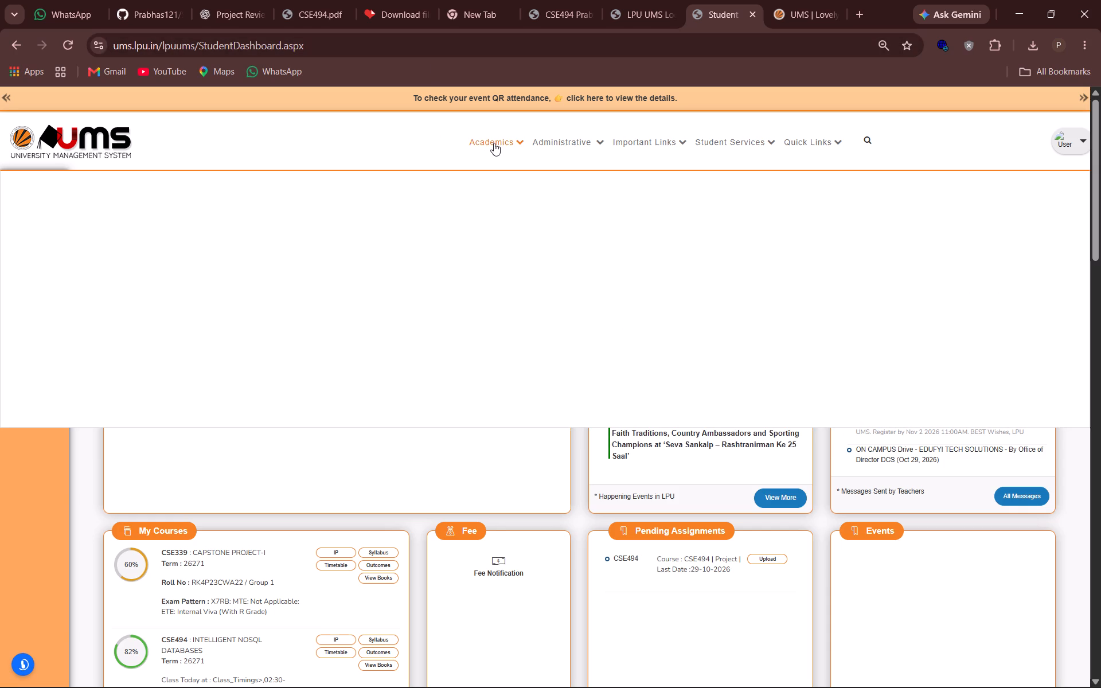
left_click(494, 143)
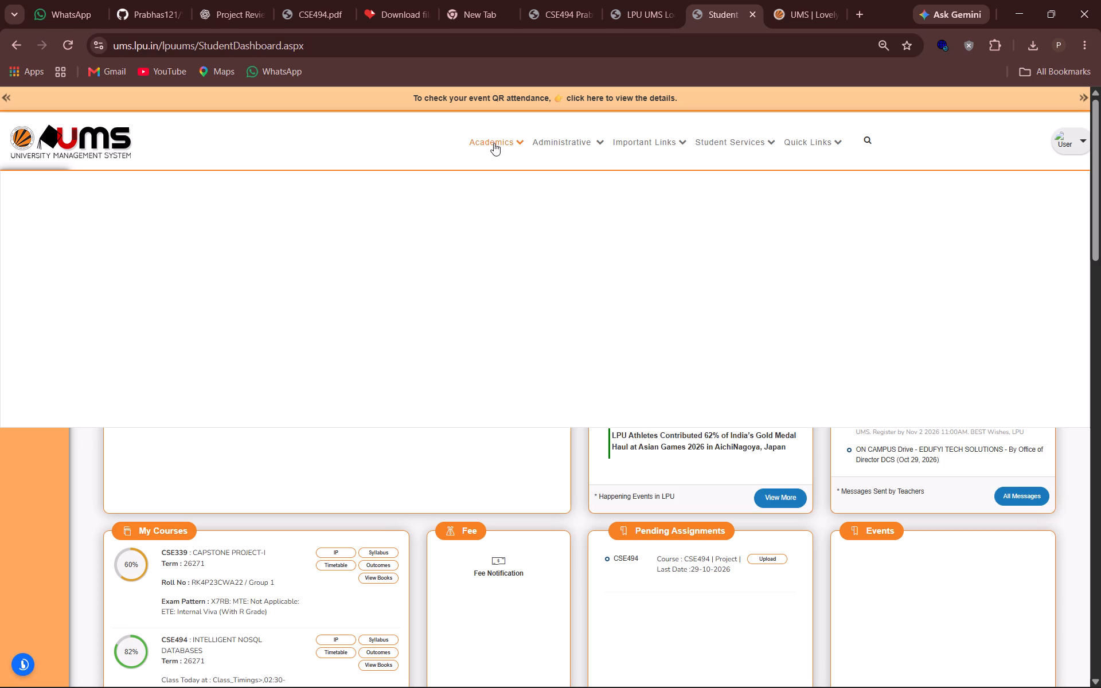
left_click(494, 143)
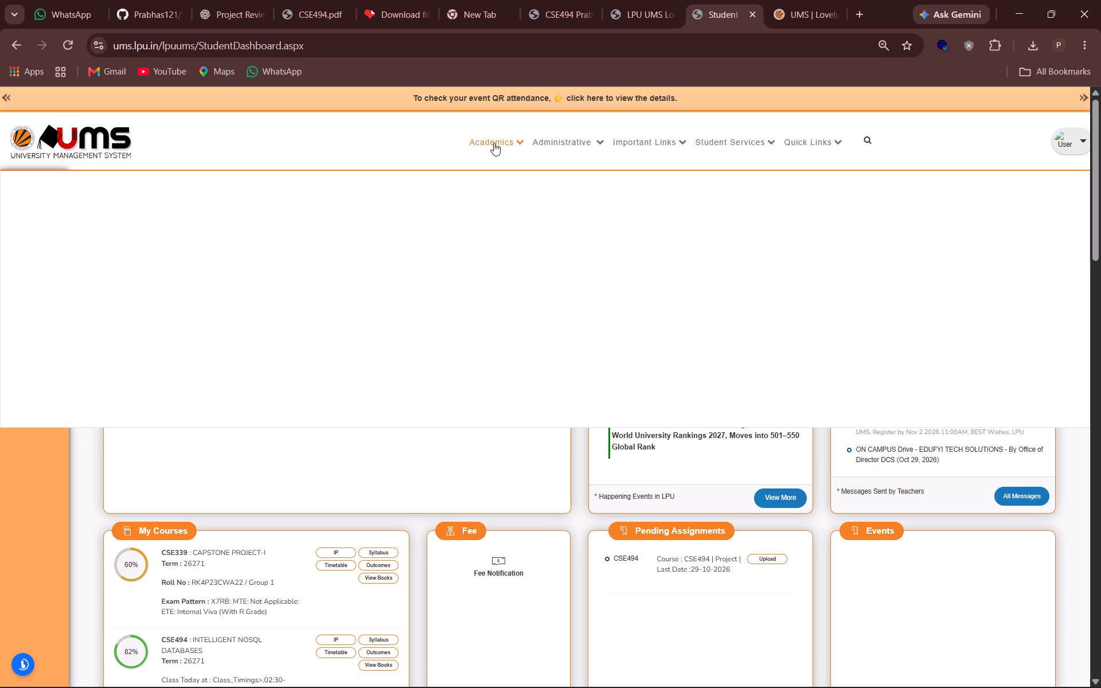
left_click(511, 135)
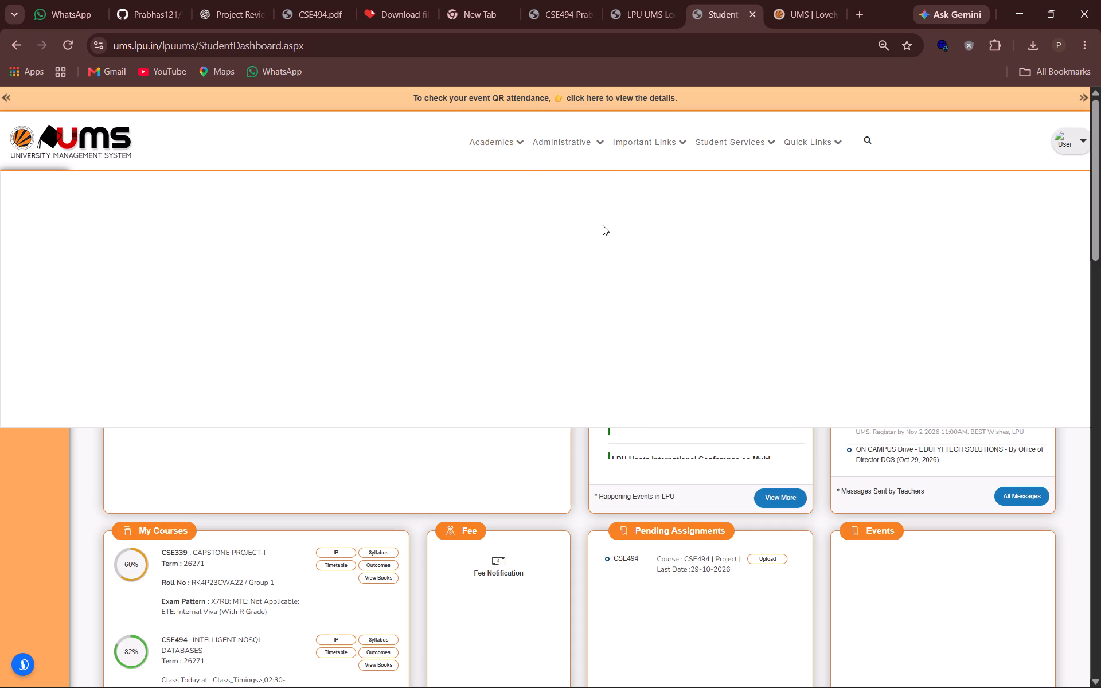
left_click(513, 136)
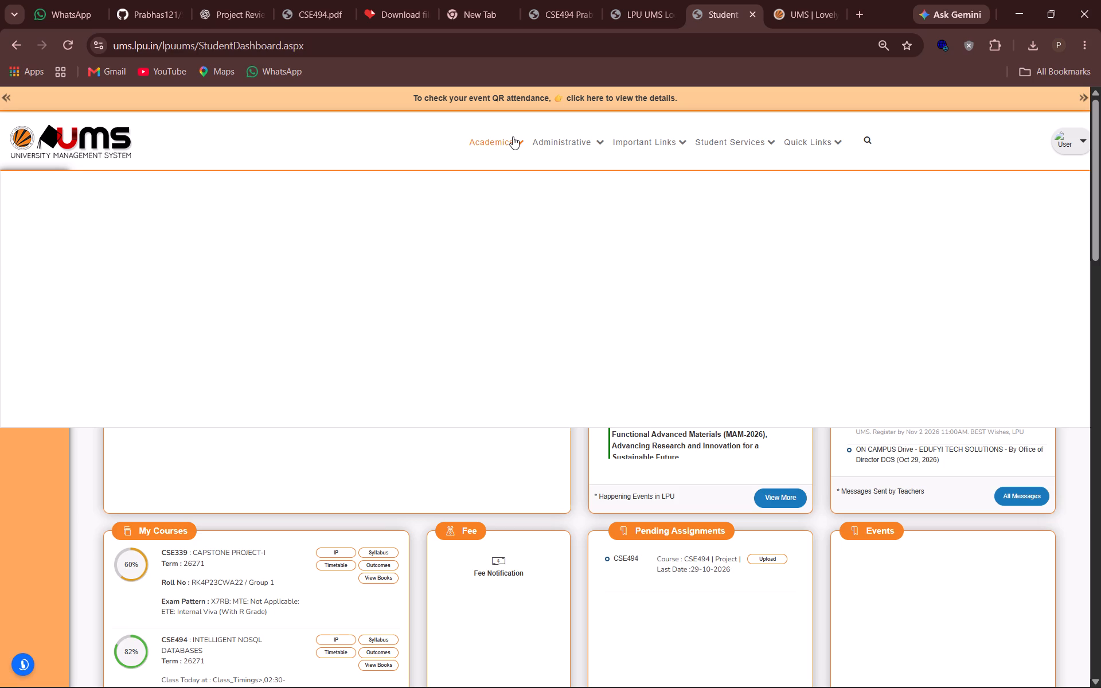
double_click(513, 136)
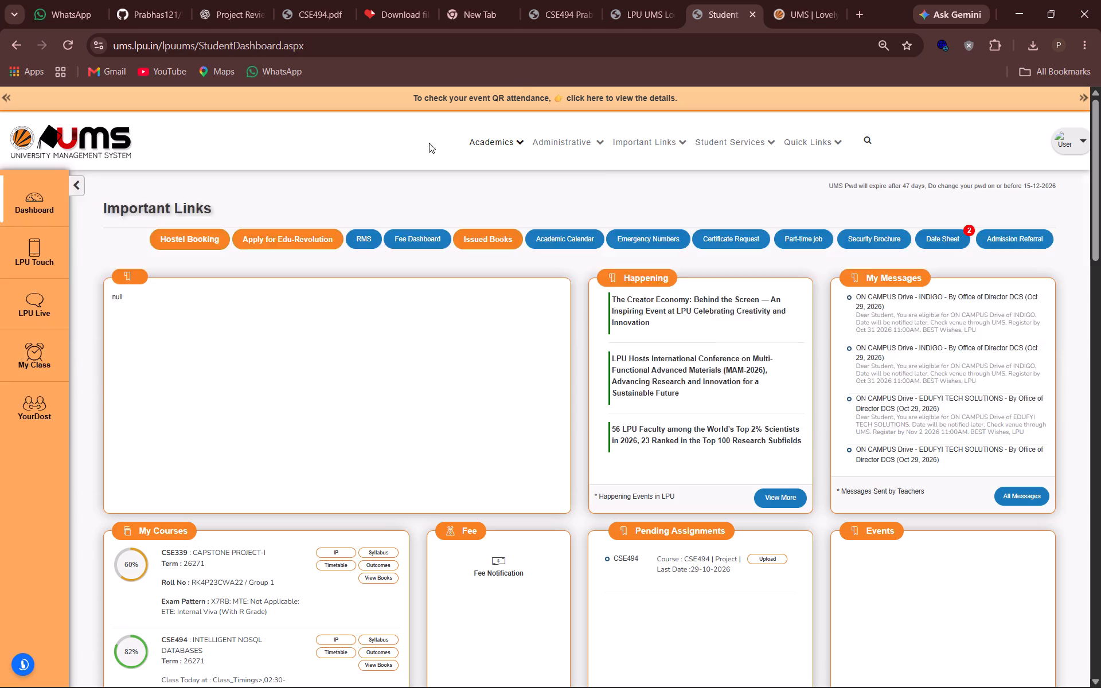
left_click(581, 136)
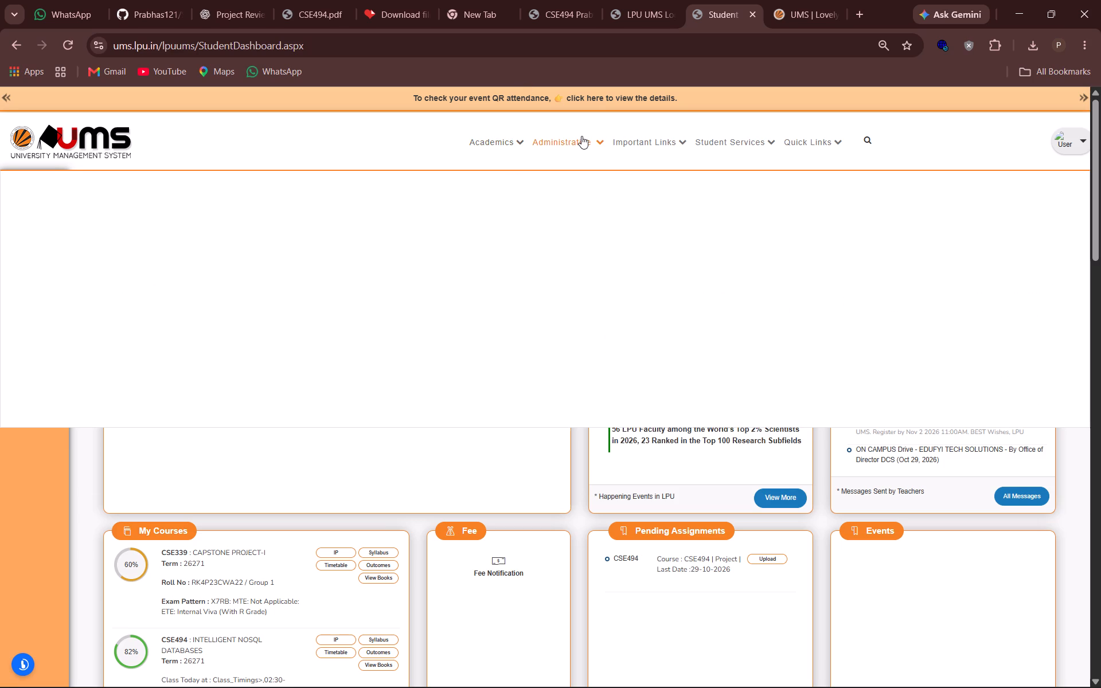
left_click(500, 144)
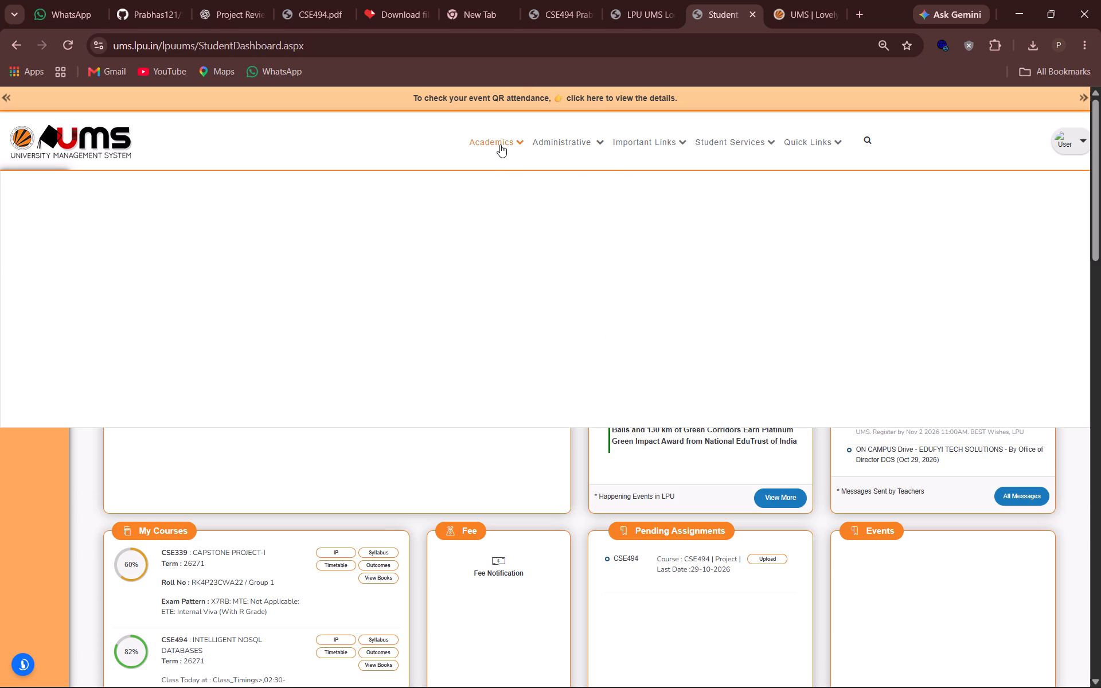
Reload the UMS page and submit the login form with the prefilled registration number.
key("ctrl+r")
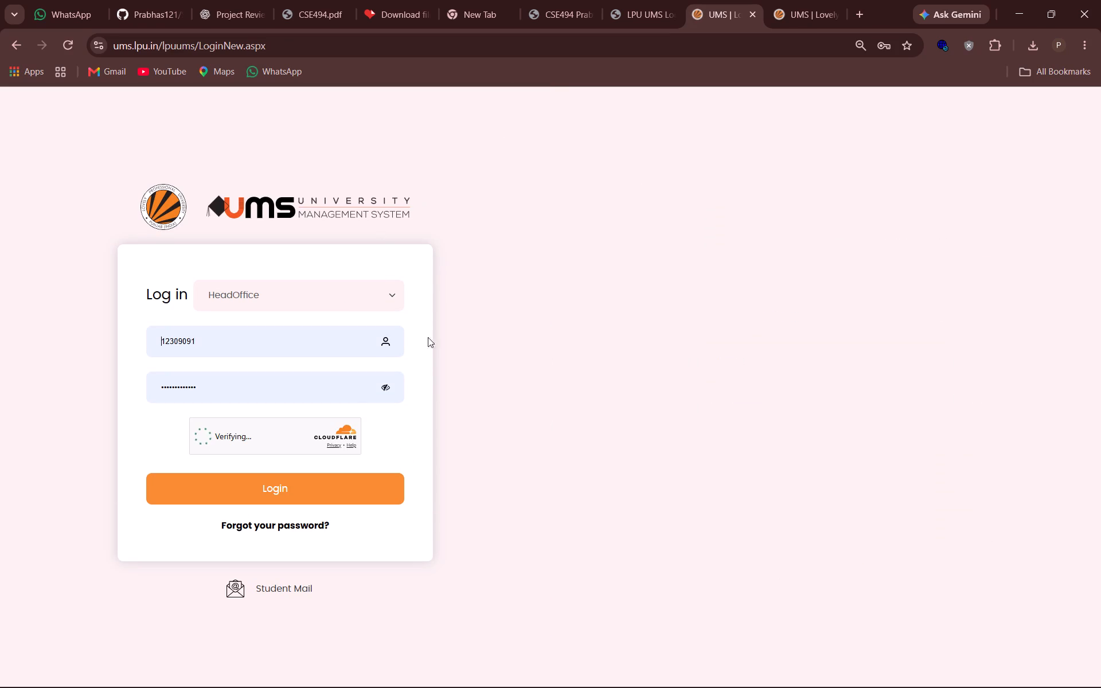
left_click(281, 499)
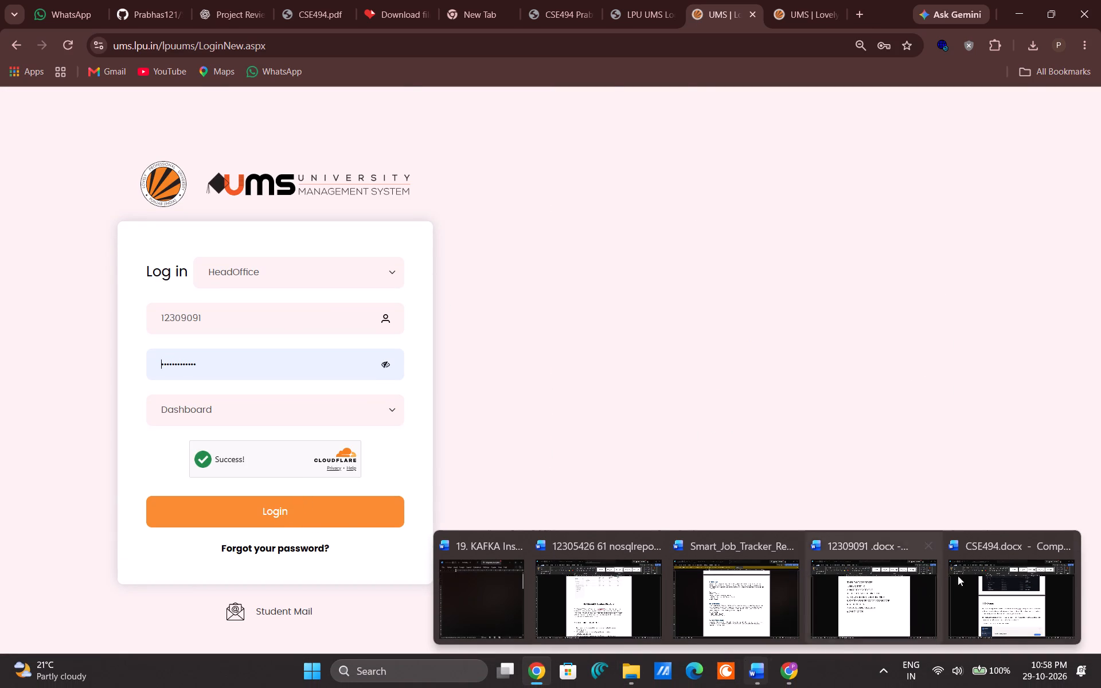
Switch to the new student's report in Word and remove the surname from the declaration's opening sentence.
left_click(872, 601)
scroll(669, 553, "down", 2)
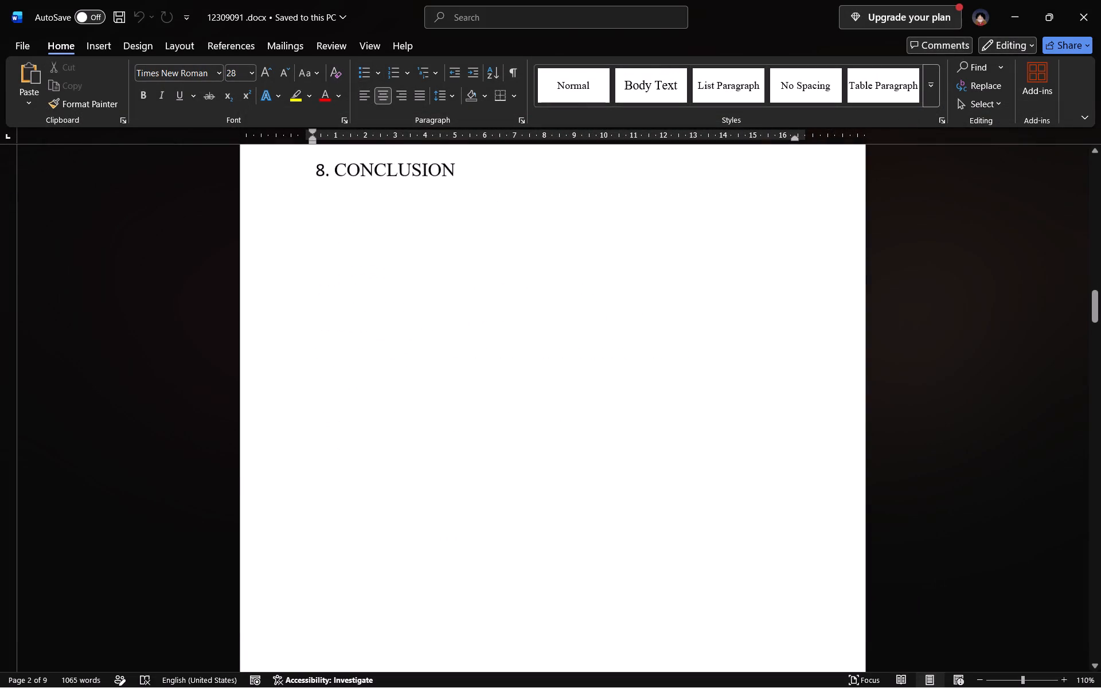
scroll(669, 553, "down", 4)
scroll(669, 553, "up", 7)
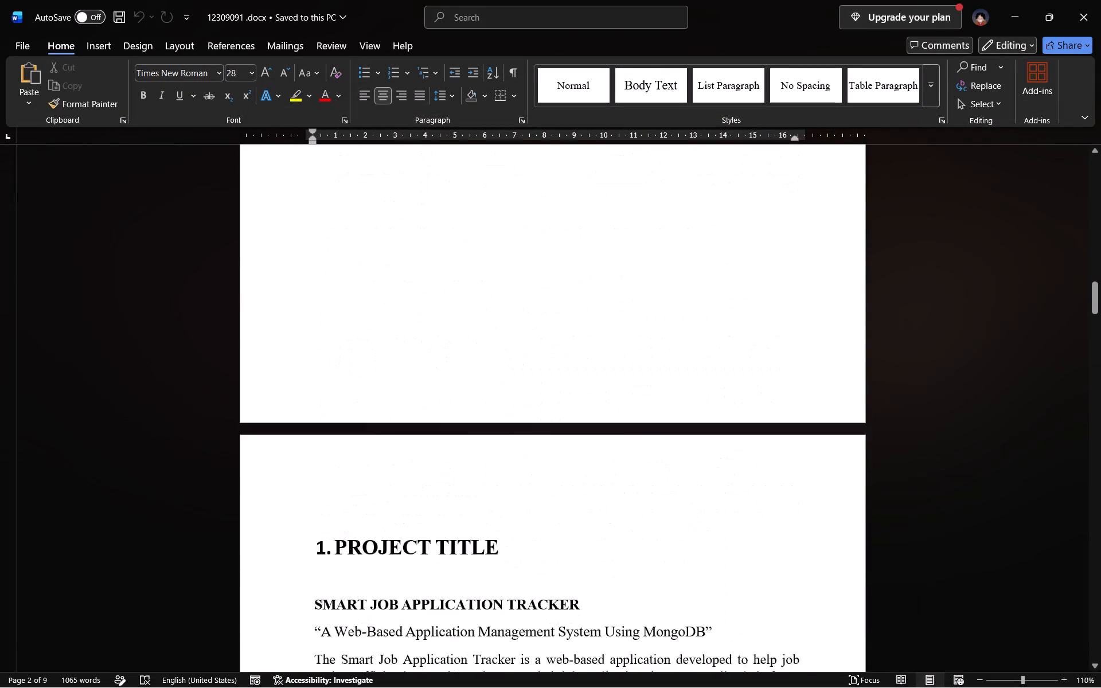
scroll(669, 553, "up", 7)
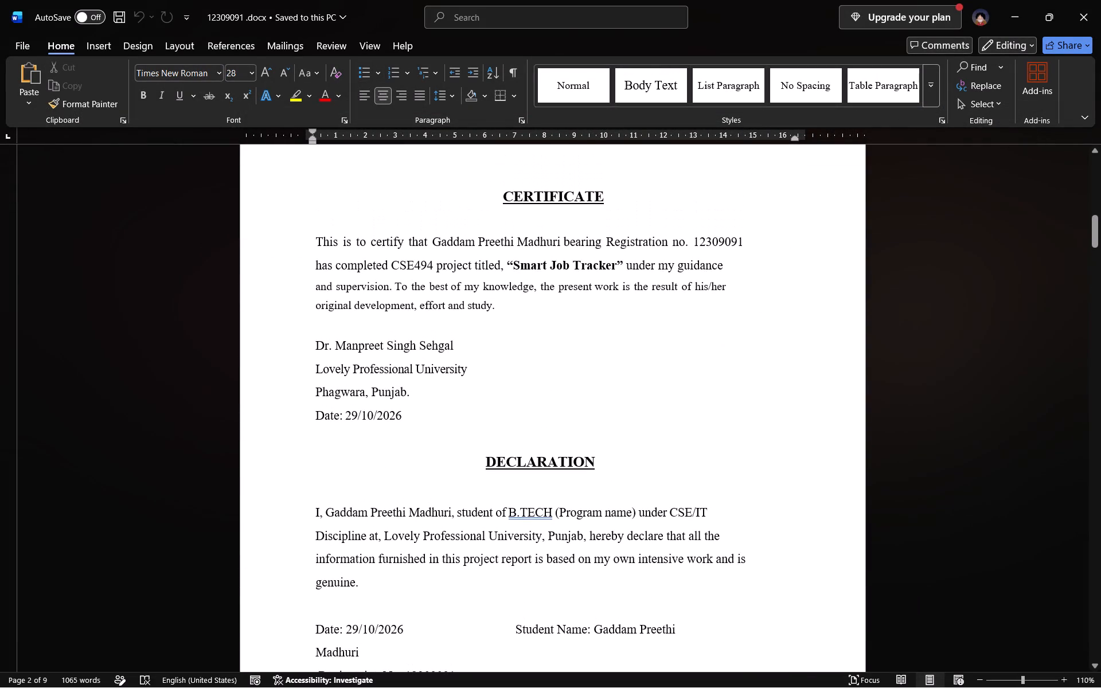
left_click(372, 514)
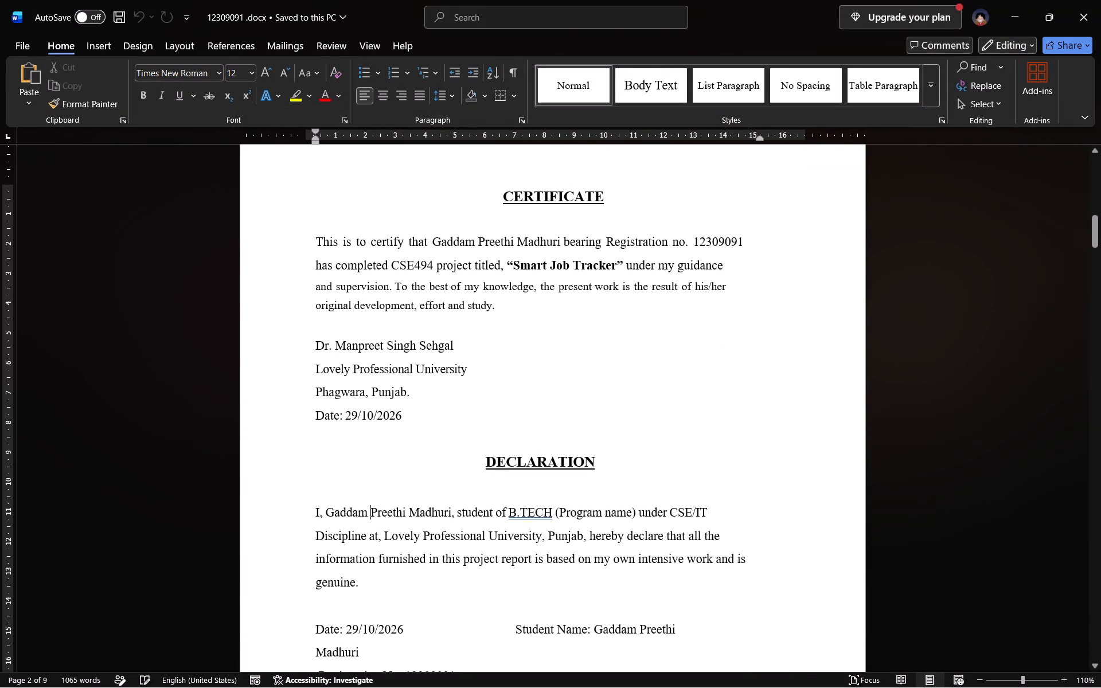
key("BackSpace")
key("BackSpace")
key("BackSpace")
key("BackSpace")
key("BackSpace")
key("BackSpace")
key("BackSpace")
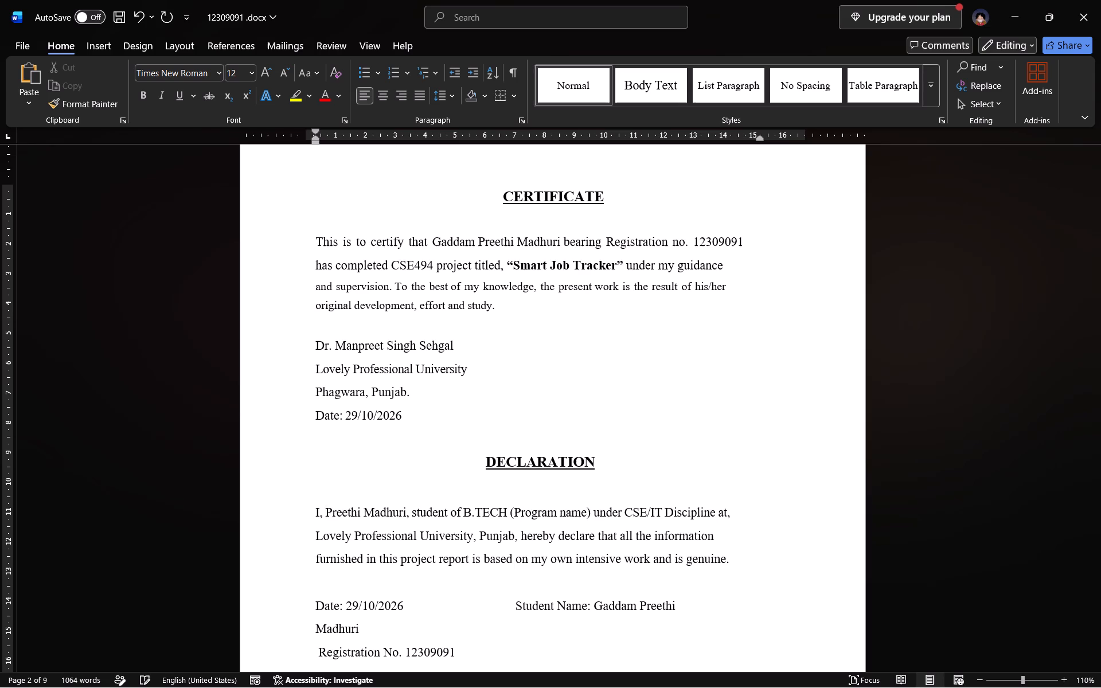
Remove the surname from the student's name under "Submitted by" on the cover page.
scroll(372, 514, "up", 7)
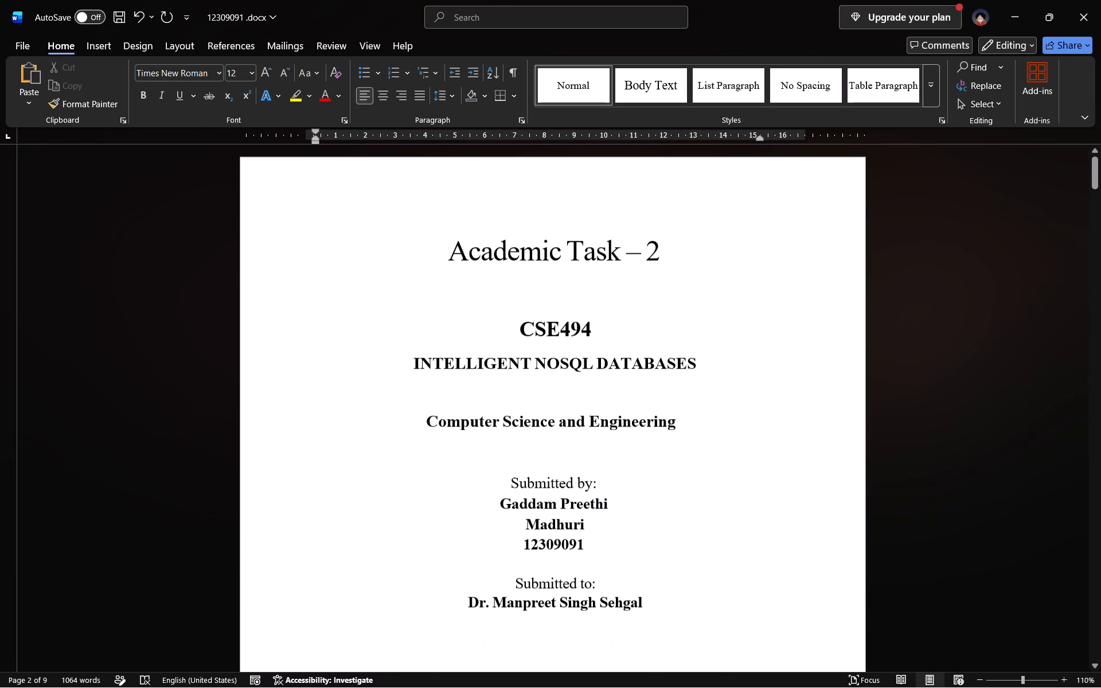
left_click(562, 504)
key("BackSpace")
key("BackSpace")
key("BackSpace")
key("BackSpace")
key("BackSpace")
key("BackSpace")
key("BackSpace")
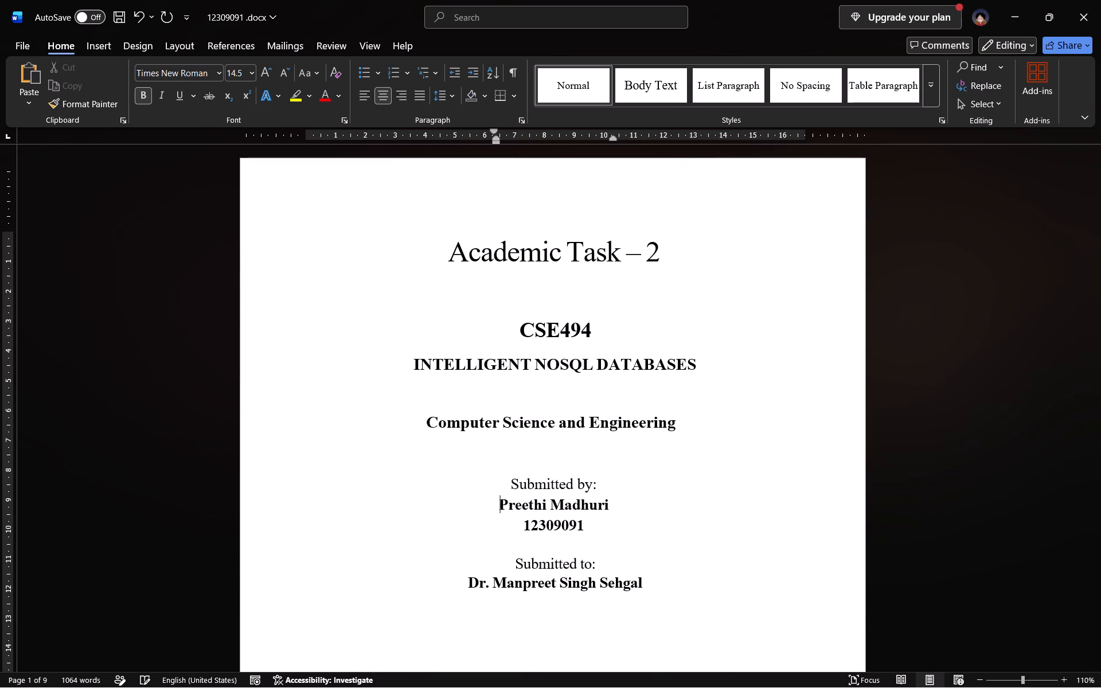
key("BackSpace")
Replace the surname in the declaration's Student Name line with the initial "G".
scroll(562, 504, "down", 2)
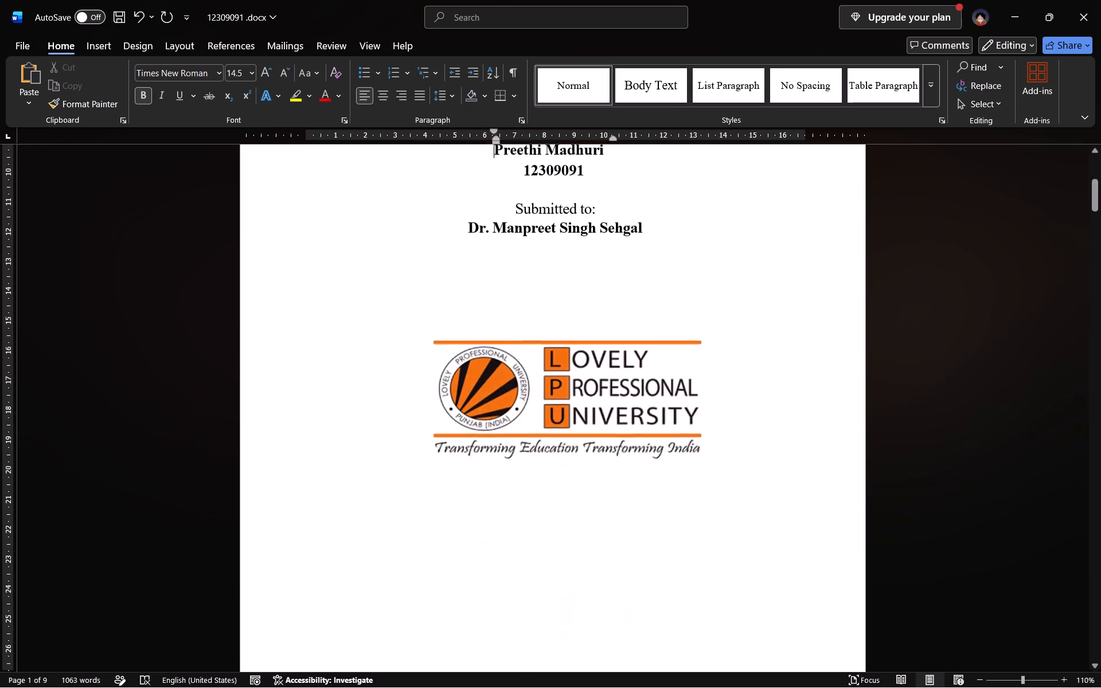
scroll(562, 504, "down", 4)
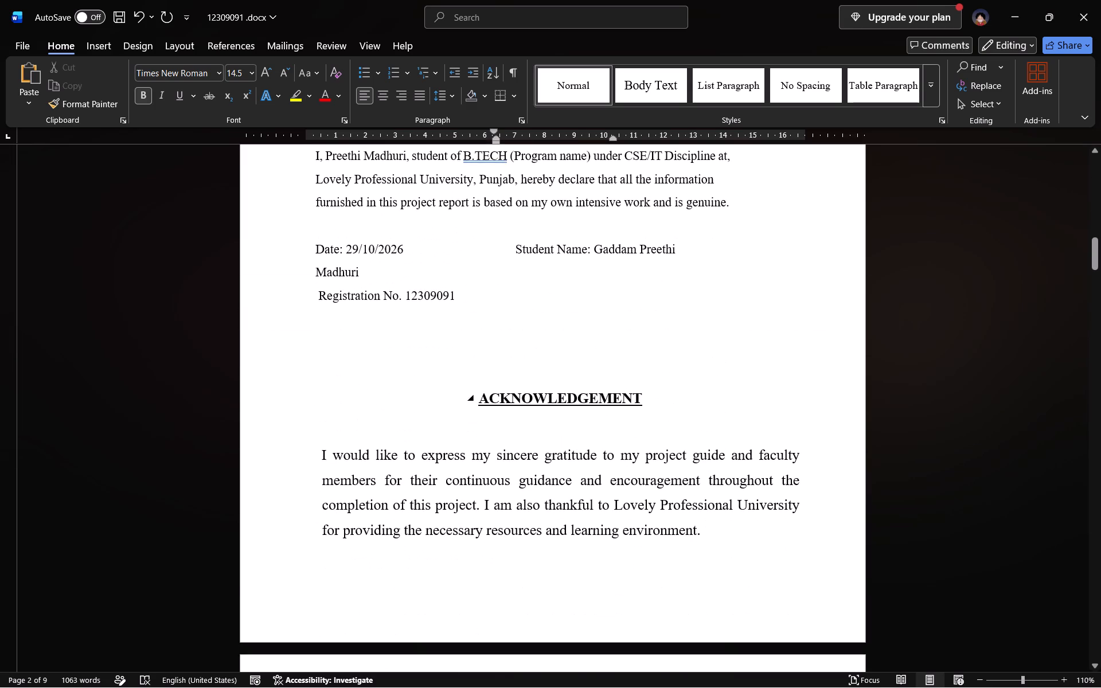
left_click(641, 251)
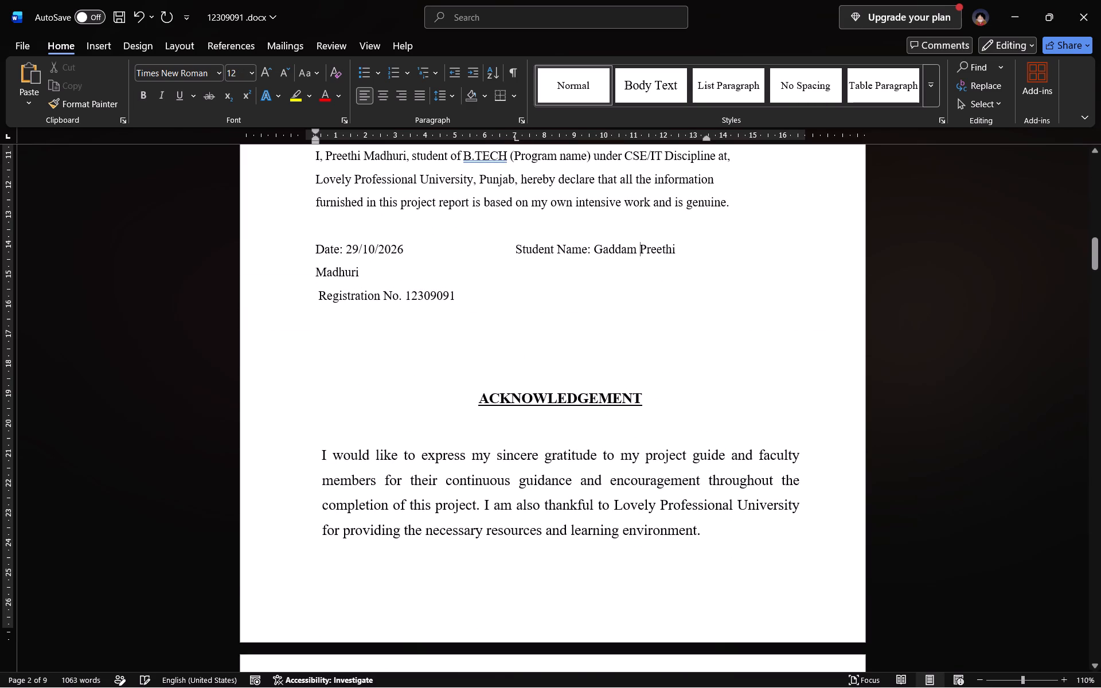
key("BackSpace")
key("BackSpace")
key("BackSpace")
key("BackSpace")
key("BackSpace")
key("BackSpace")
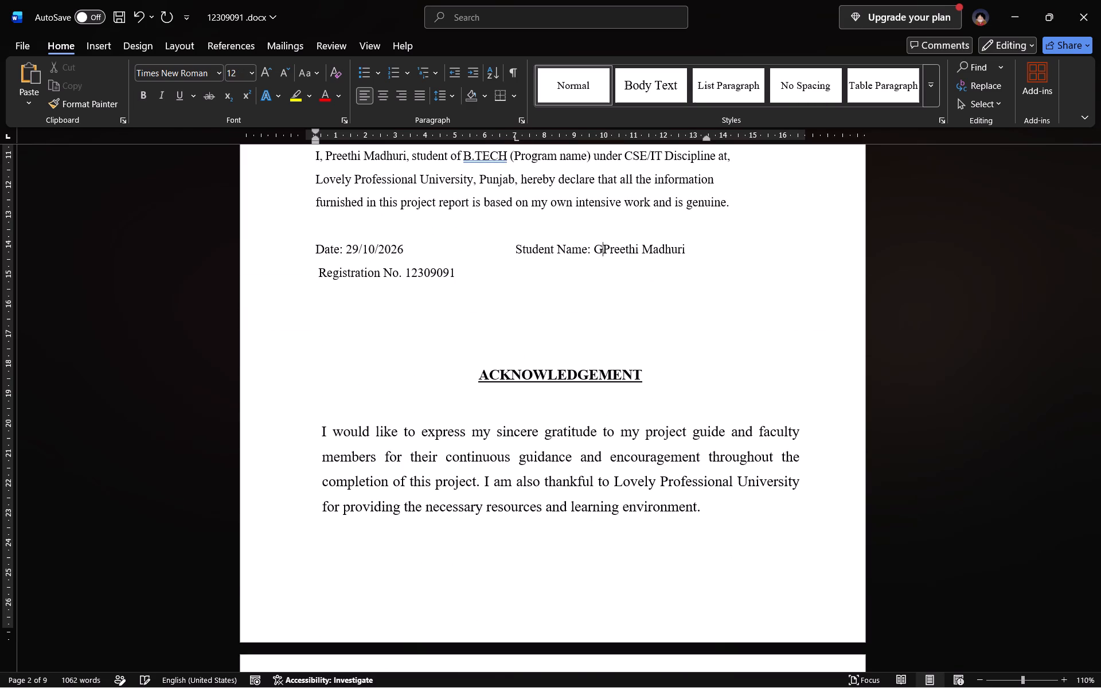
key("BackSpace")
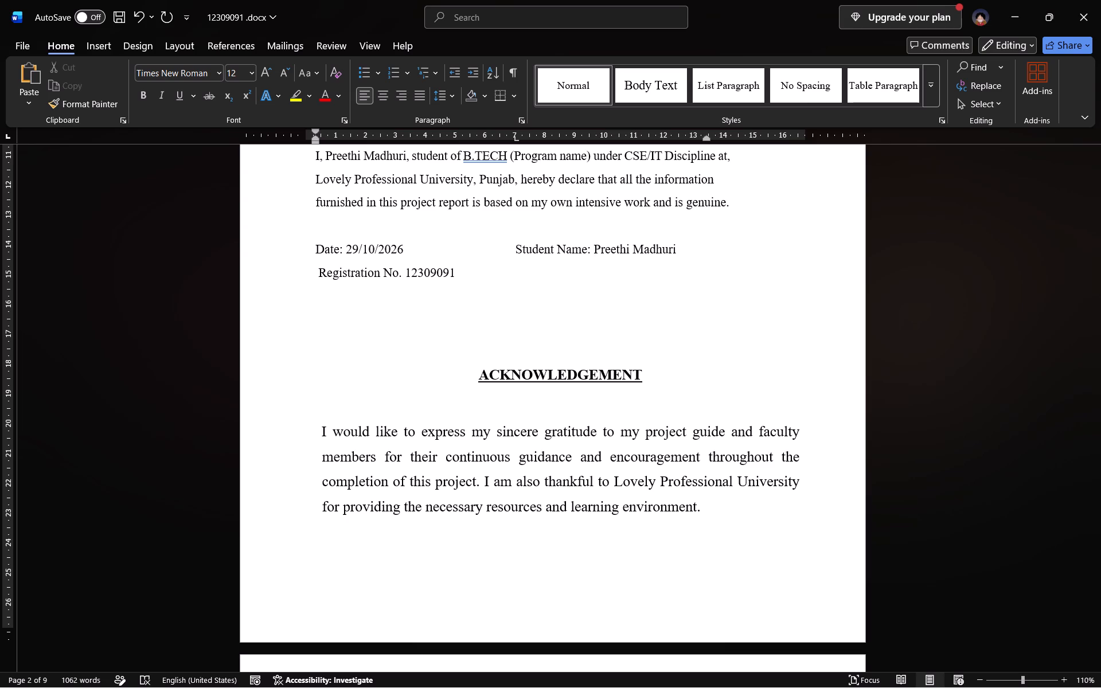
key("shift+g")
key("space")
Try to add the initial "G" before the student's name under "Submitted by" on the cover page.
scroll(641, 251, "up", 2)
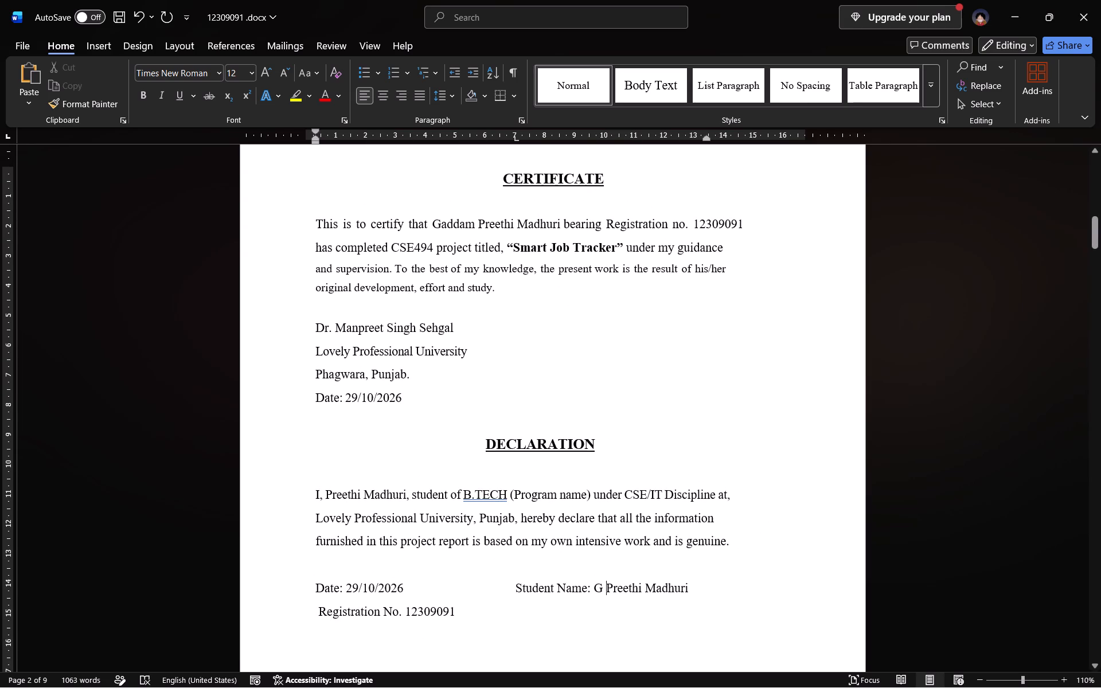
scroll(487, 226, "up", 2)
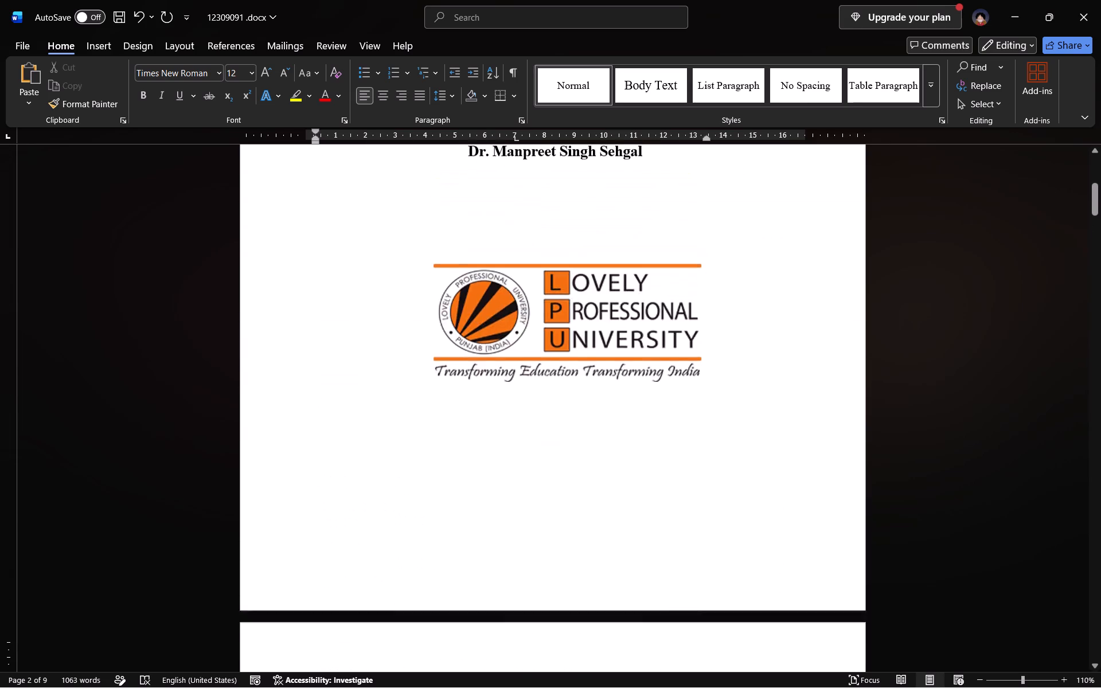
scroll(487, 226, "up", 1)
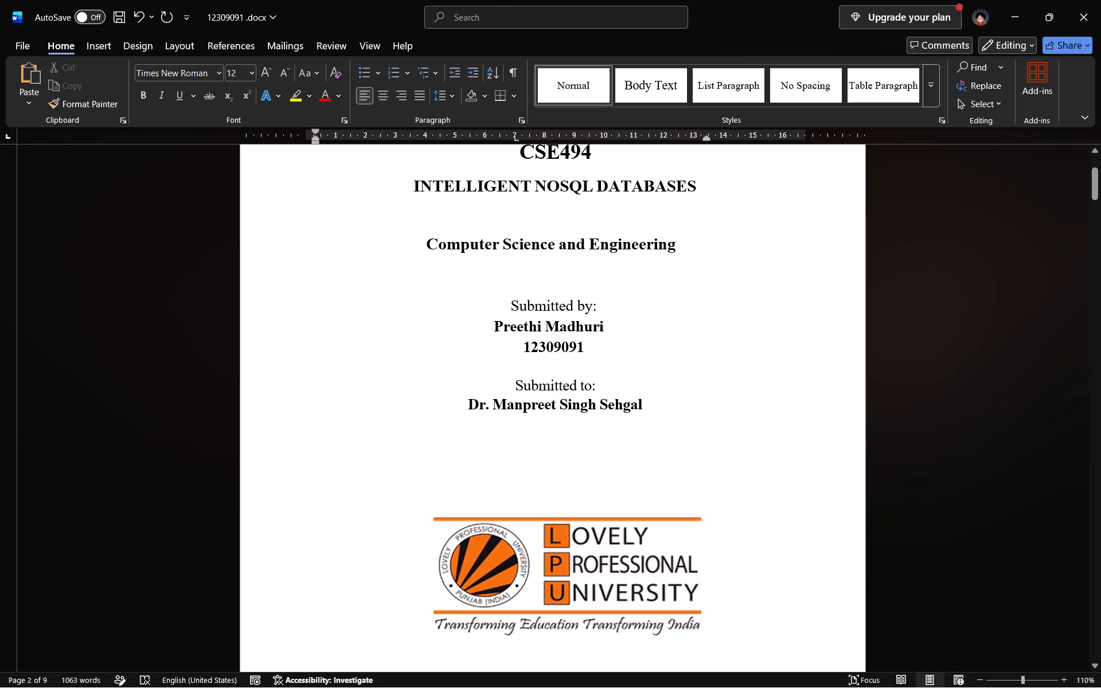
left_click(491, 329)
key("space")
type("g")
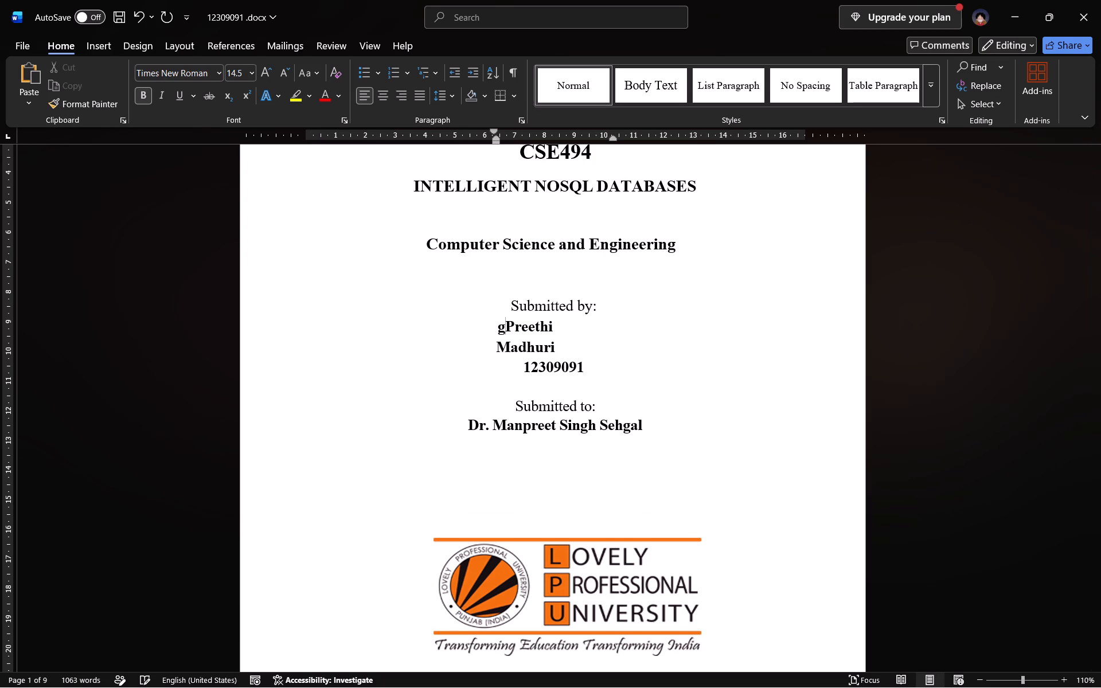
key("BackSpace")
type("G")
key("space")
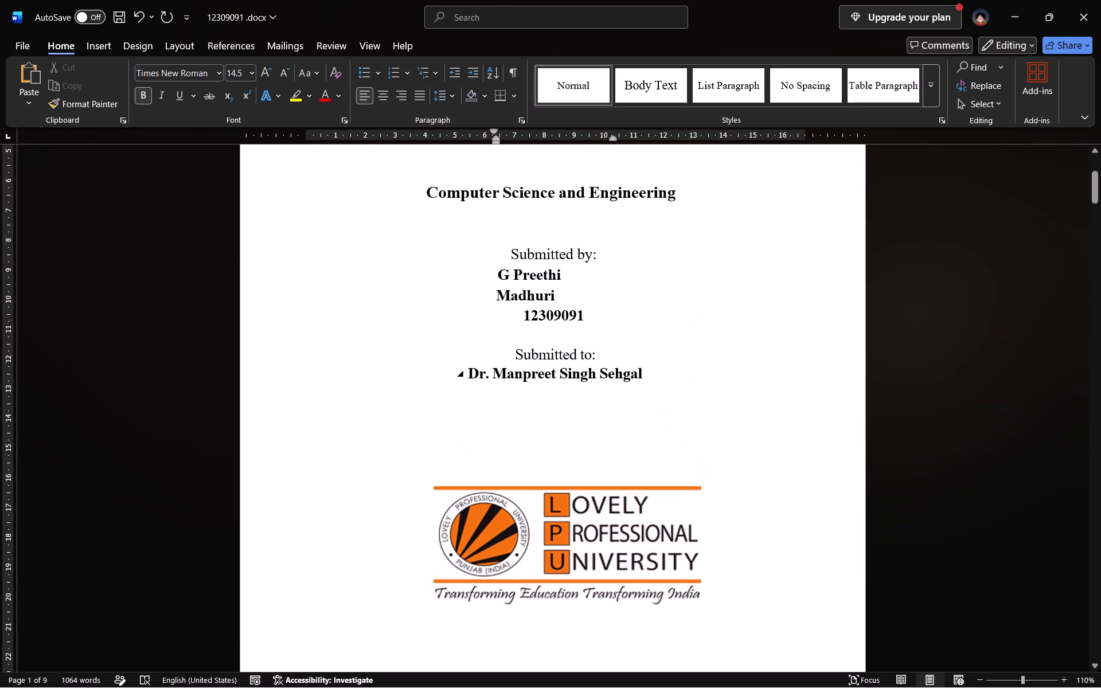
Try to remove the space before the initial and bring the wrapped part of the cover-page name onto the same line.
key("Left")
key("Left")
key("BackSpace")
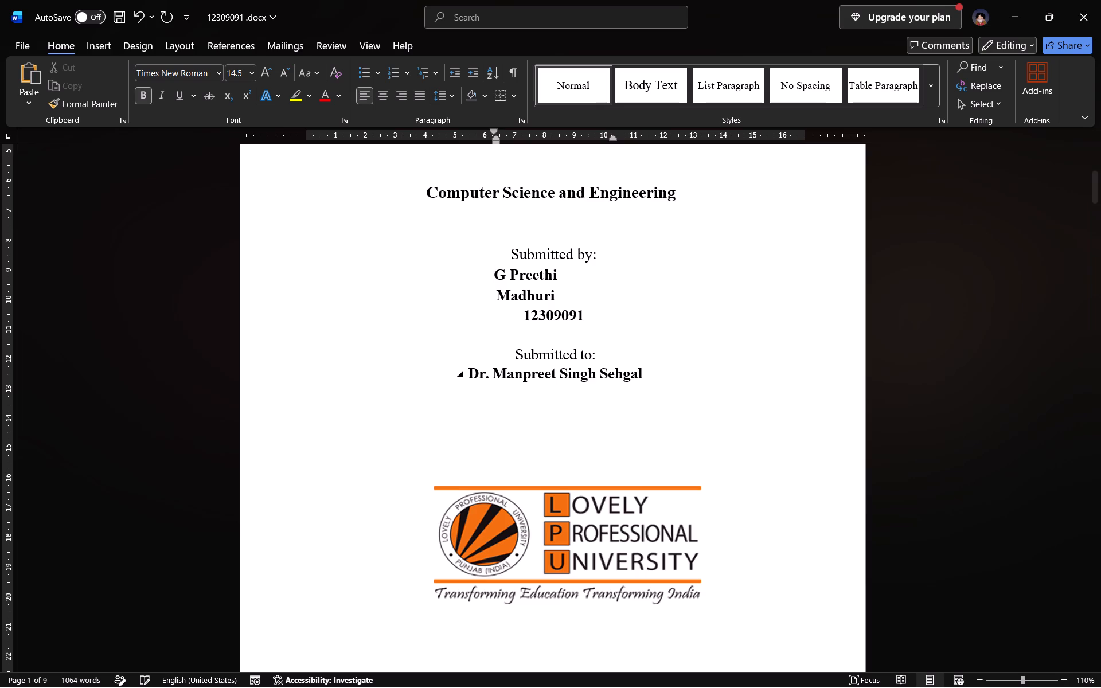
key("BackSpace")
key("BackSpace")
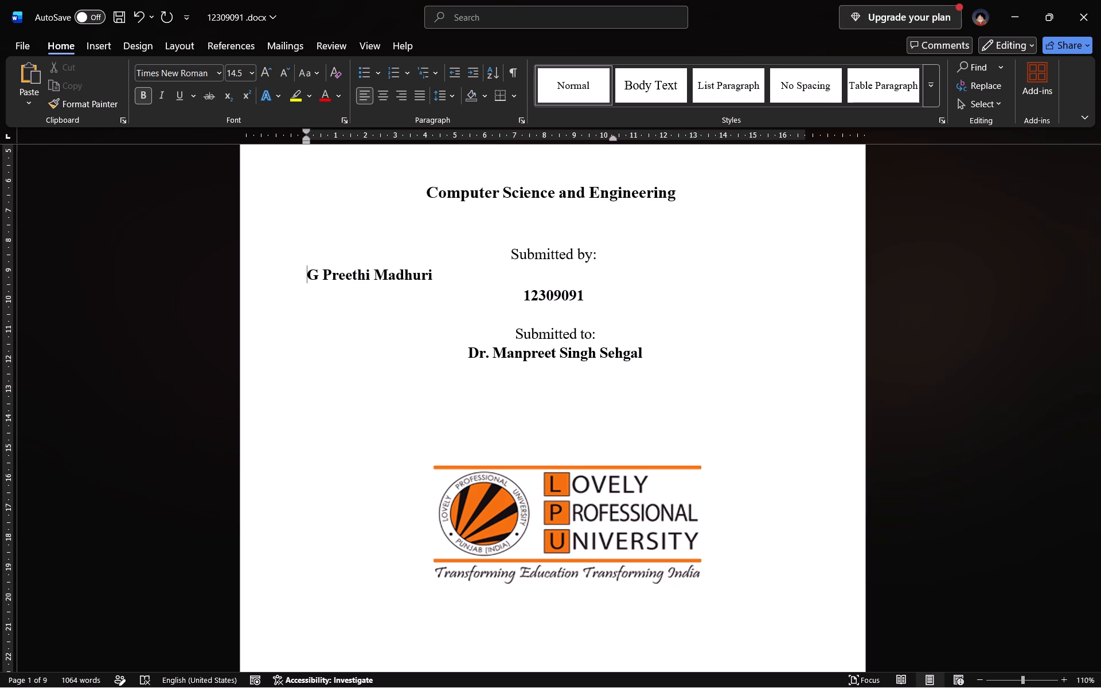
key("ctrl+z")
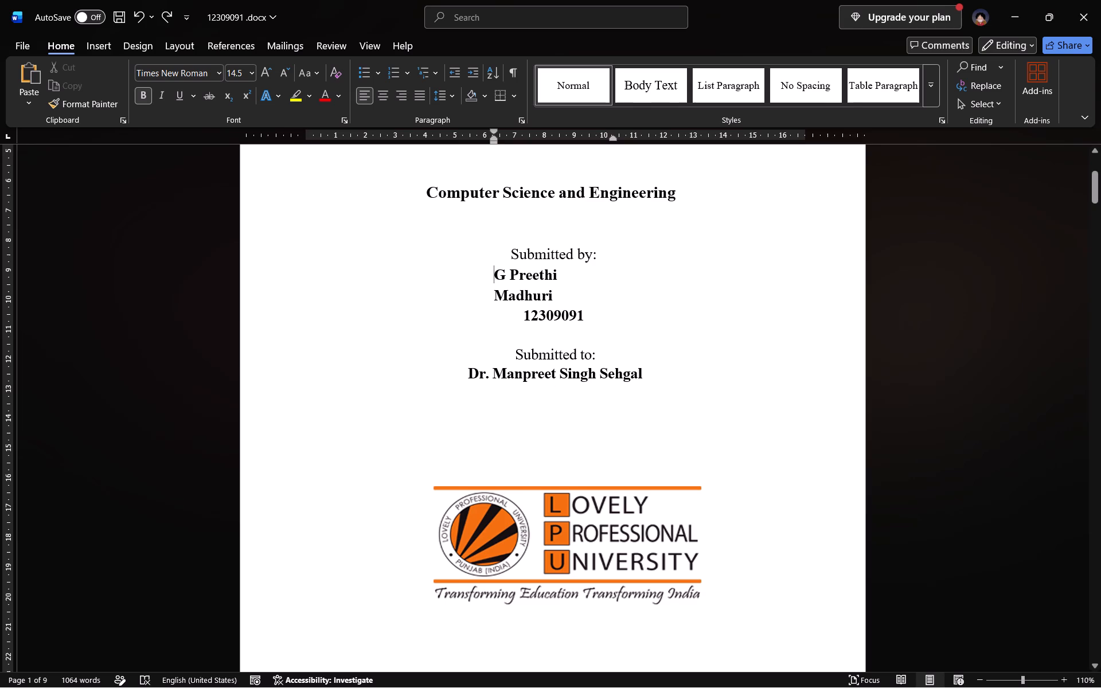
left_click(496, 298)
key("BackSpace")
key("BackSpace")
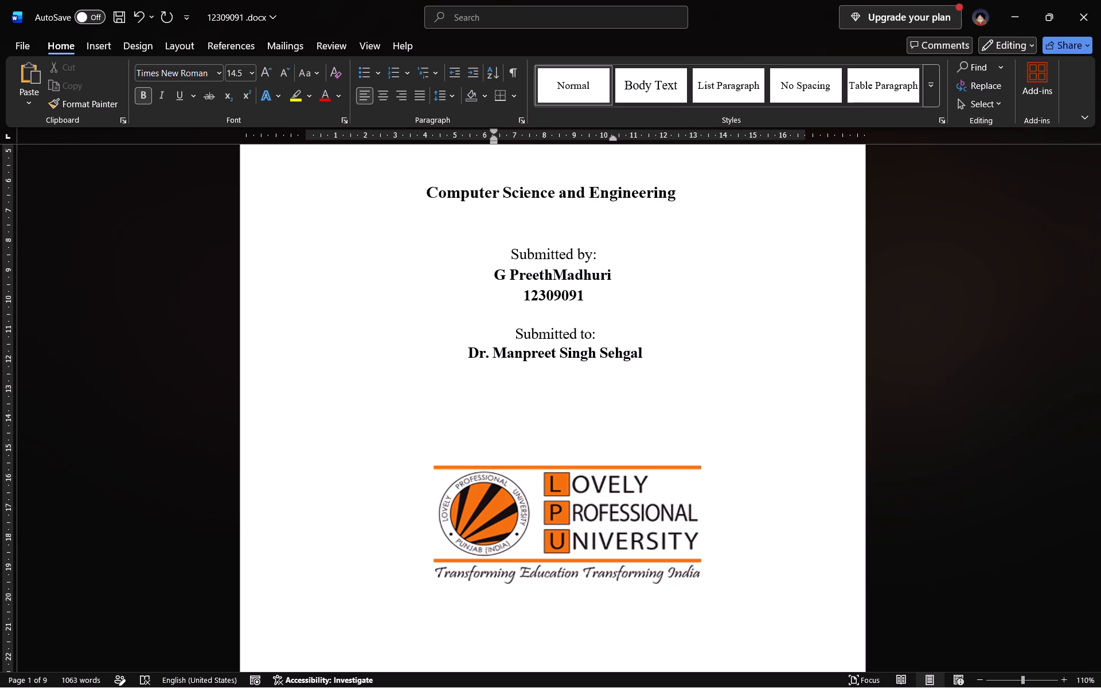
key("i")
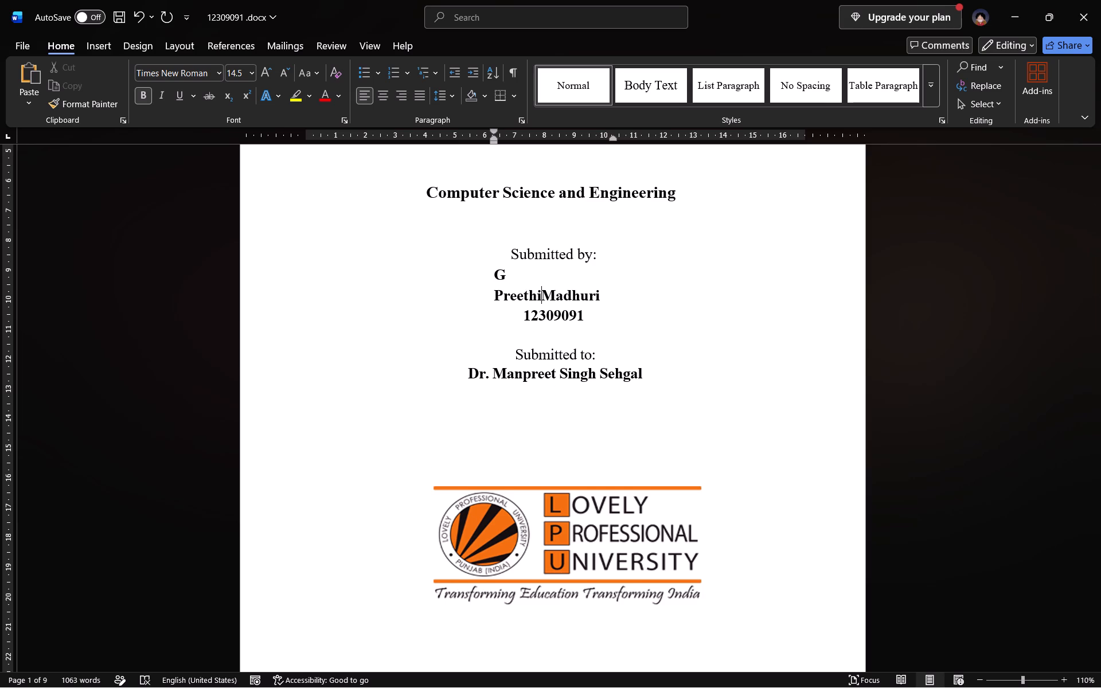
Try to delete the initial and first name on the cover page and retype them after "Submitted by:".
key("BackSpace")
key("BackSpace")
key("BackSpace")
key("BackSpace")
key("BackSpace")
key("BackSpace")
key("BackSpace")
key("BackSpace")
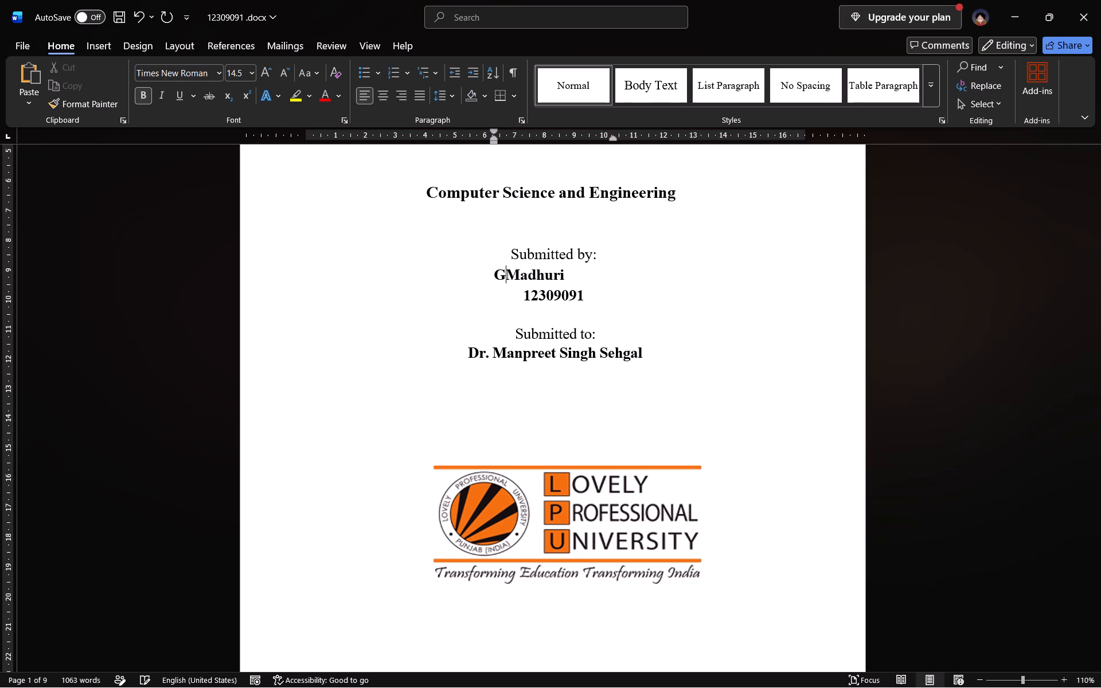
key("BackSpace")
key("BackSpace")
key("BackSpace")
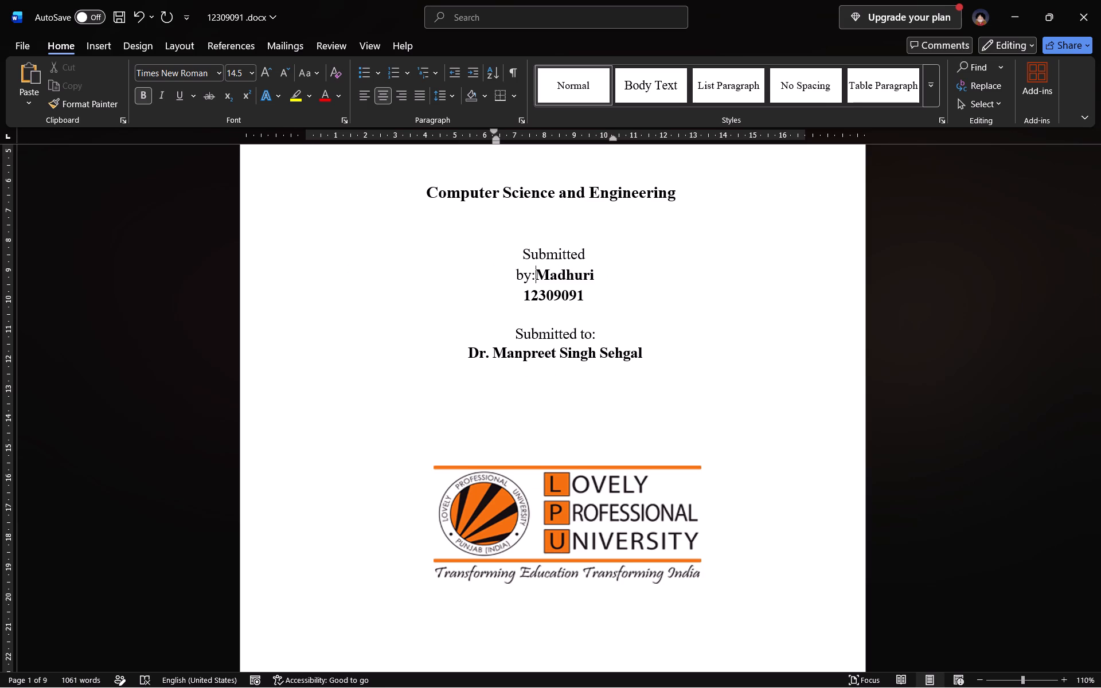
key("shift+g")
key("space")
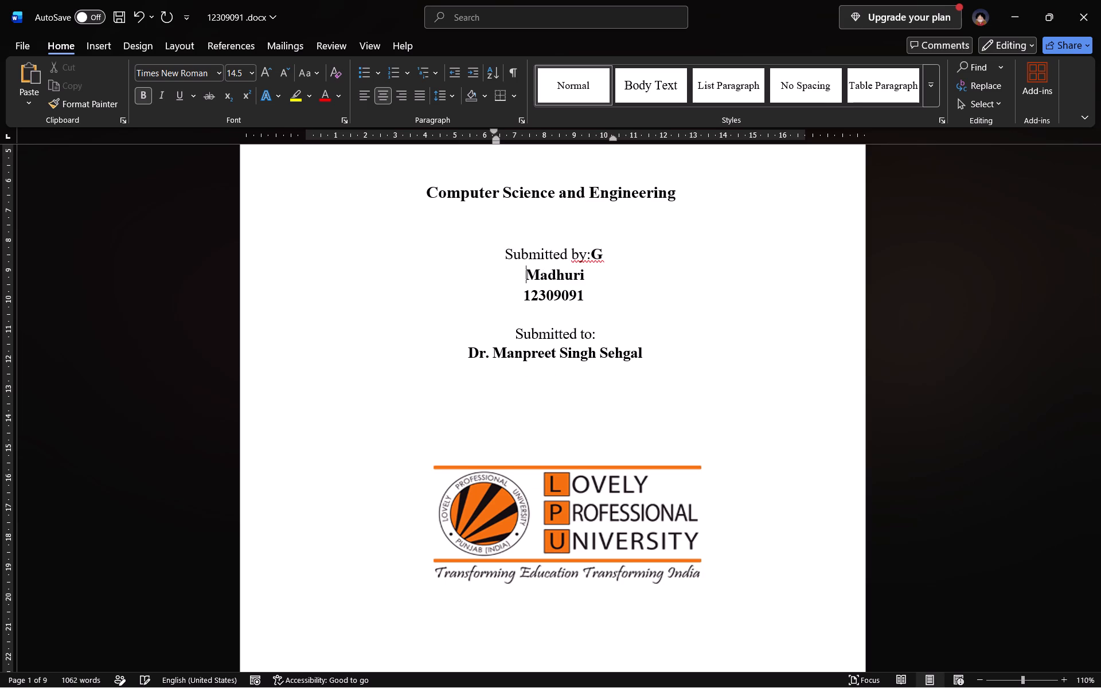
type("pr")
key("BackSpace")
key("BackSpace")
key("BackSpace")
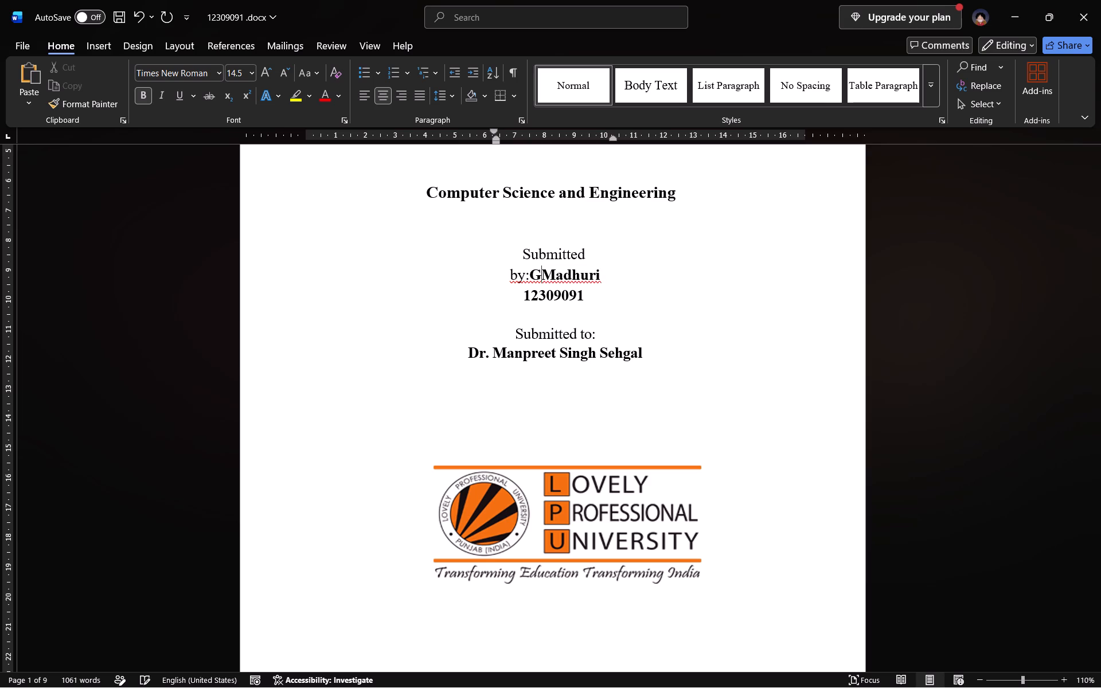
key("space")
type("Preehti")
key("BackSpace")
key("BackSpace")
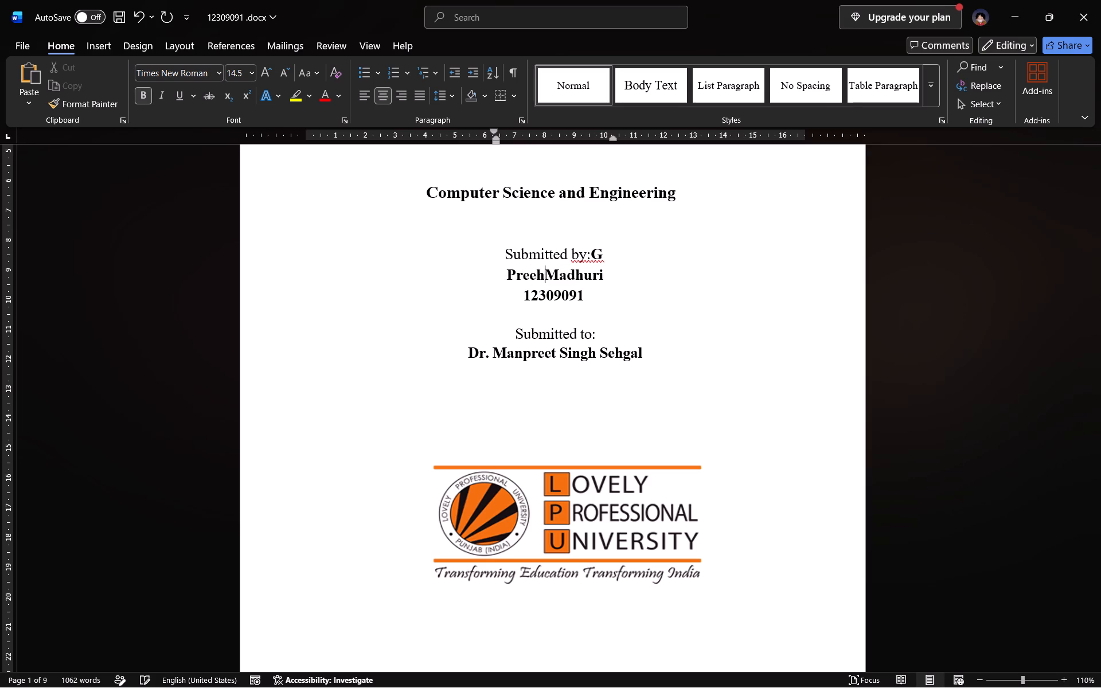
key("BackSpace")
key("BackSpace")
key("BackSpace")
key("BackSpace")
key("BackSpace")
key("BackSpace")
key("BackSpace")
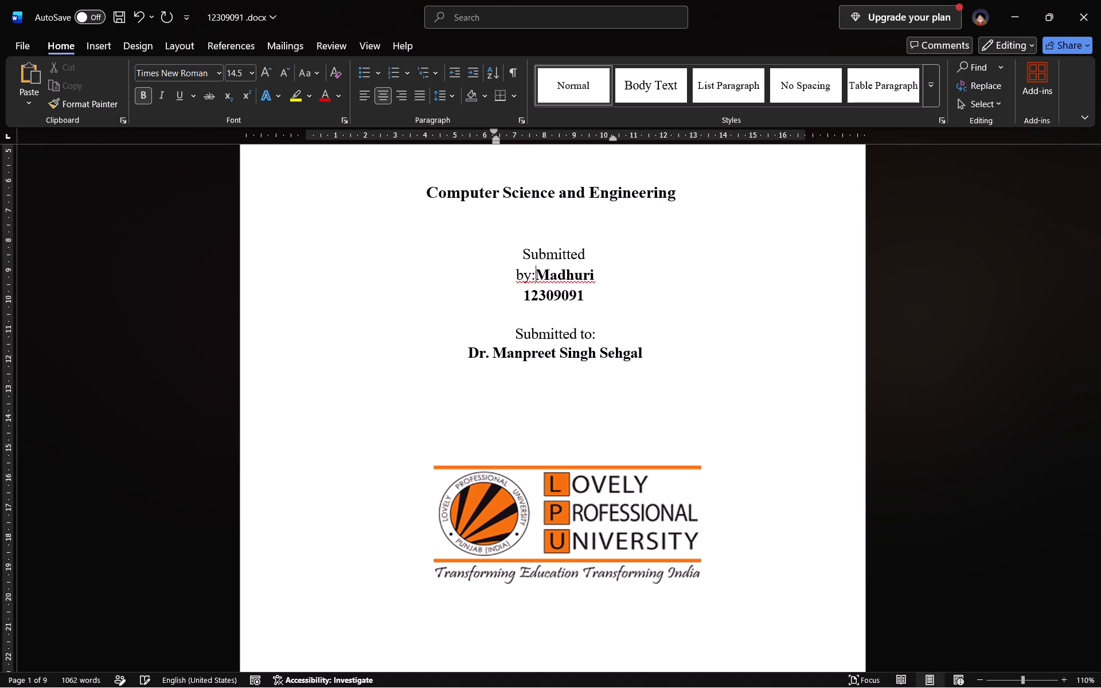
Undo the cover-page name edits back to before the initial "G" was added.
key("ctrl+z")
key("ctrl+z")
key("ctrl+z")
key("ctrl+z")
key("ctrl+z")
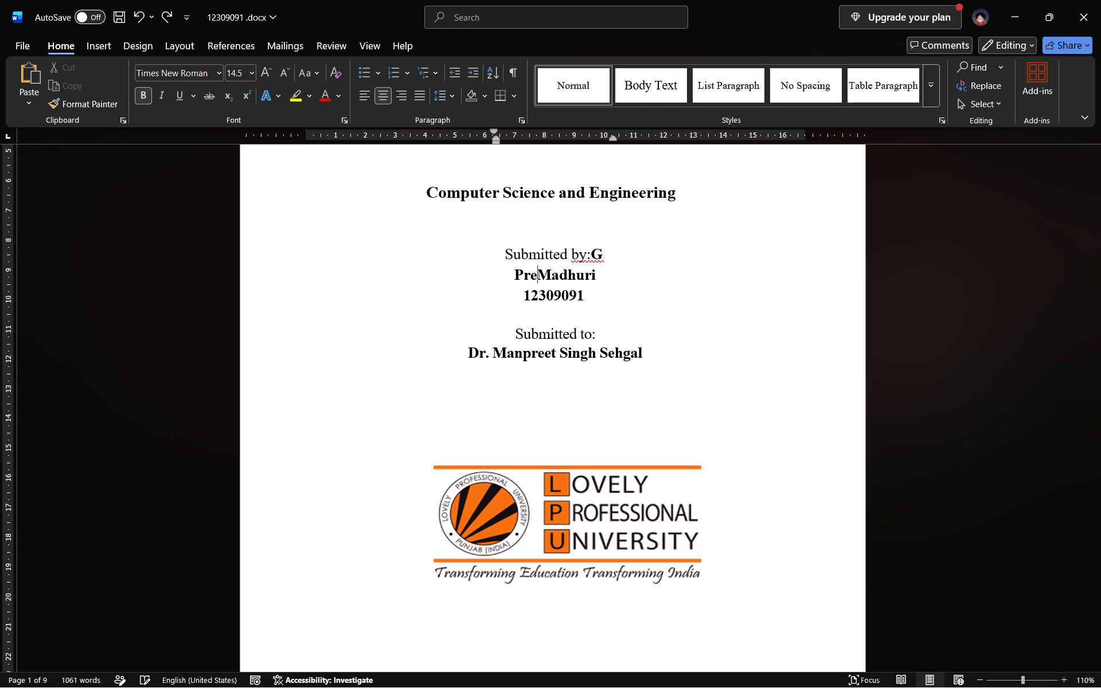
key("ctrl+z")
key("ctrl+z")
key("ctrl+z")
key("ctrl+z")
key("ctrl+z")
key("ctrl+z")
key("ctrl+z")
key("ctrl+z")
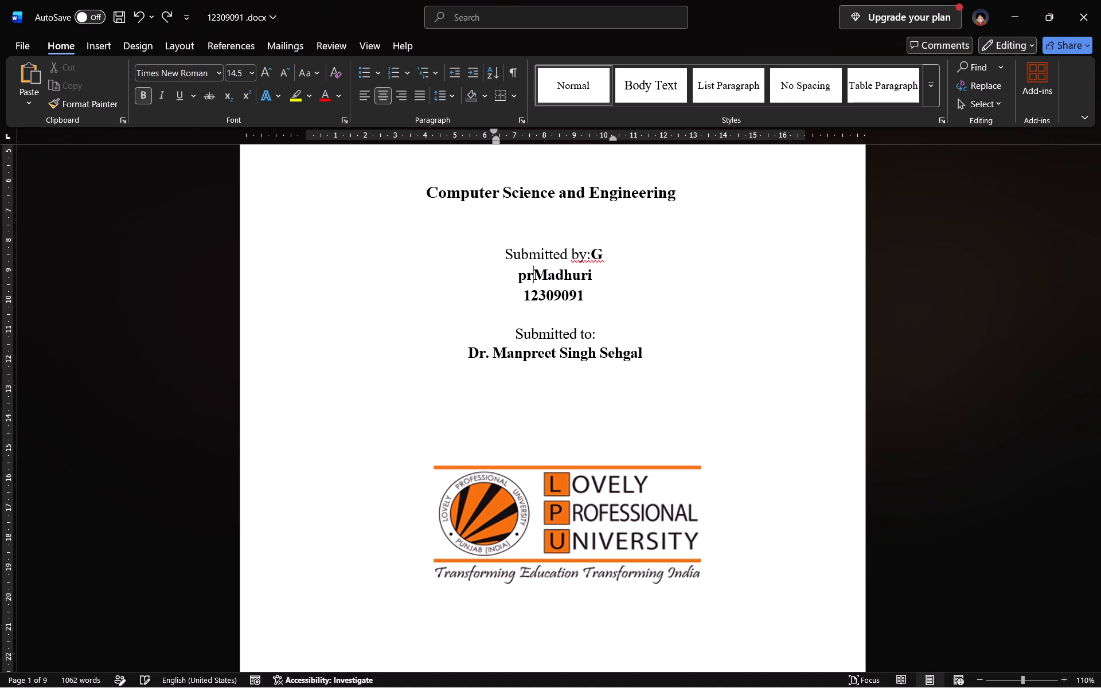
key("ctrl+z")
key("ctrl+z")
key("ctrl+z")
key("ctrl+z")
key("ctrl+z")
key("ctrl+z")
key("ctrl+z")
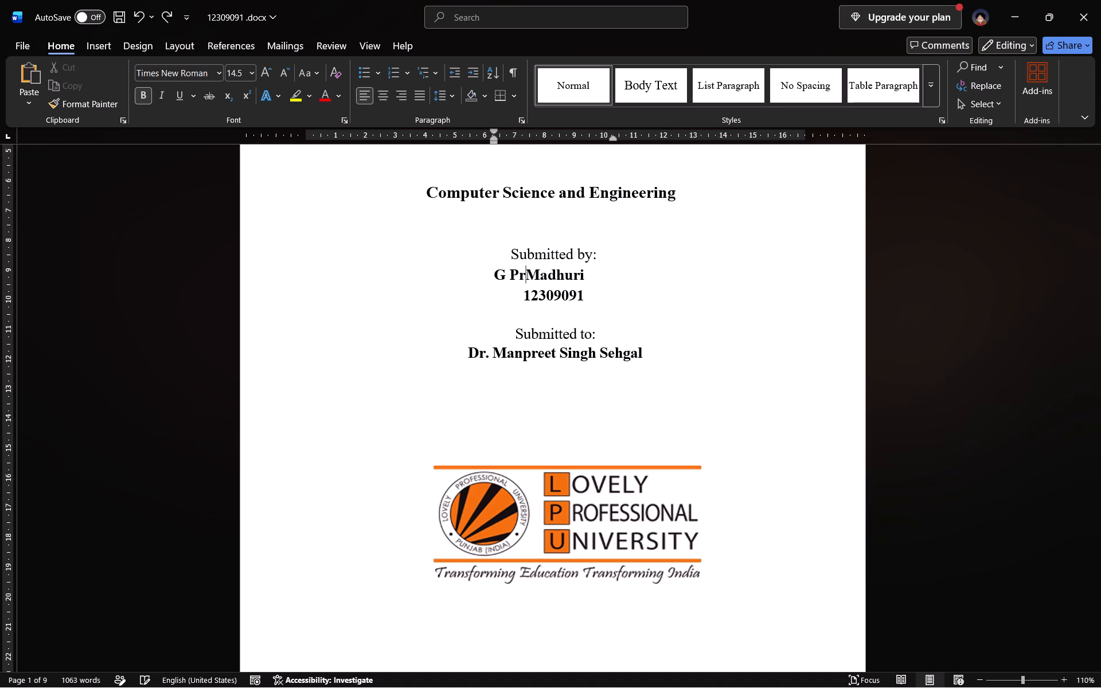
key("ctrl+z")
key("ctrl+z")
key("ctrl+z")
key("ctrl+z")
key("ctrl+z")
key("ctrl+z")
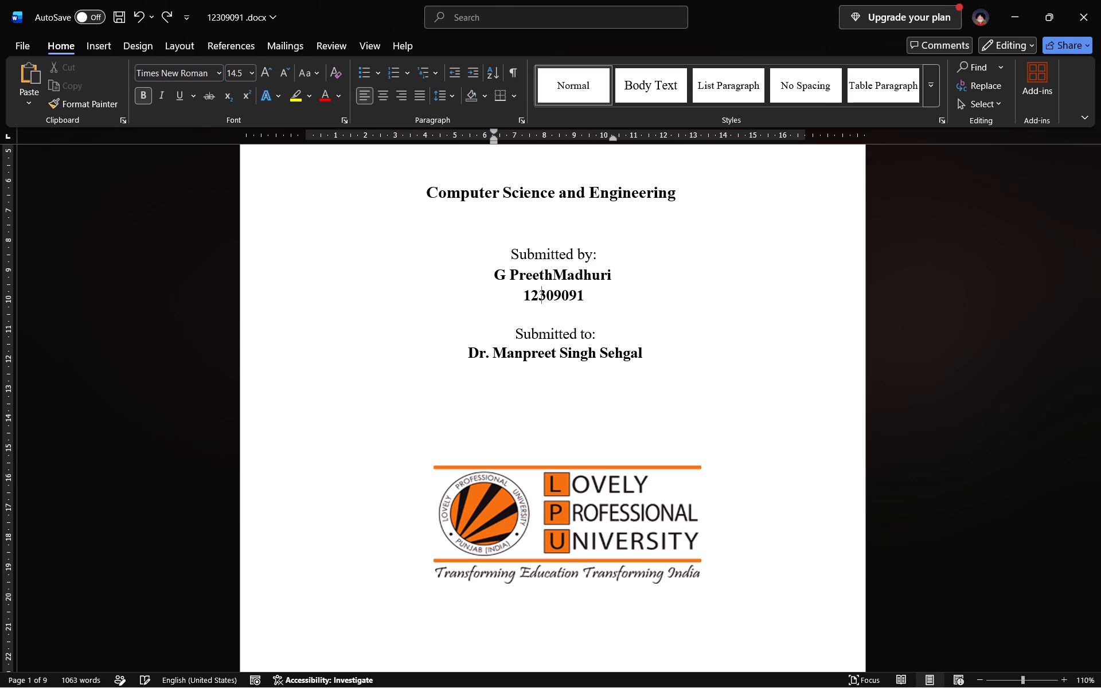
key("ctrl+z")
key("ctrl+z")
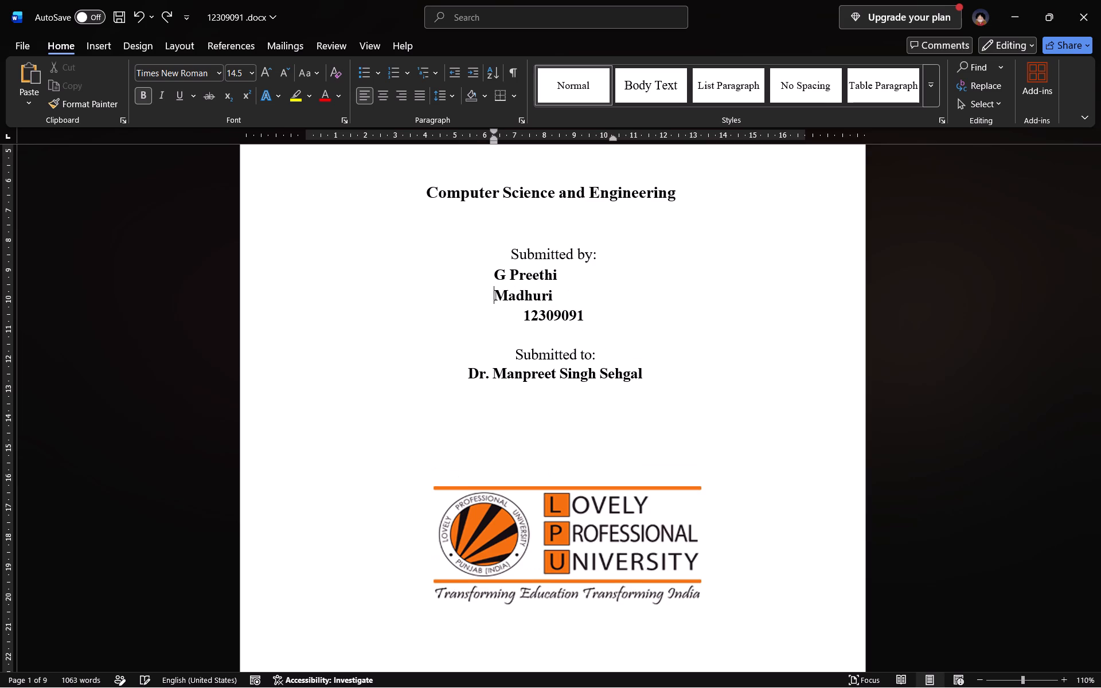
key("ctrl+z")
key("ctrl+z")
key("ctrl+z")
Review the report from the cover page through the certificate, declaration, contents, project sections and screenshots to the last page.
scroll(496, 298, "down", 1)
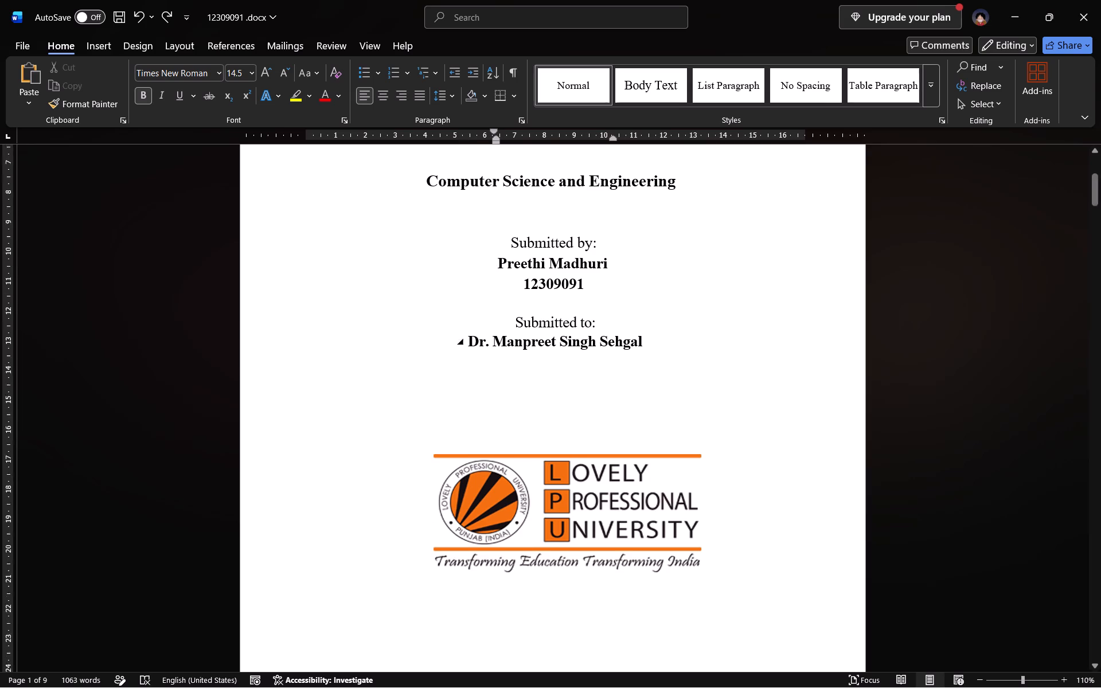
scroll(496, 298, "down", 5)
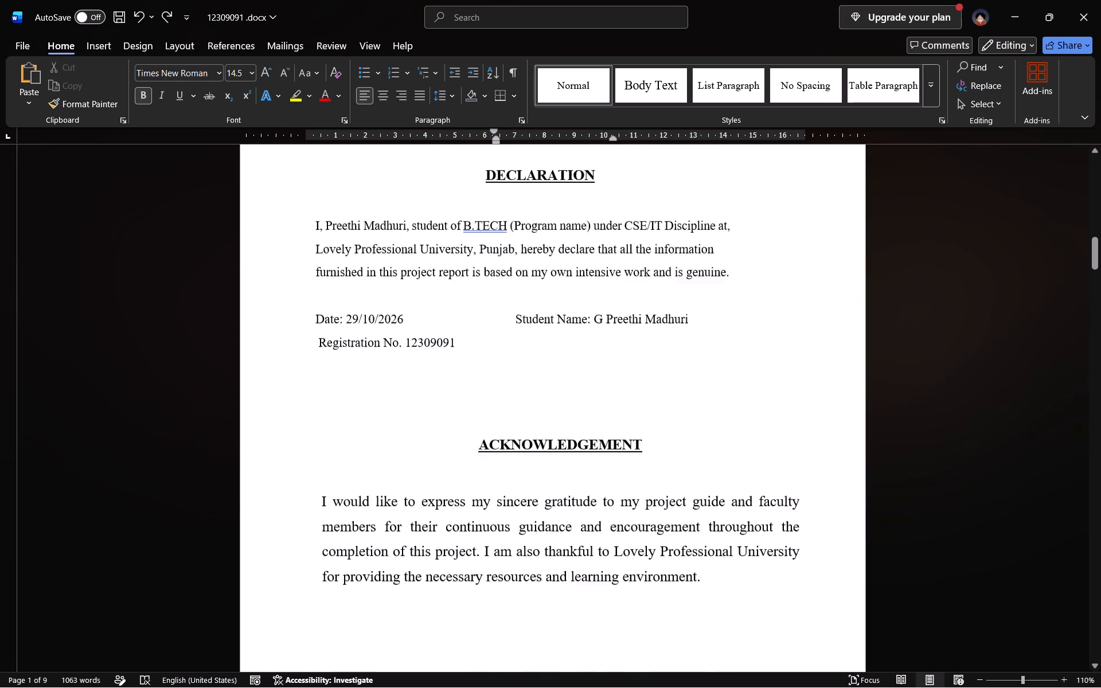
scroll(496, 298, "down", 2)
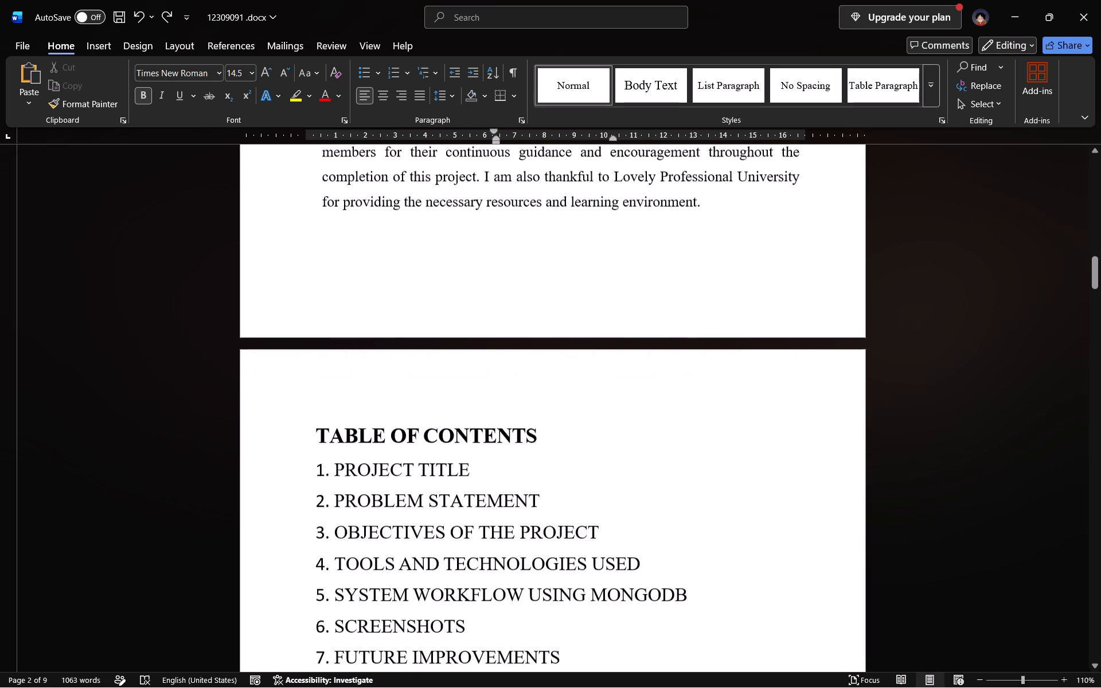
scroll(496, 298, "up", 3)
scroll(496, 298, "down", 1)
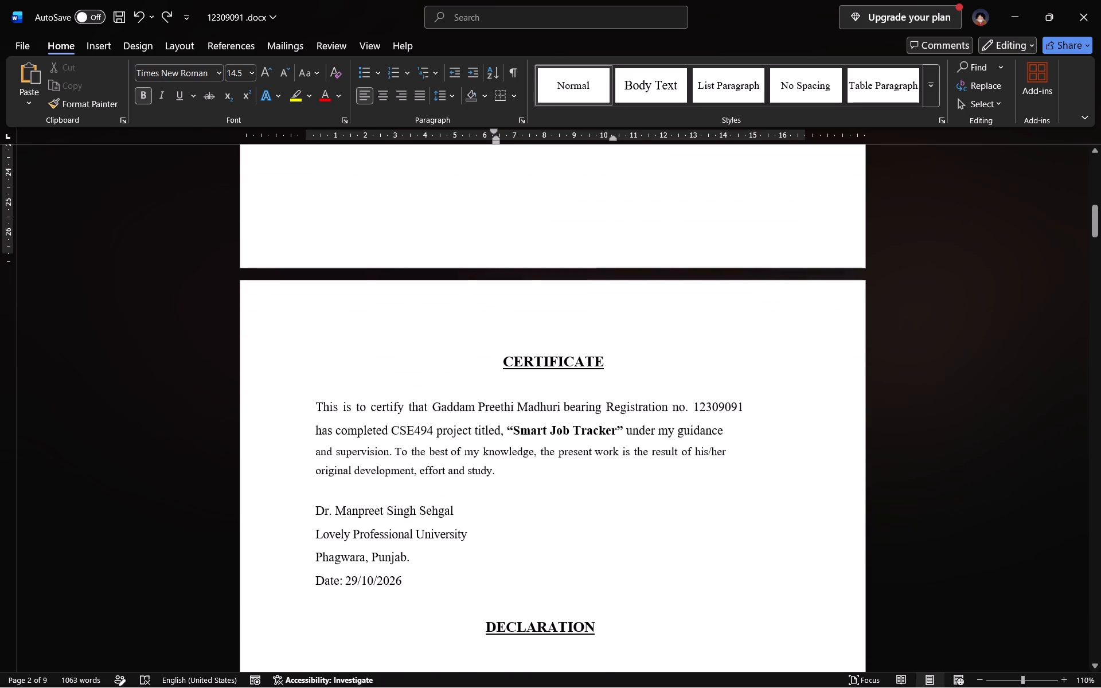
scroll(496, 298, "down", 3)
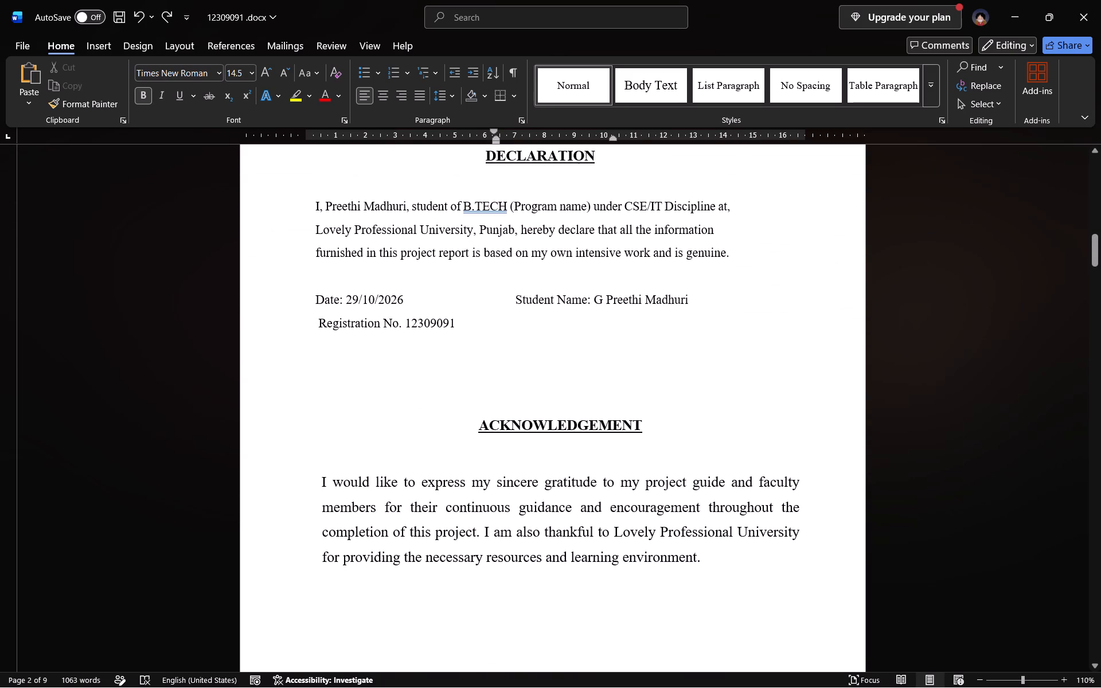
scroll(496, 298, "down", 2)
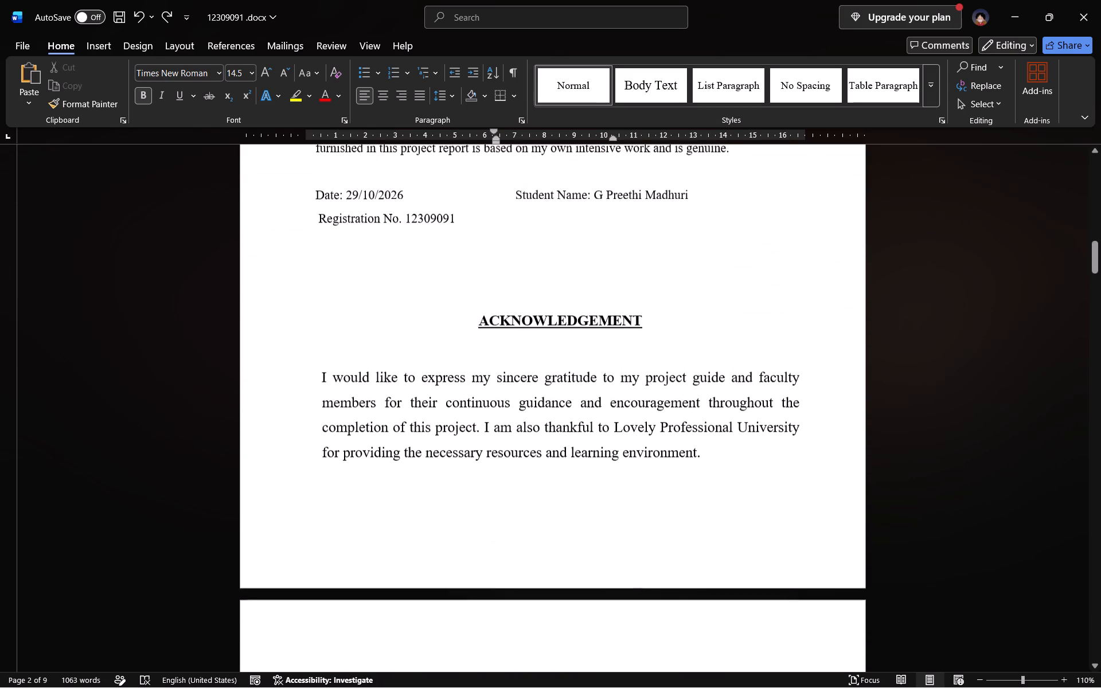
scroll(496, 298, "down", 1)
scroll(496, 298, "up", 2)
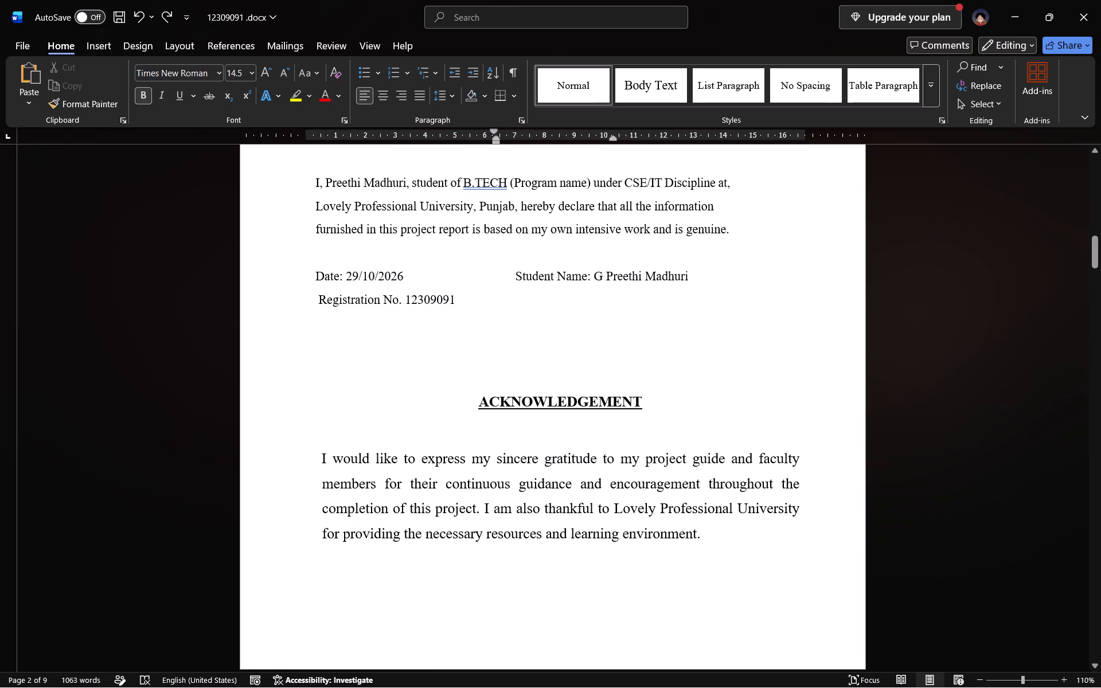
scroll(496, 298, "down", 4)
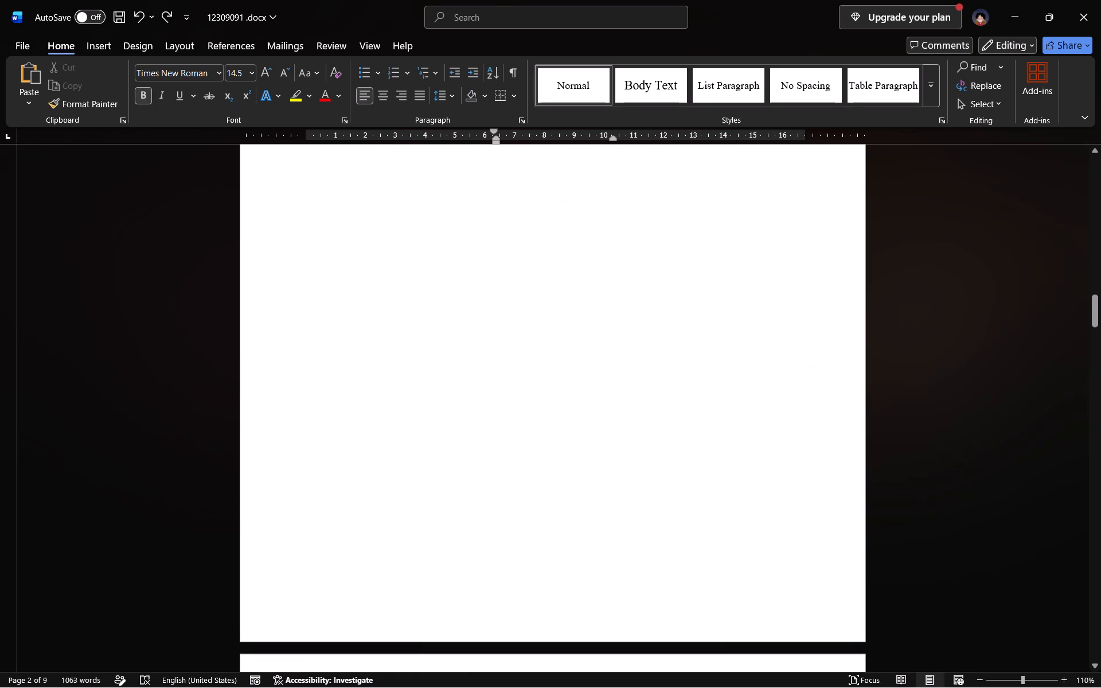
scroll(496, 298, "down", 2)
scroll(496, 298, "right", 2)
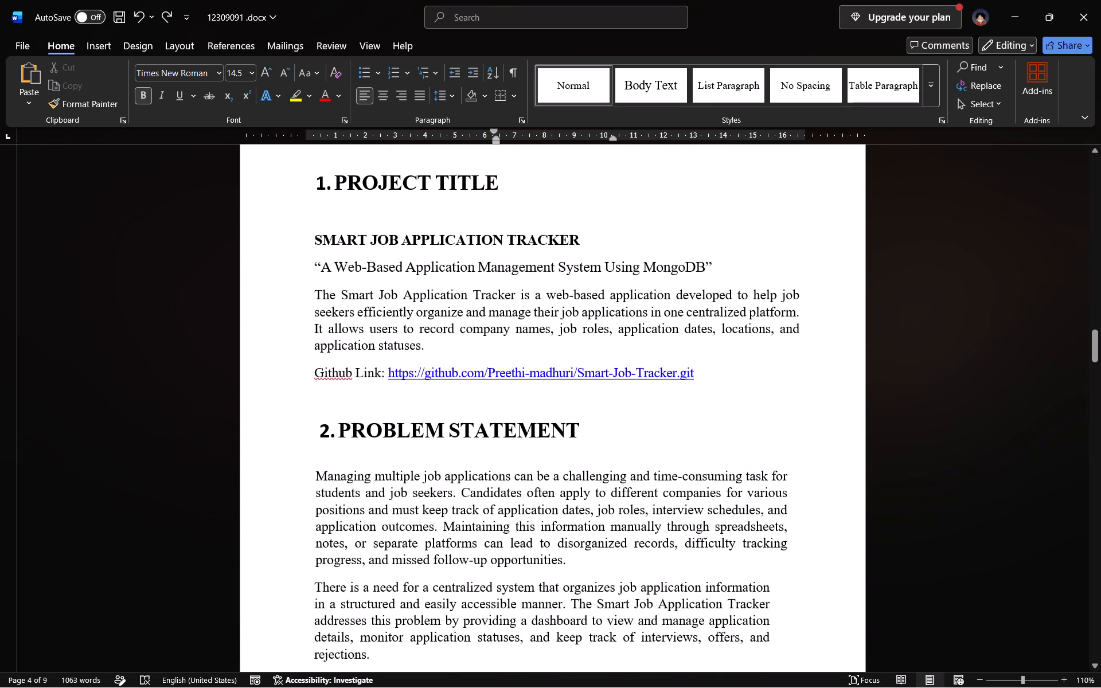
scroll(496, 298, "right", 1)
scroll(496, 298, "down", 6)
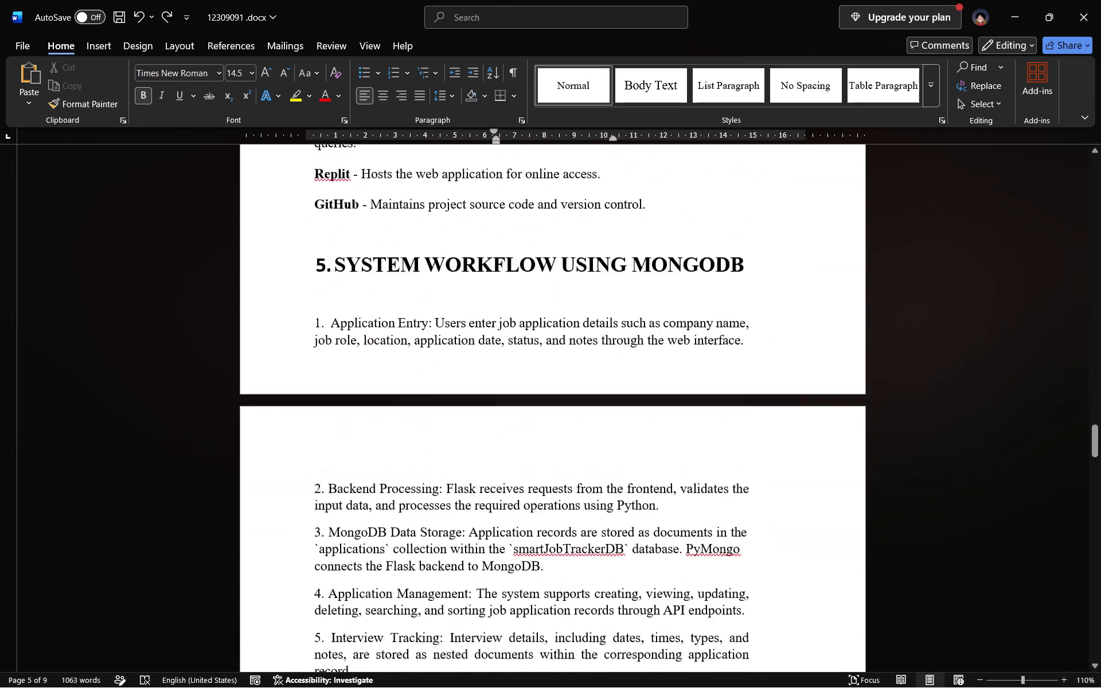
scroll(496, 298, "down", 7)
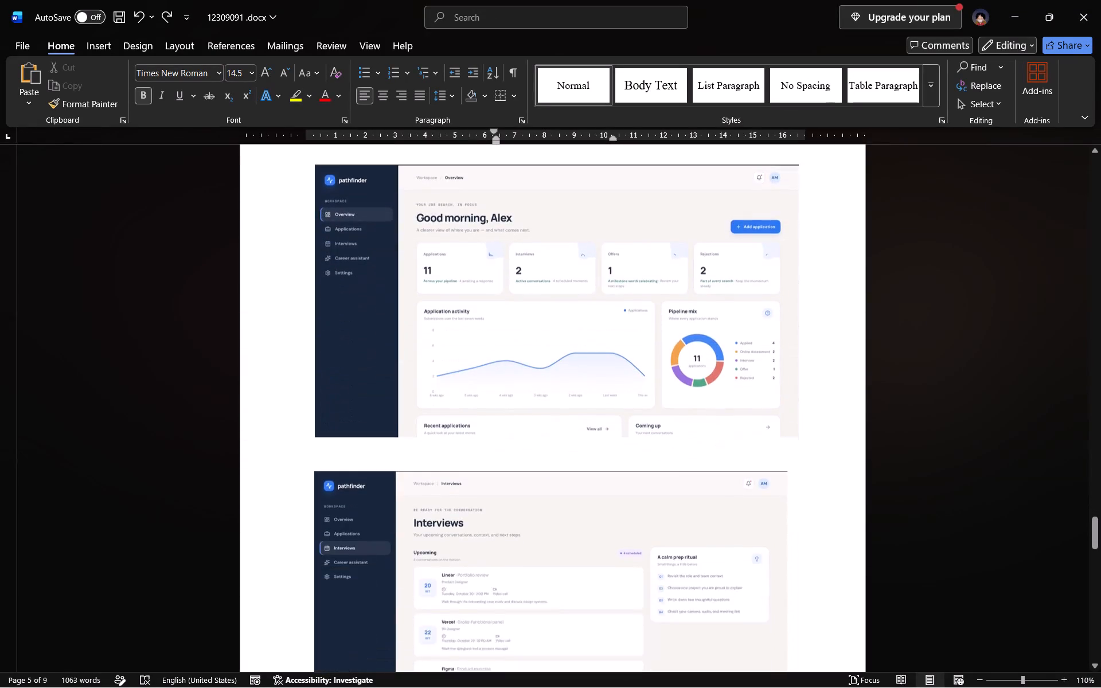
scroll(496, 298, "down", 6)
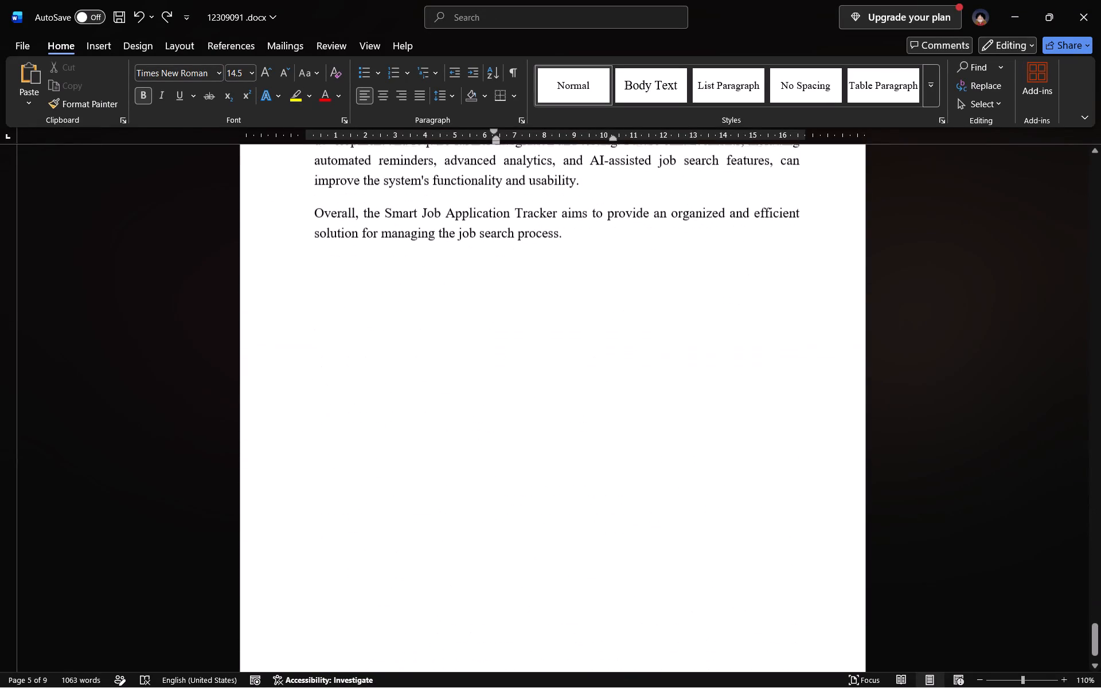
scroll(496, 298, "down", 9)
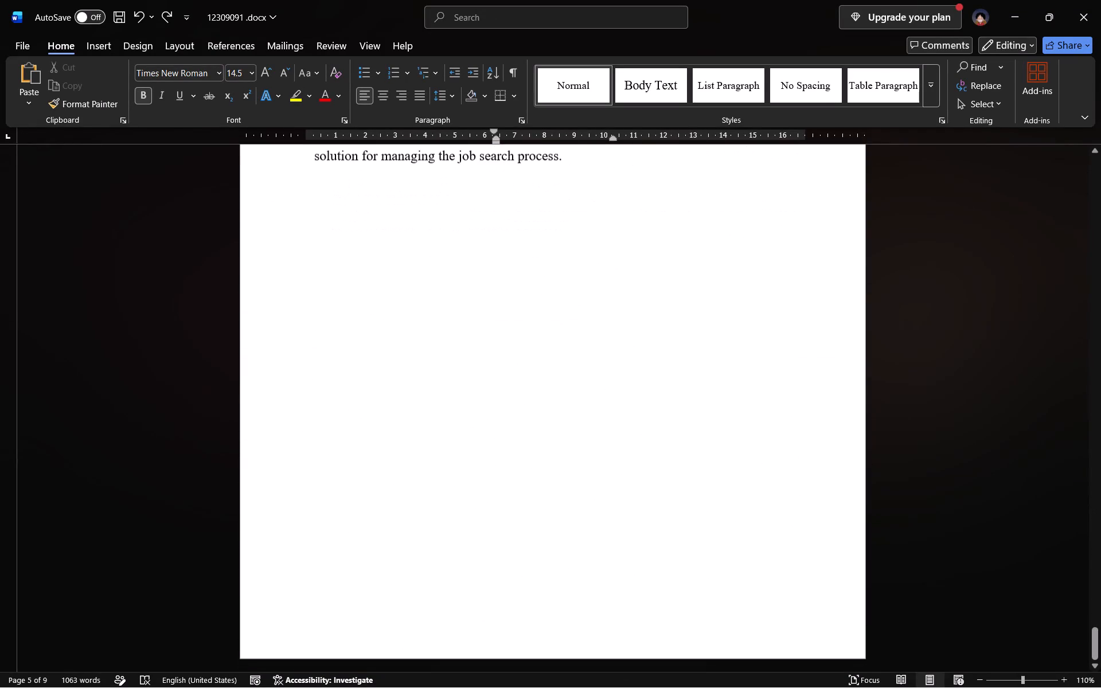
Save the edited report.
key("ctrl+s")
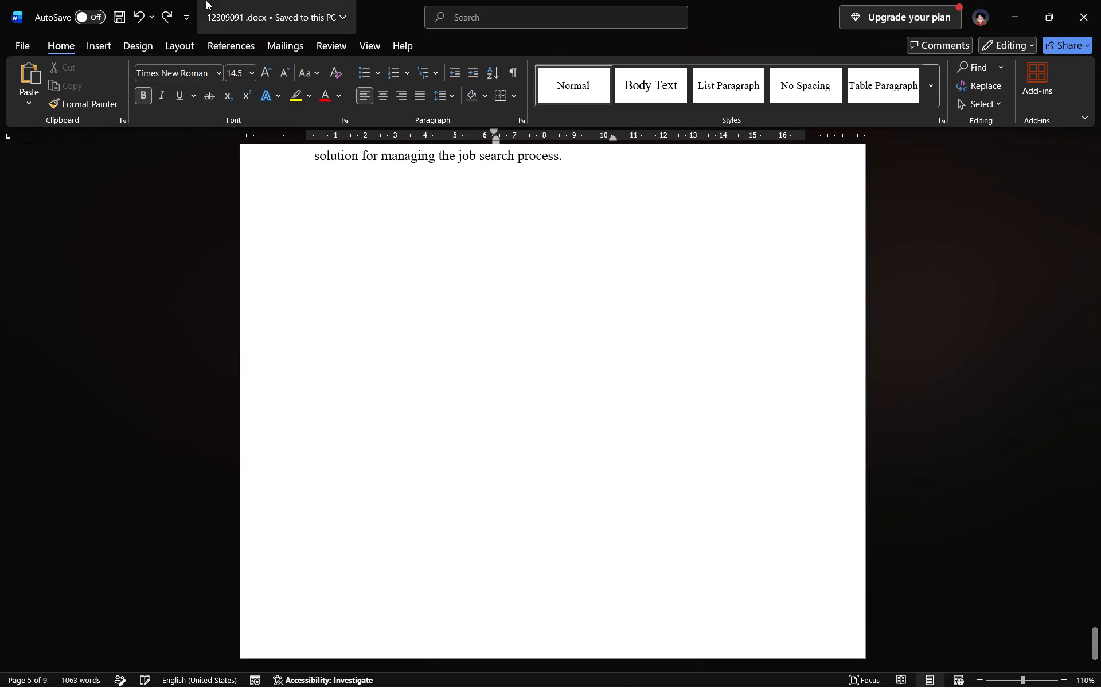
Save the report and save a PDF copy in Downloads named with the student's registration number.
key("ctrl+s")
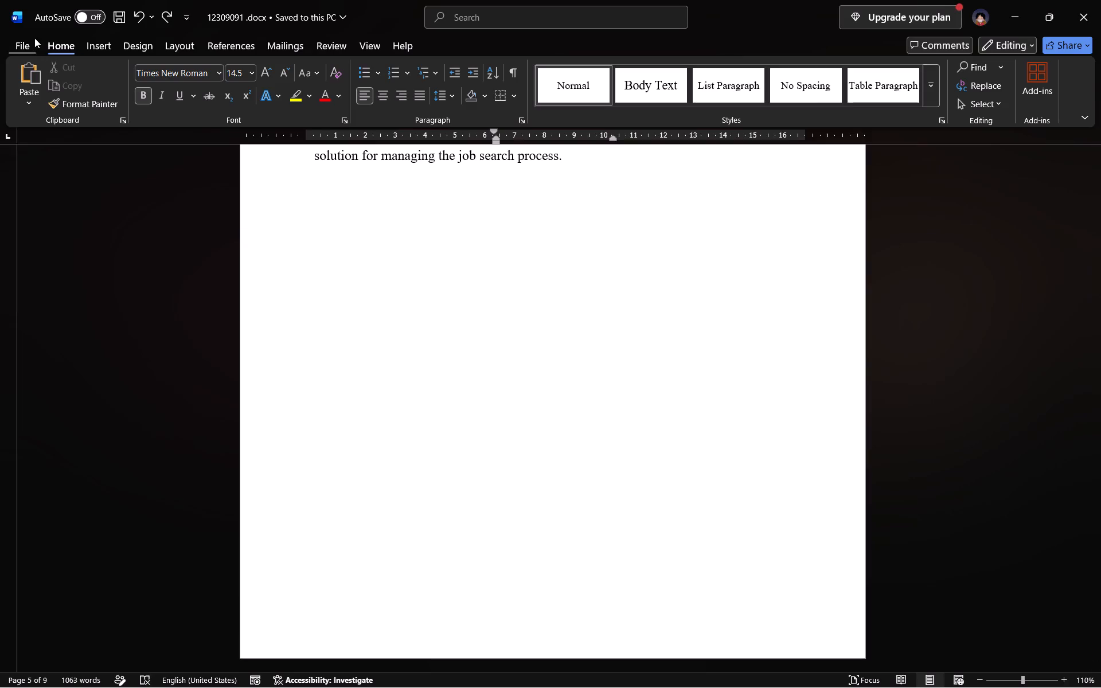
left_click(34, 38)
left_click(61, 260)
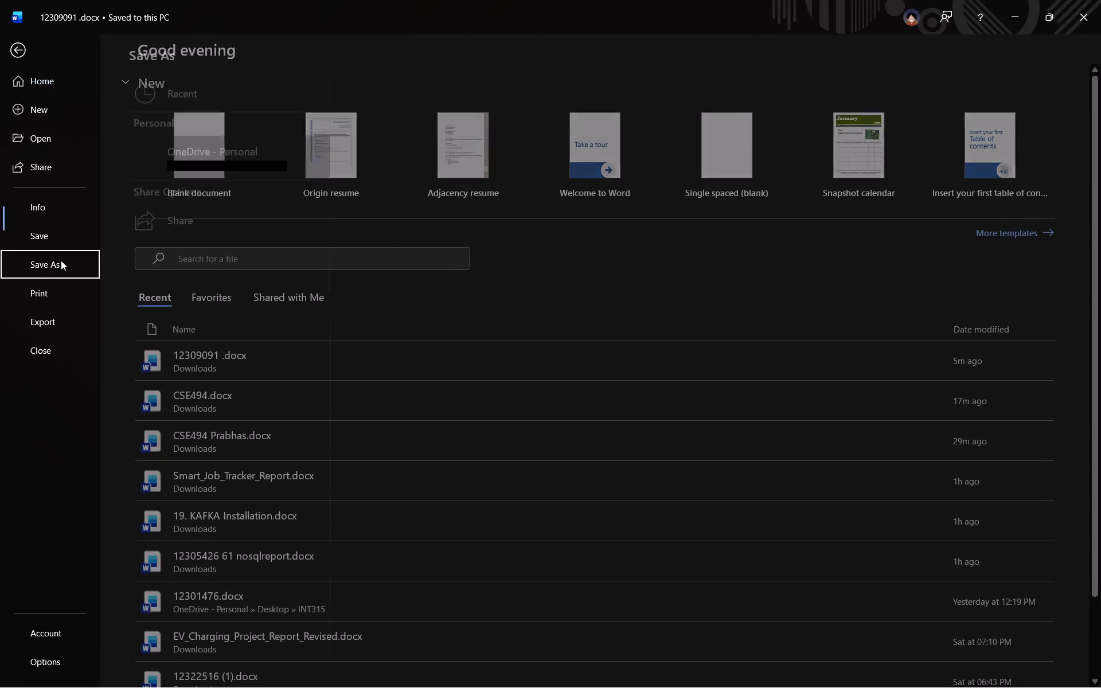
left_click(189, 371)
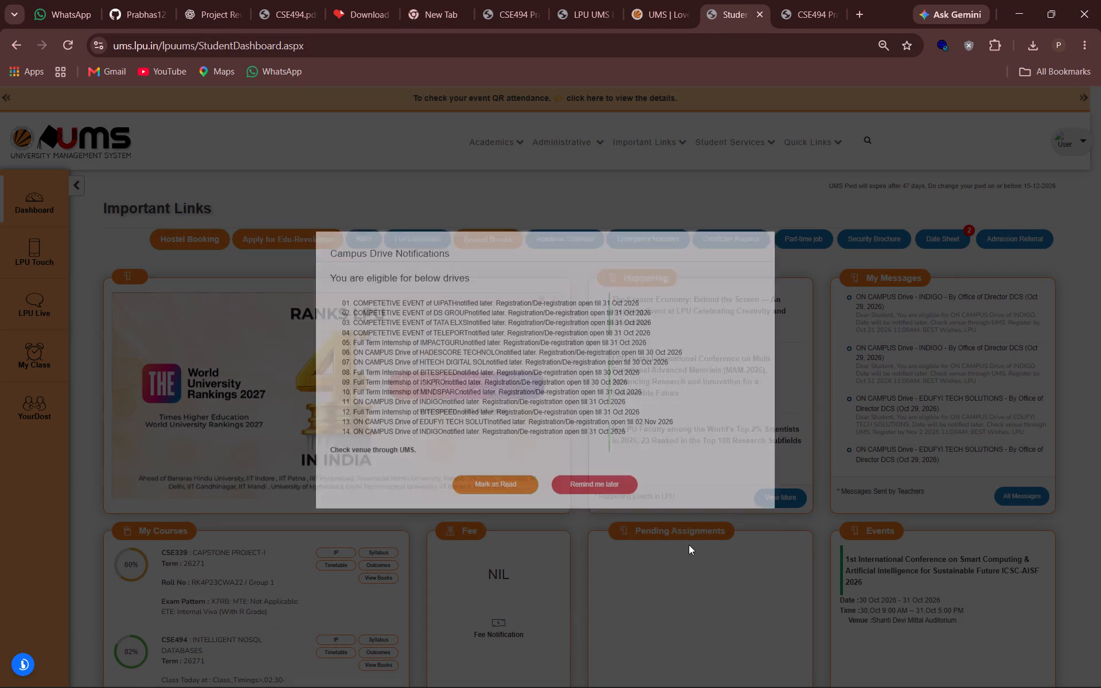
In Chrome, dismiss the UMS campus drive notifications and open the upload page for the pending CSE494 project assignment.
scroll(689, 545, "down", 1)
left_click(623, 507)
scroll(623, 507, "down", 1)
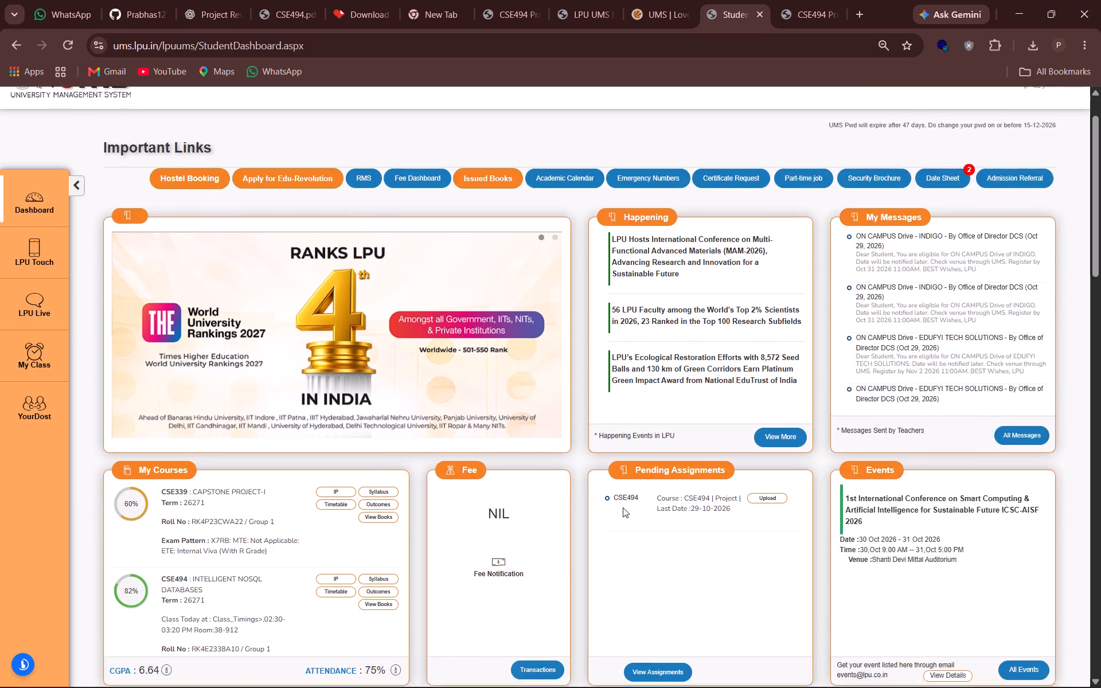
scroll(623, 507, "down", 1)
left_click(778, 409)
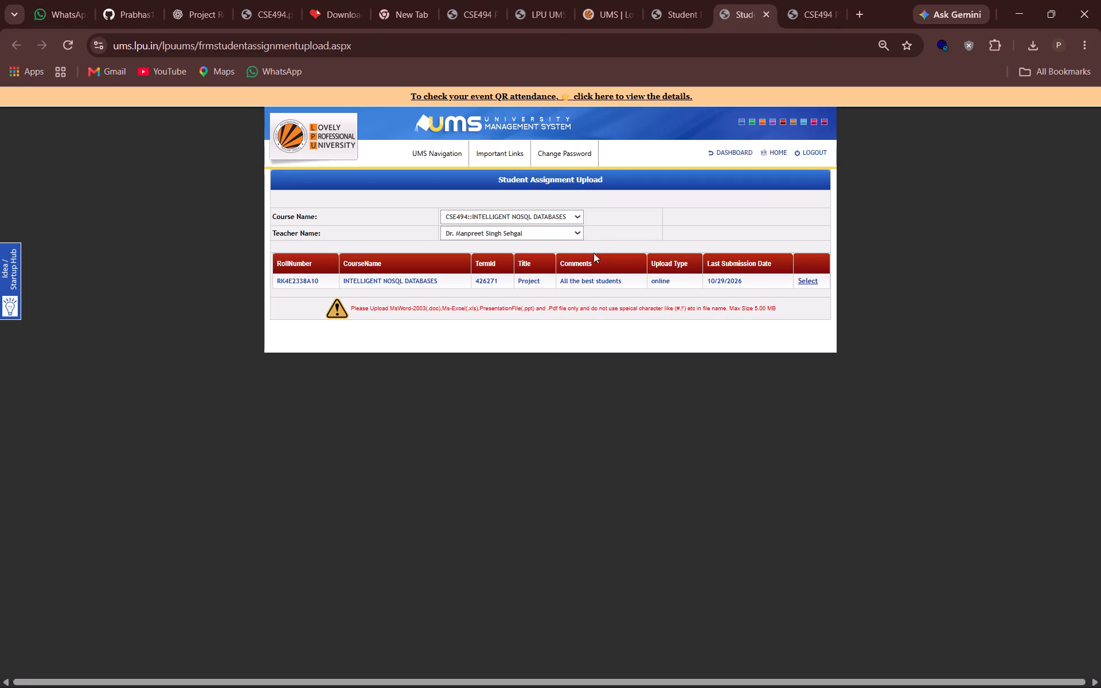
Submit the report PDF named with the registration number for the Intelligent NoSQL Databases Project assignment, leaving the remarks blank.
left_click(810, 280)
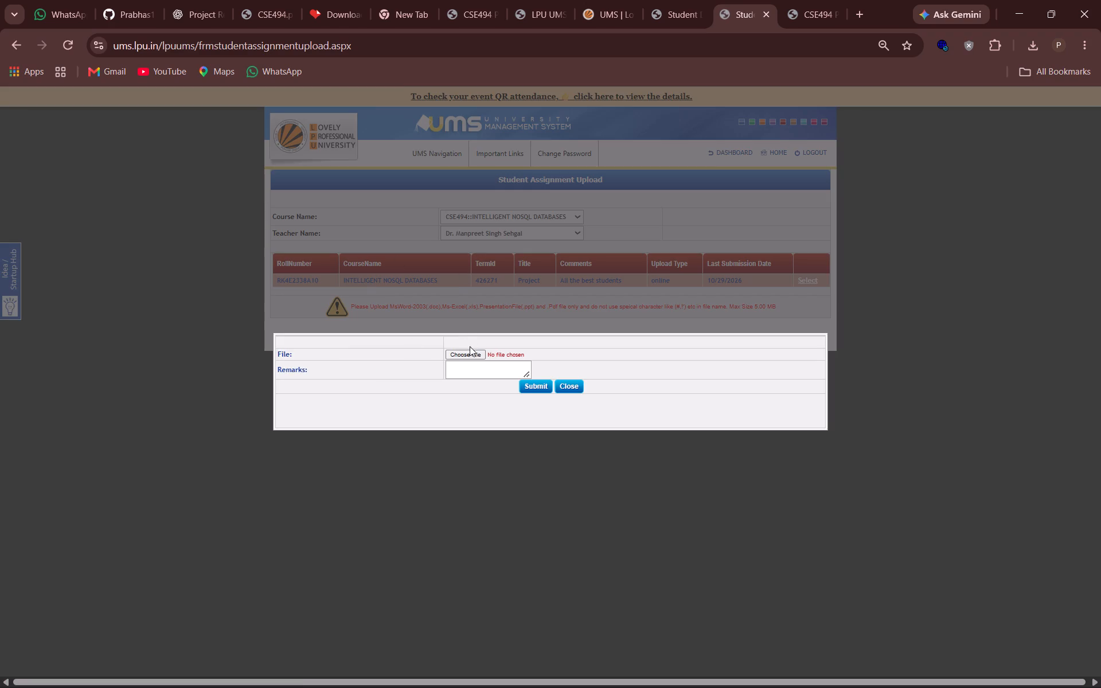
left_click(471, 355)
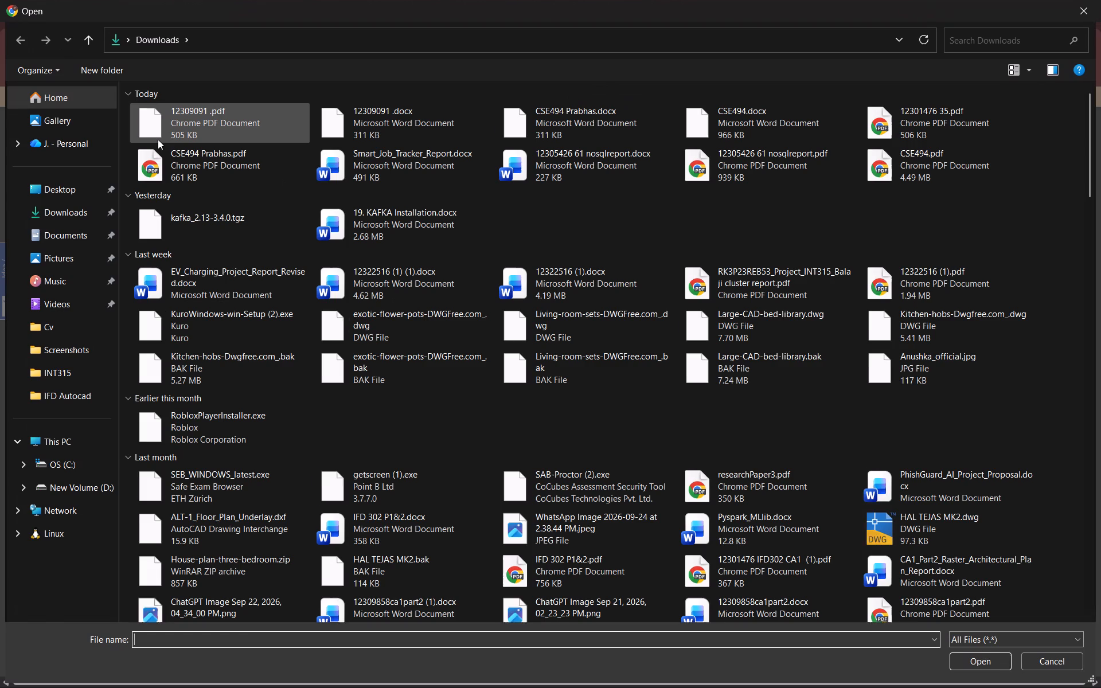
left_click(228, 119)
key("Return")
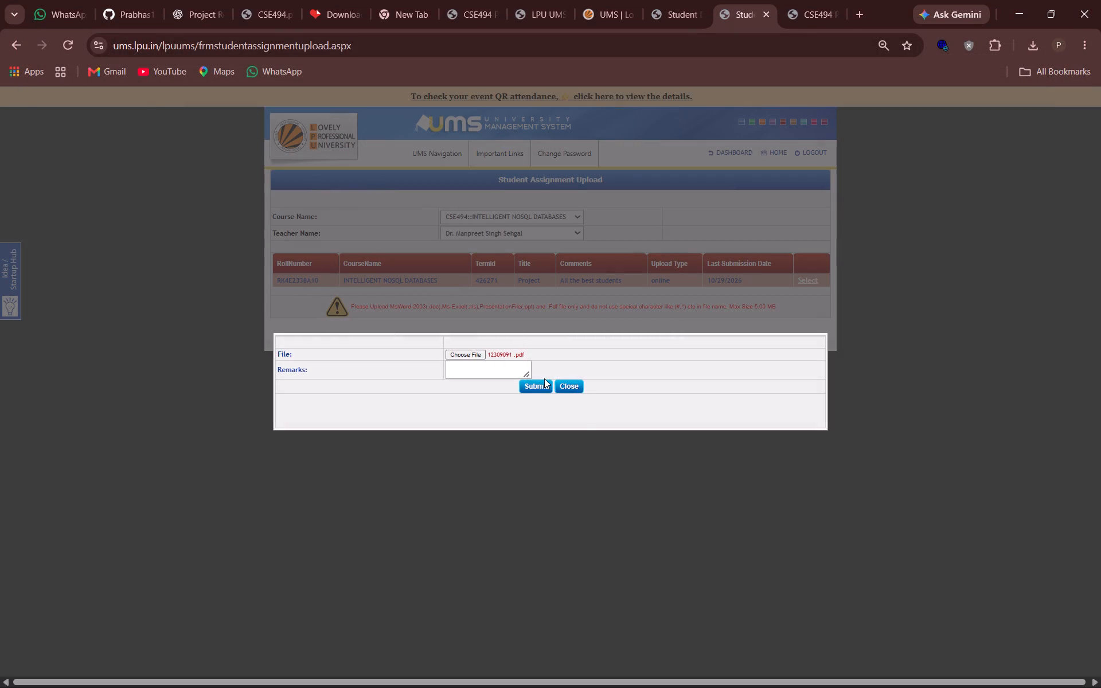
left_click(544, 378)
left_click(542, 384)
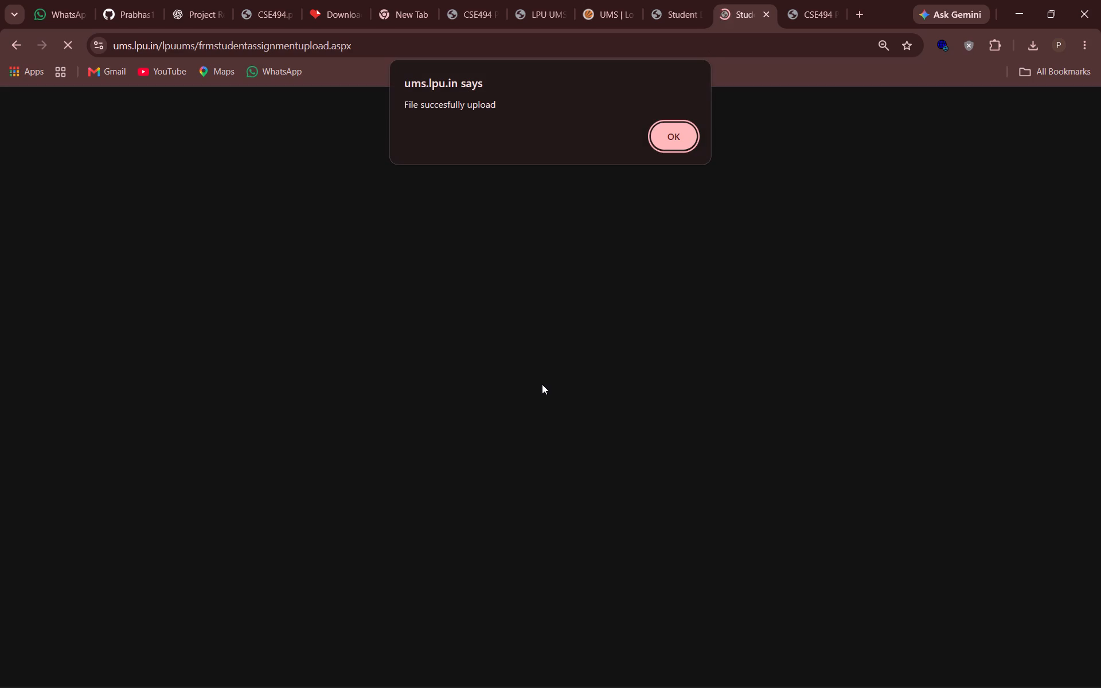
left_click(689, 125)
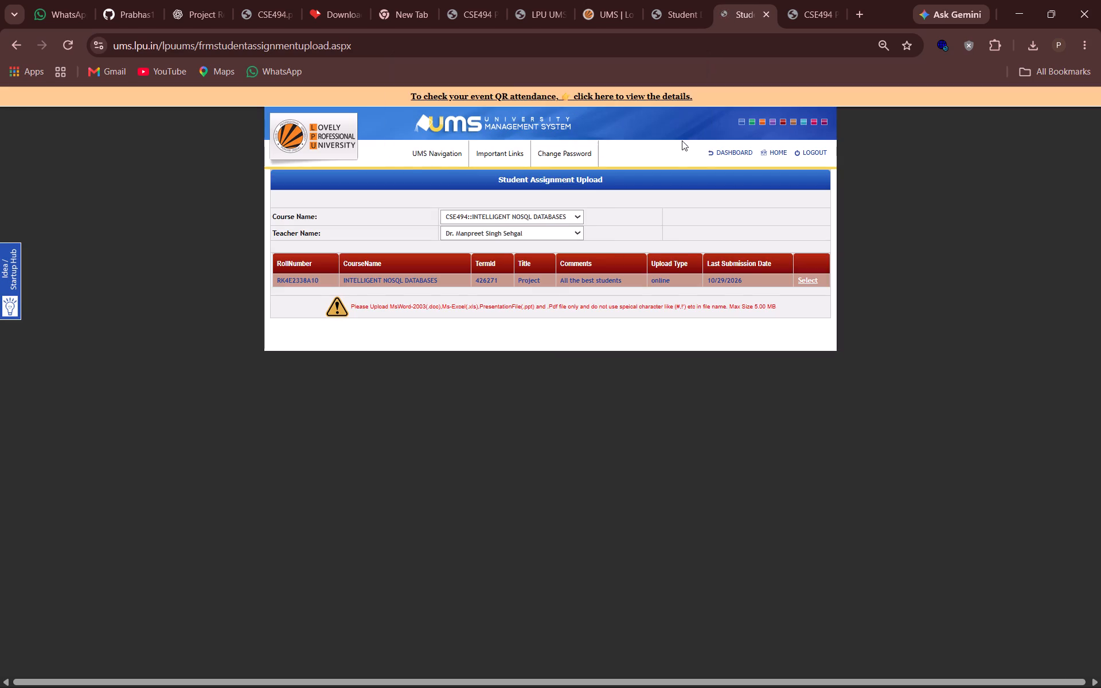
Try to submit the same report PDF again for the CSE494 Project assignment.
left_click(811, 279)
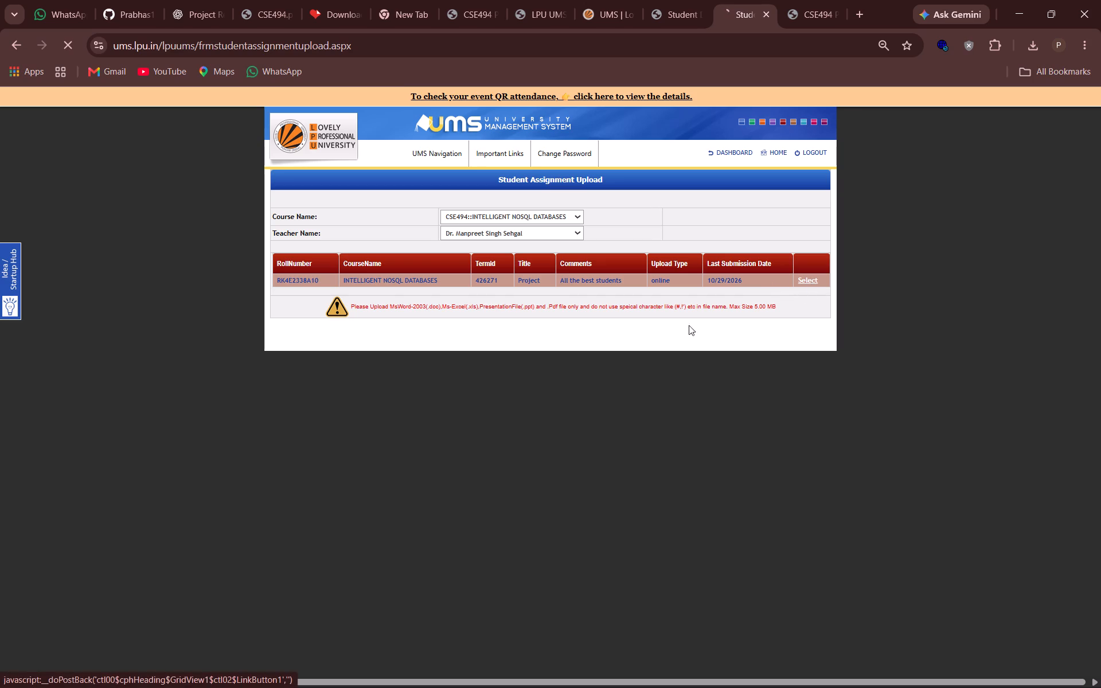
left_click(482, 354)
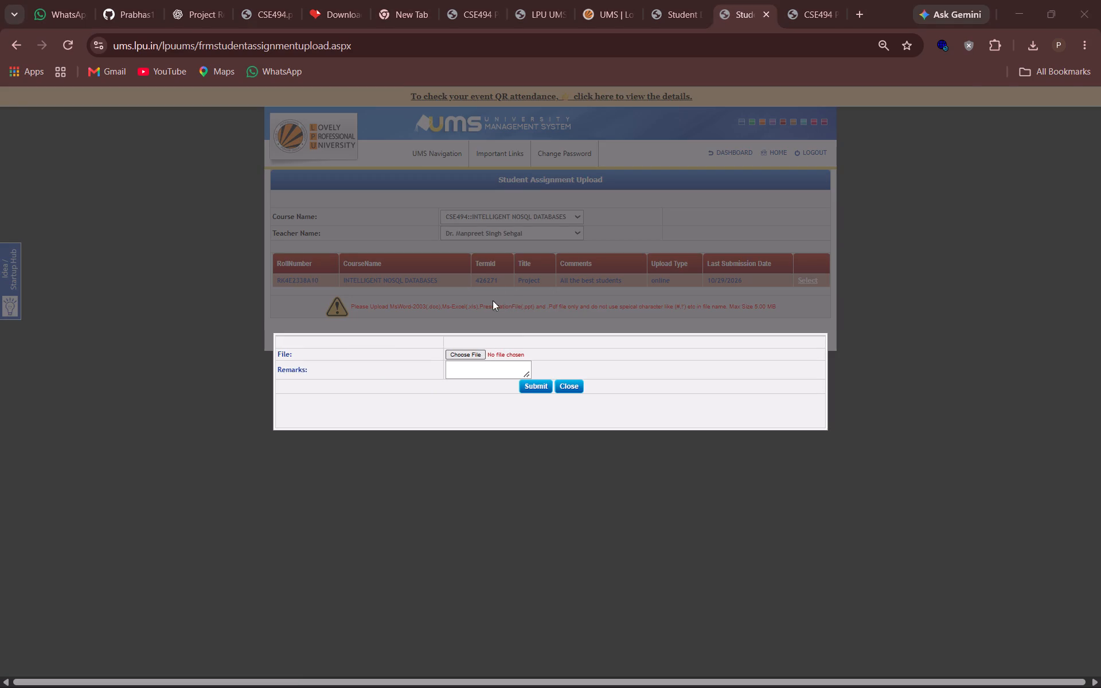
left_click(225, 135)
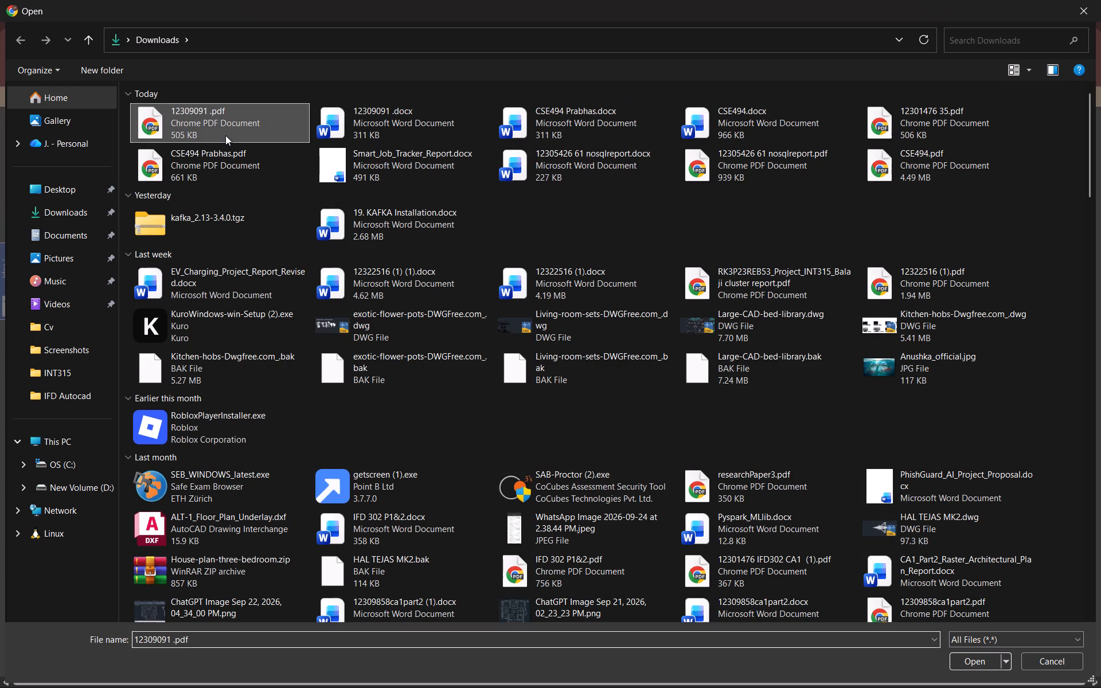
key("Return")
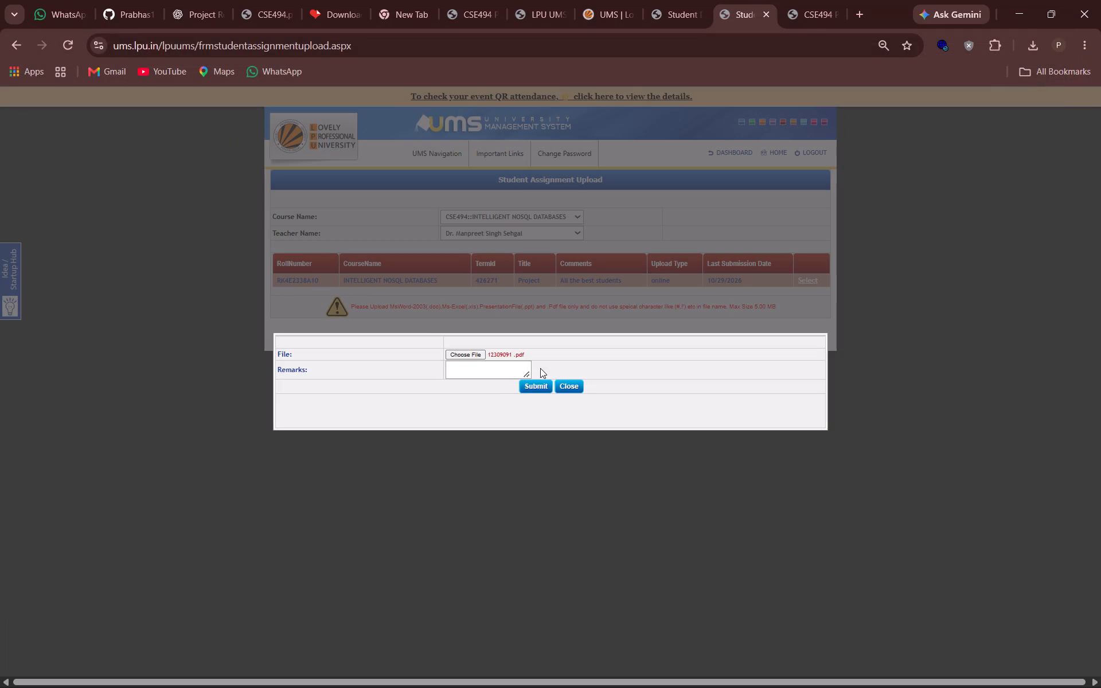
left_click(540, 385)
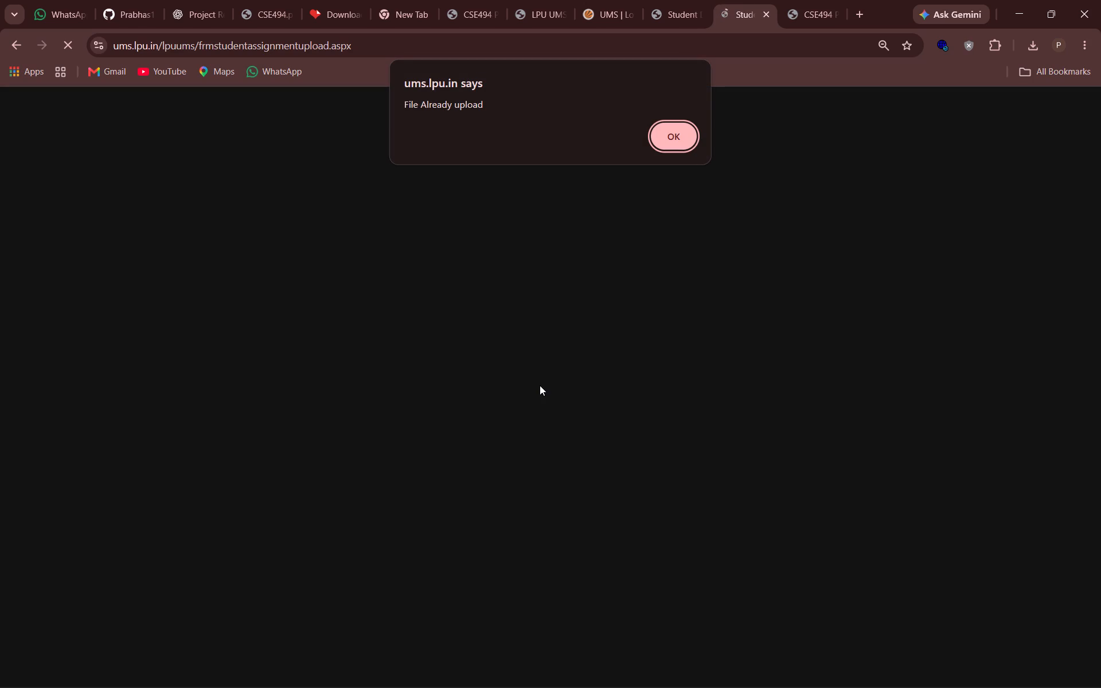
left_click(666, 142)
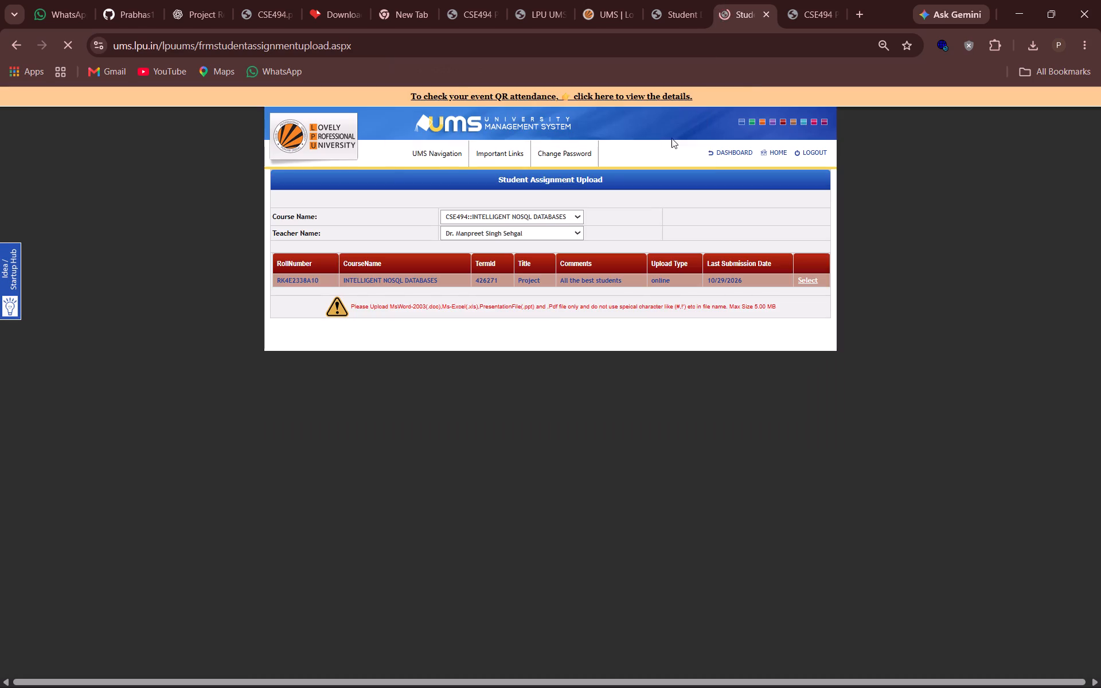
Close the exported report PDF, the UMS student dashboard and the other UMS page, keeping the assignment upload page open.
left_click(801, 22)
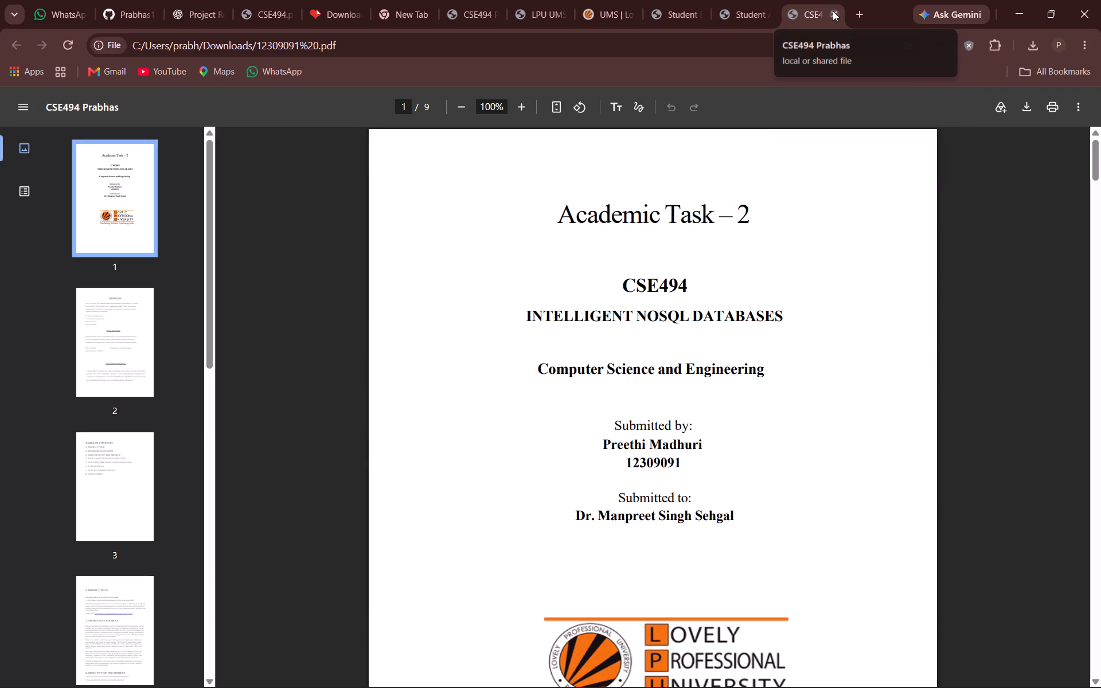
left_click(833, 11)
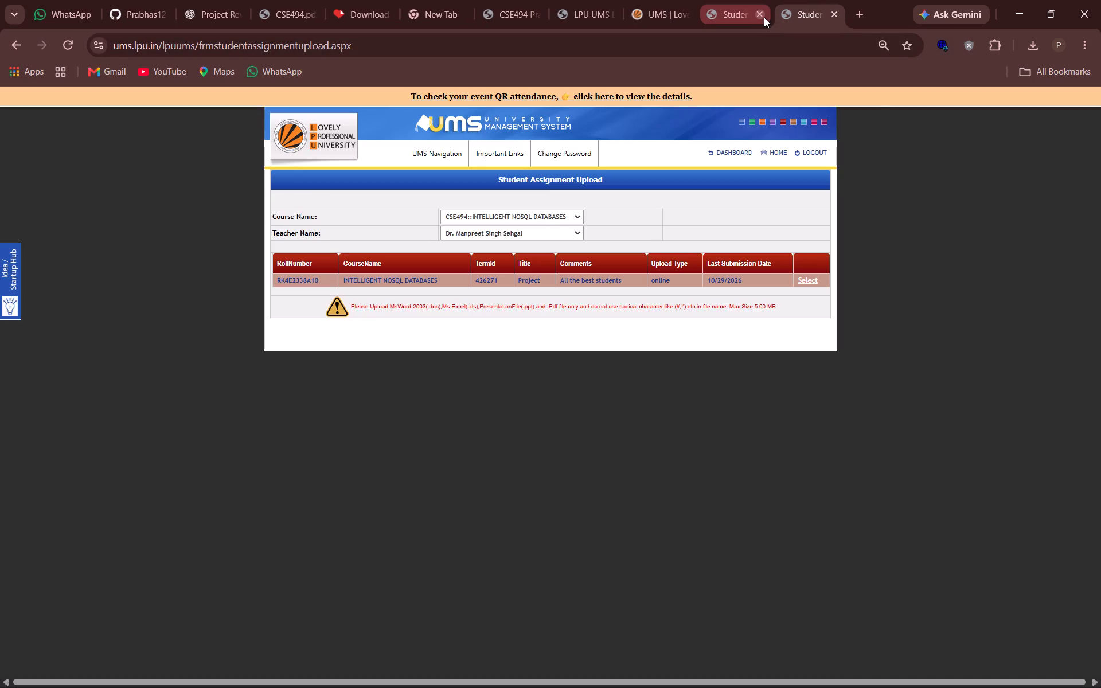